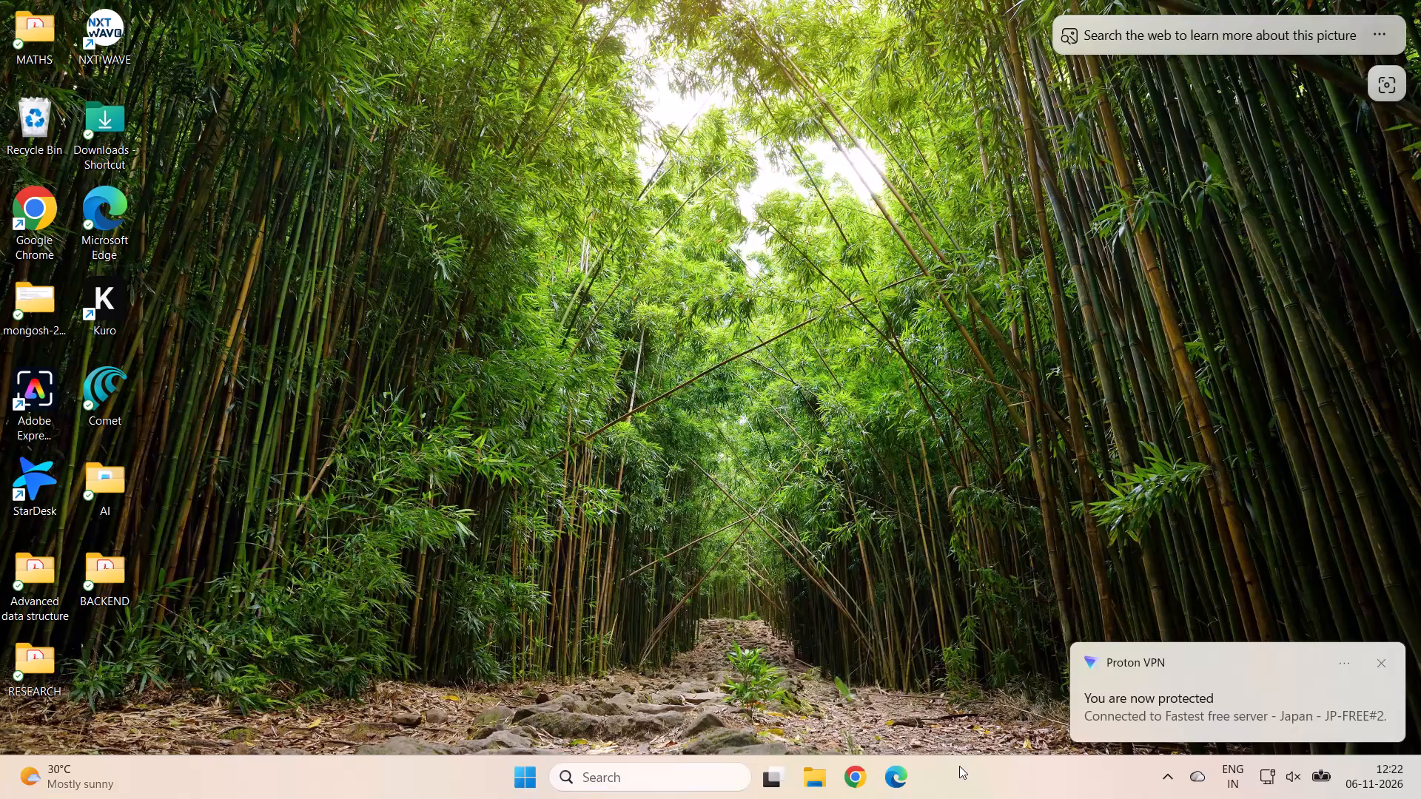
# Dismiss the VPN notification and open the Word document FAI Lab Report - 3 from the desktop's AI folder.
pyautogui.click(1380, 655)
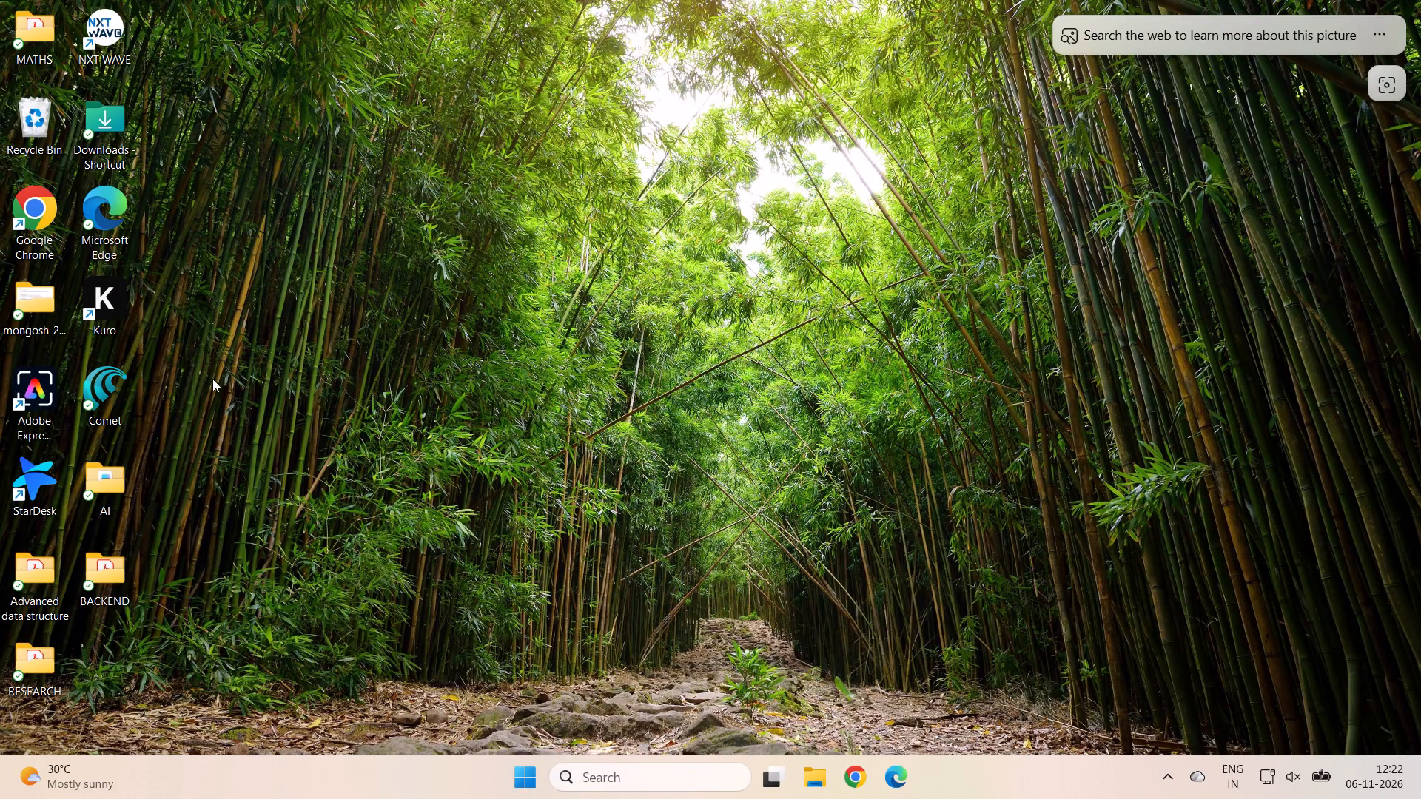
pyautogui.doubleClick(121, 478)
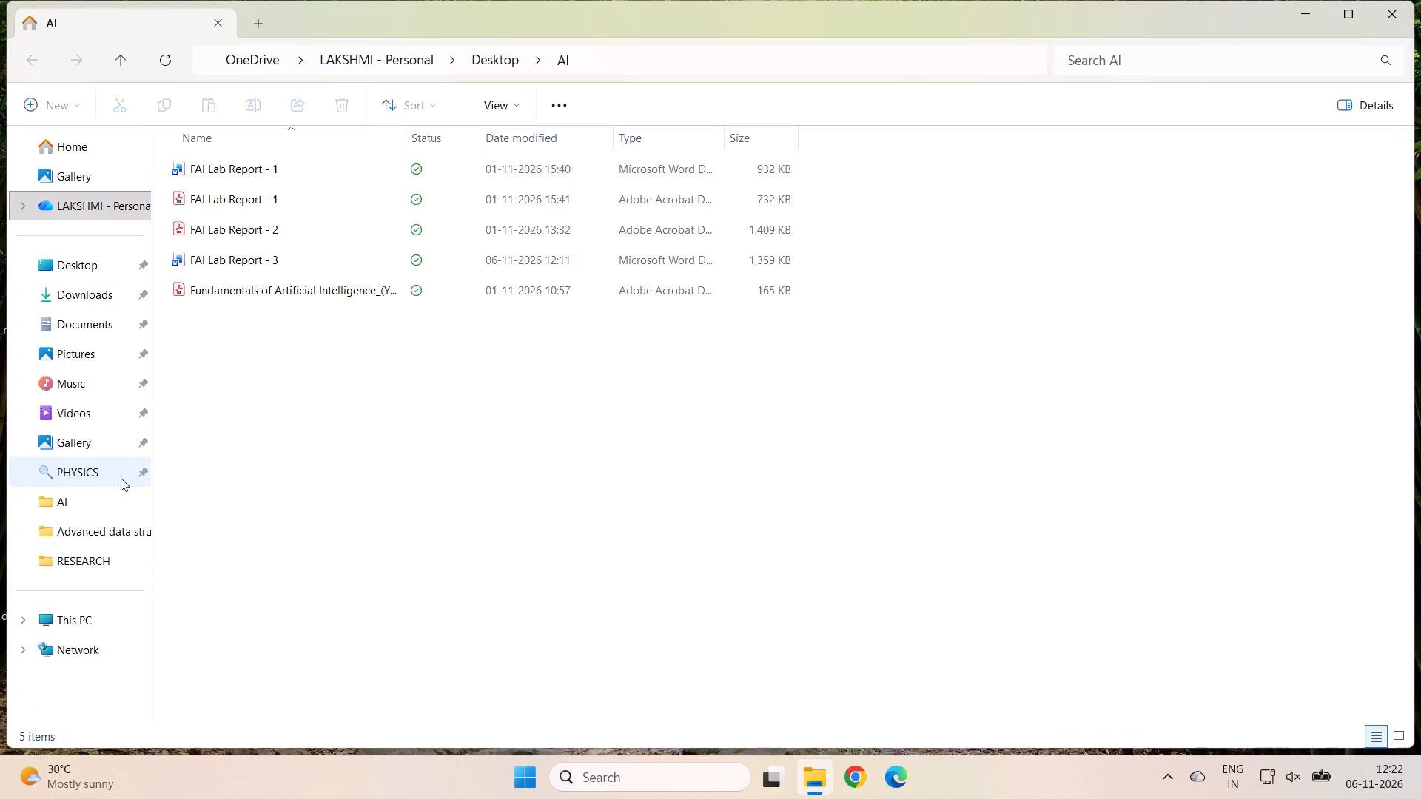
pyautogui.doubleClick(290, 257)
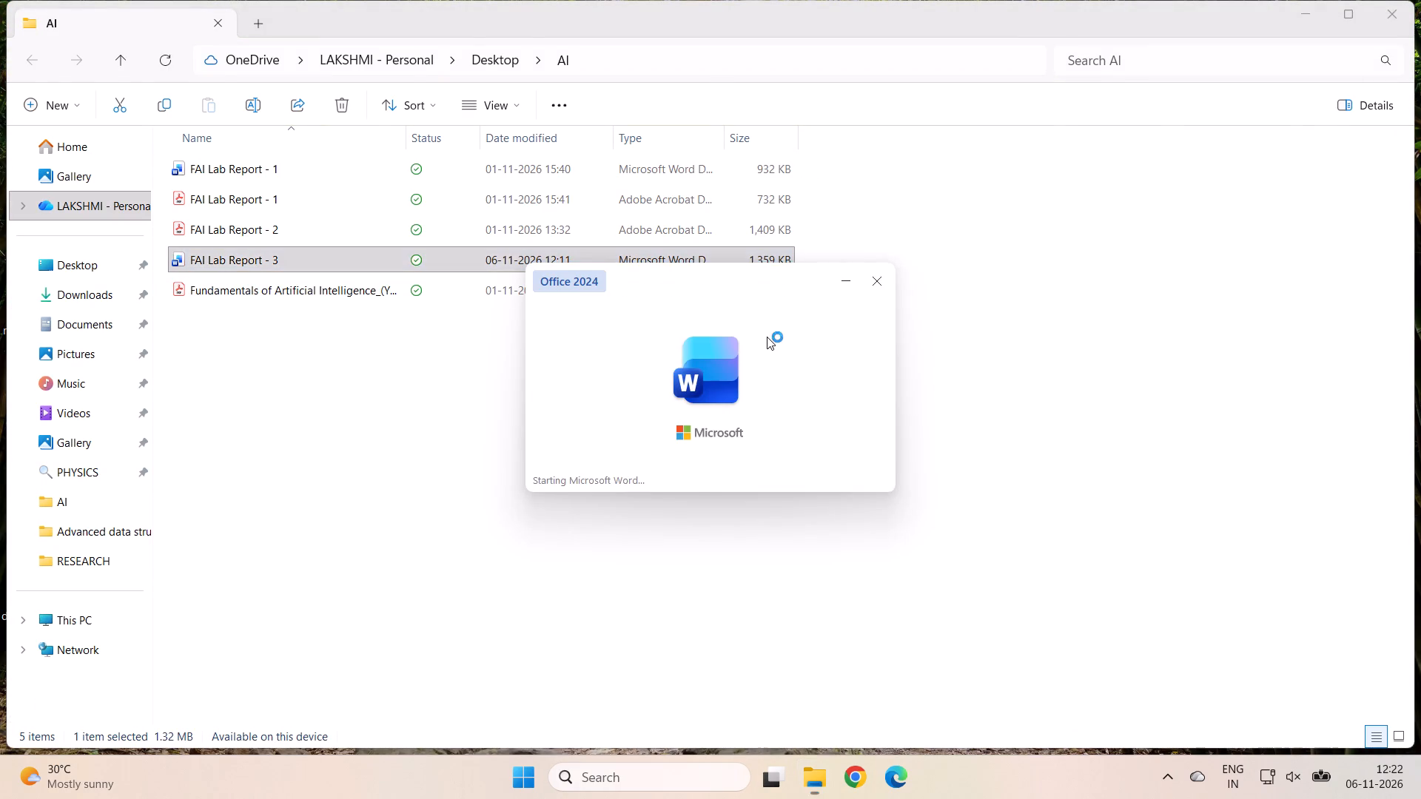
# Add the text OUTPUT after the Registration Number print statement that ends the Google Colab Cell 1 code.
pyautogui.scroll(-3, 767, 337)
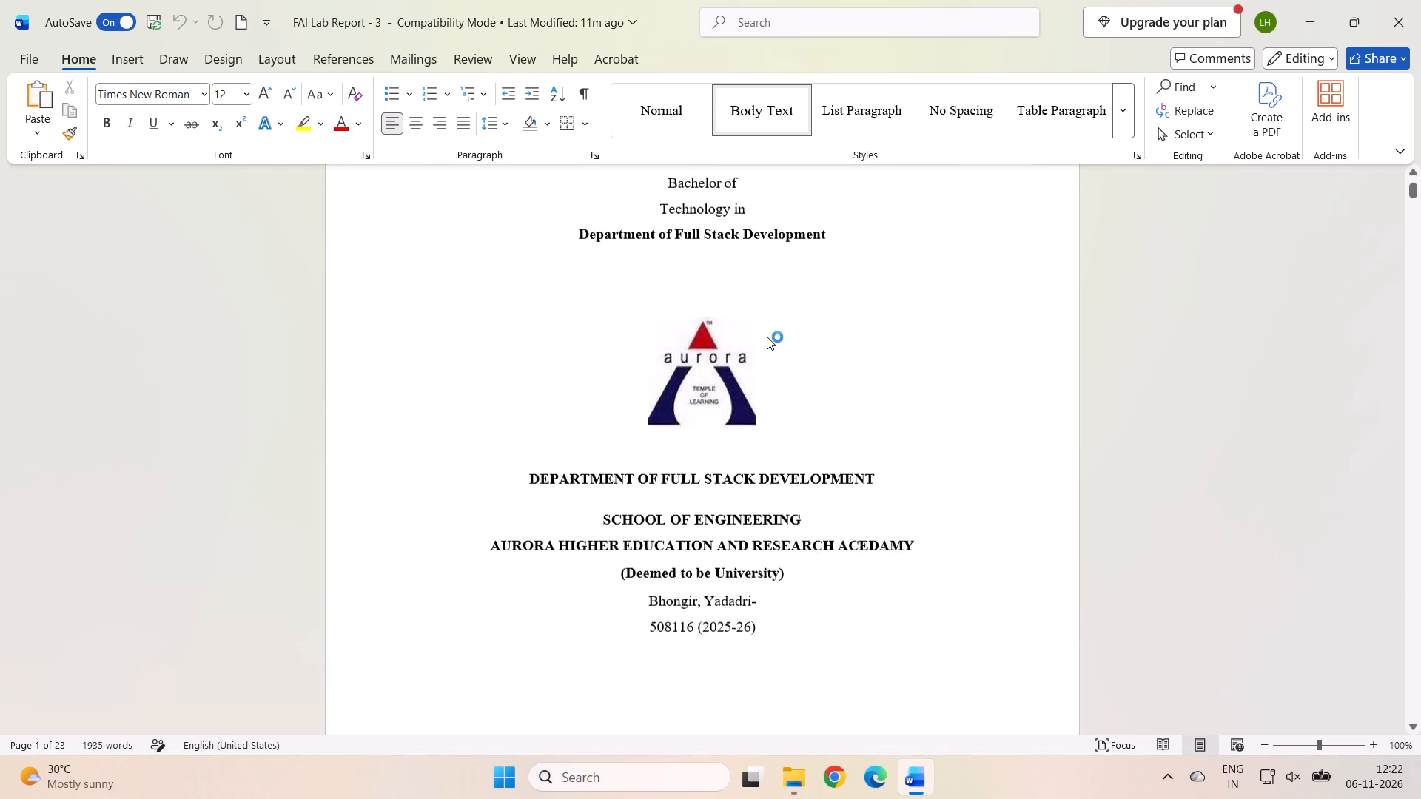
pyautogui.scroll(-5, 767, 337)
pyautogui.scroll(1, 767, 337)
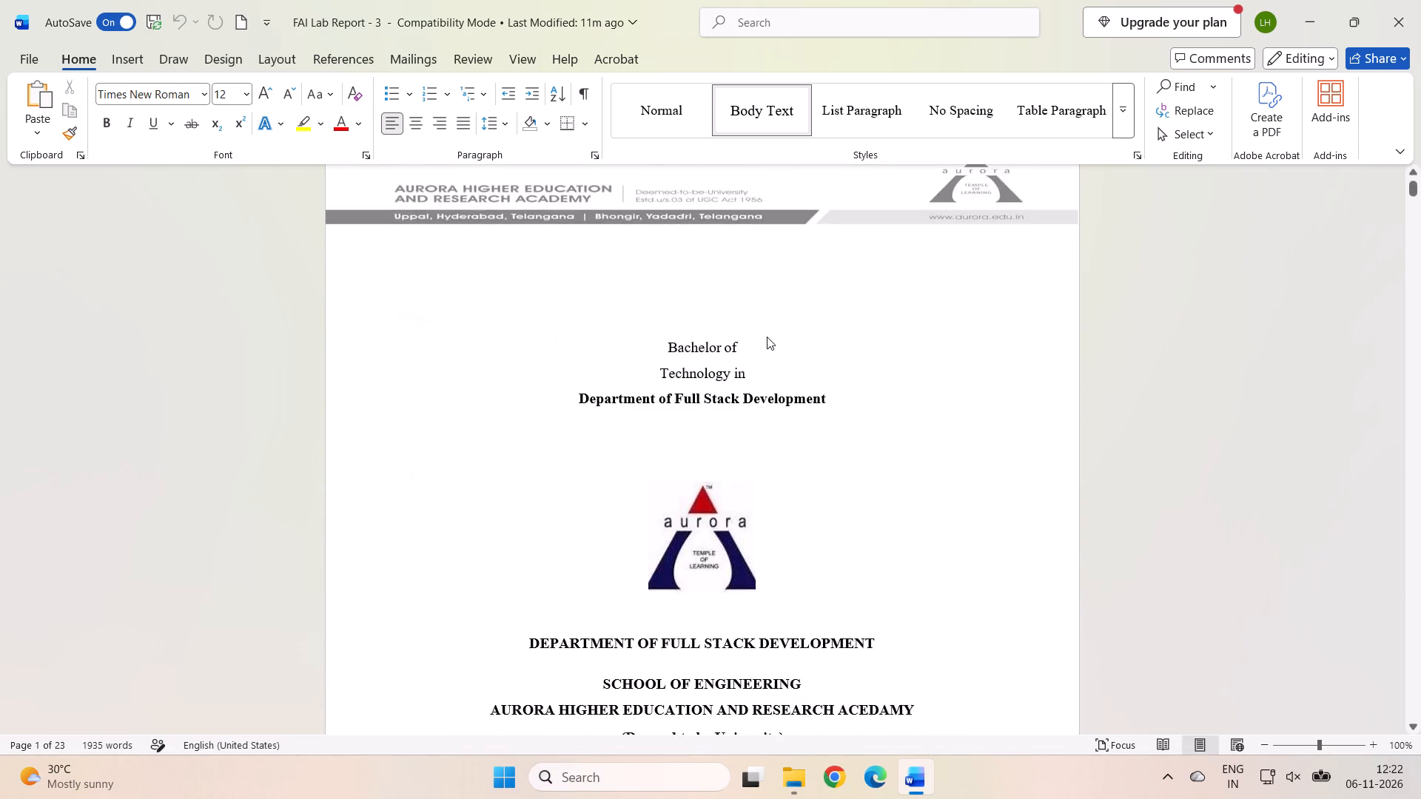
pyautogui.scroll(-9, 767, 337)
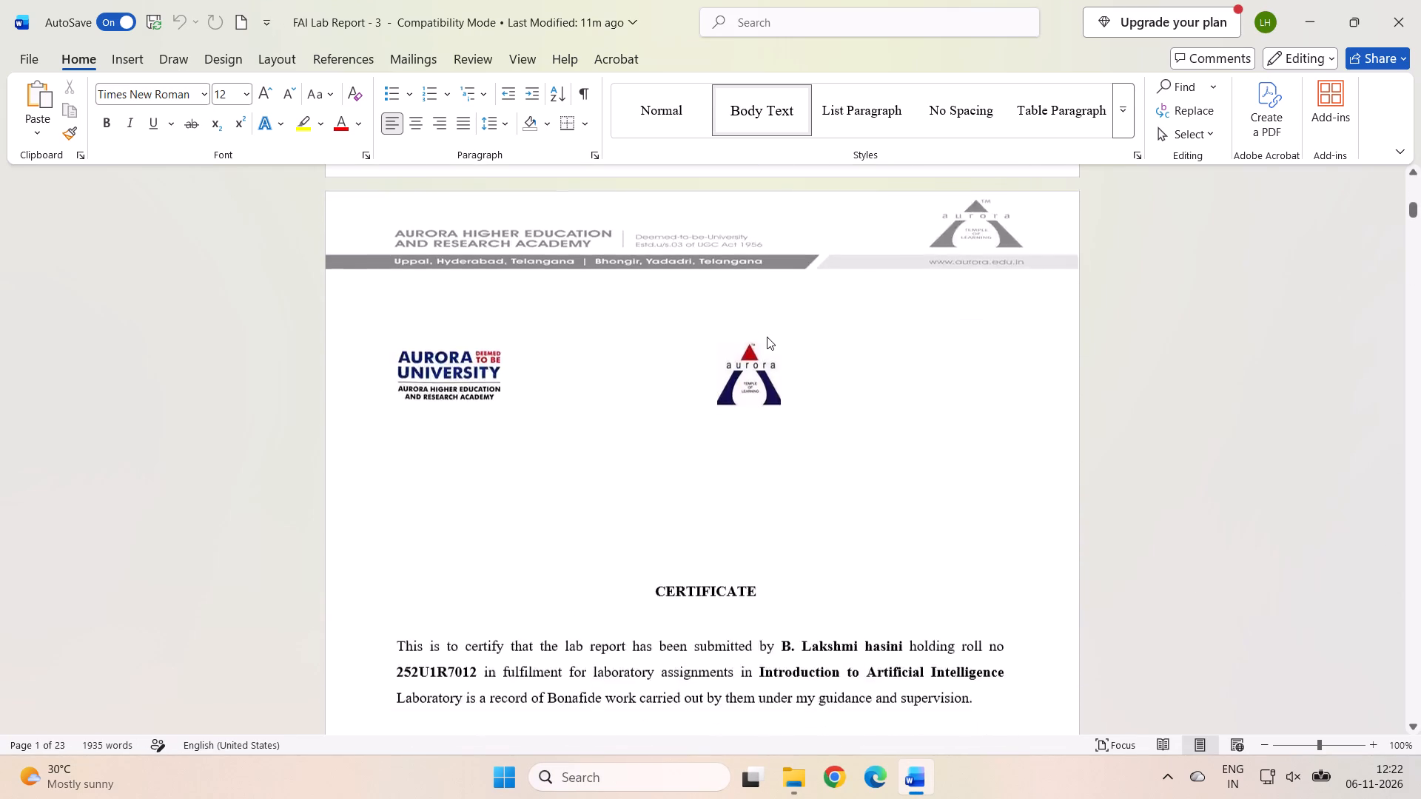
pyautogui.scroll(-6, 767, 337)
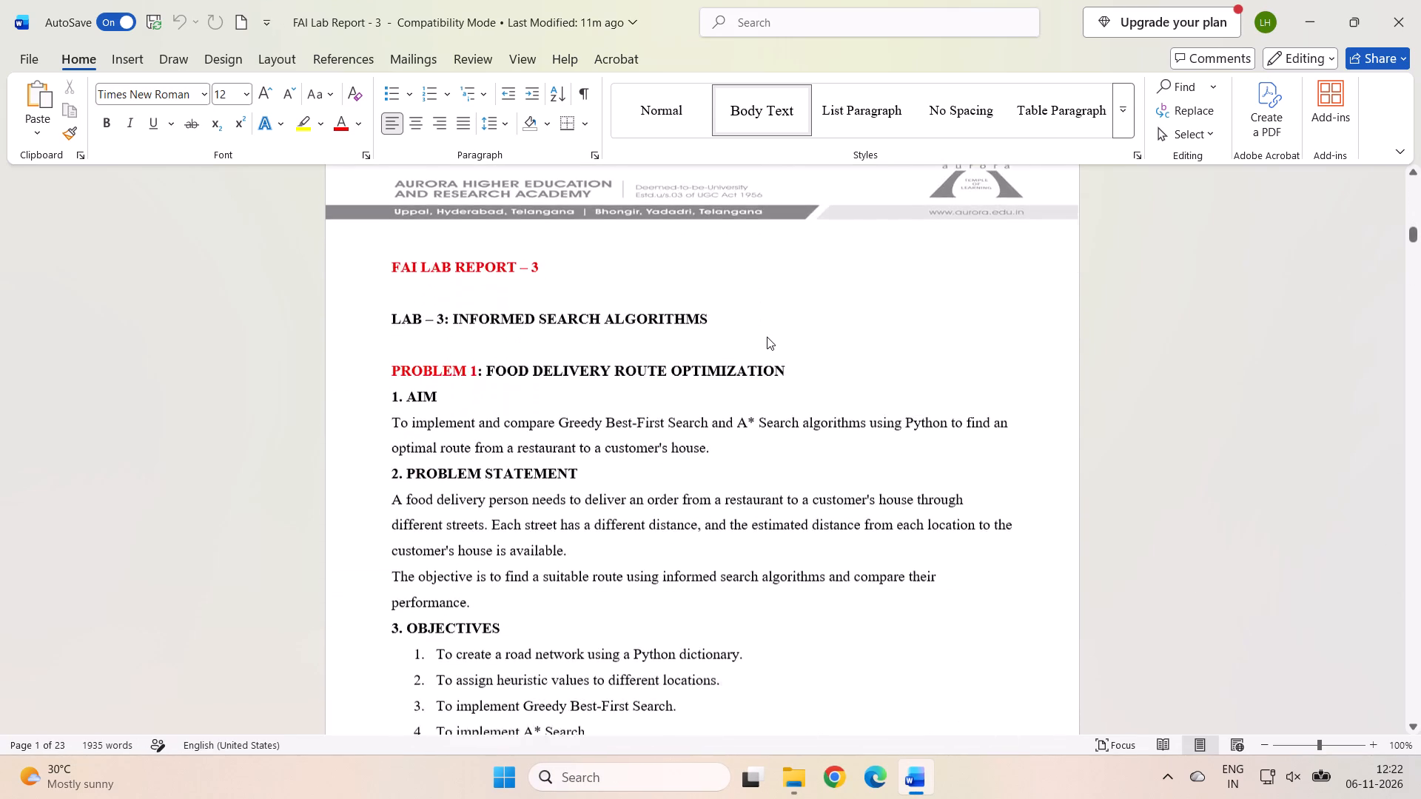
pyautogui.scroll(-8, 767, 337)
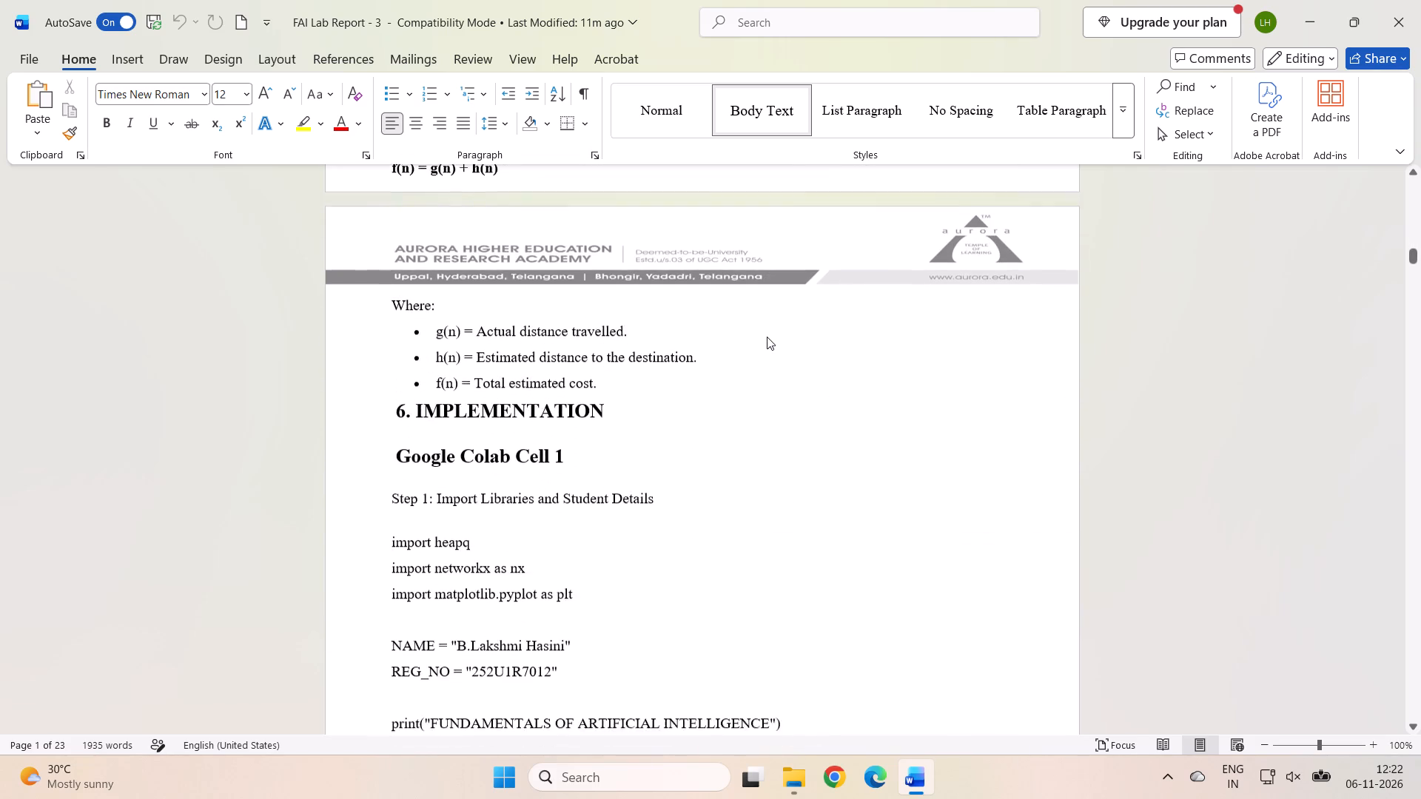
pyautogui.scroll(-1, 767, 337)
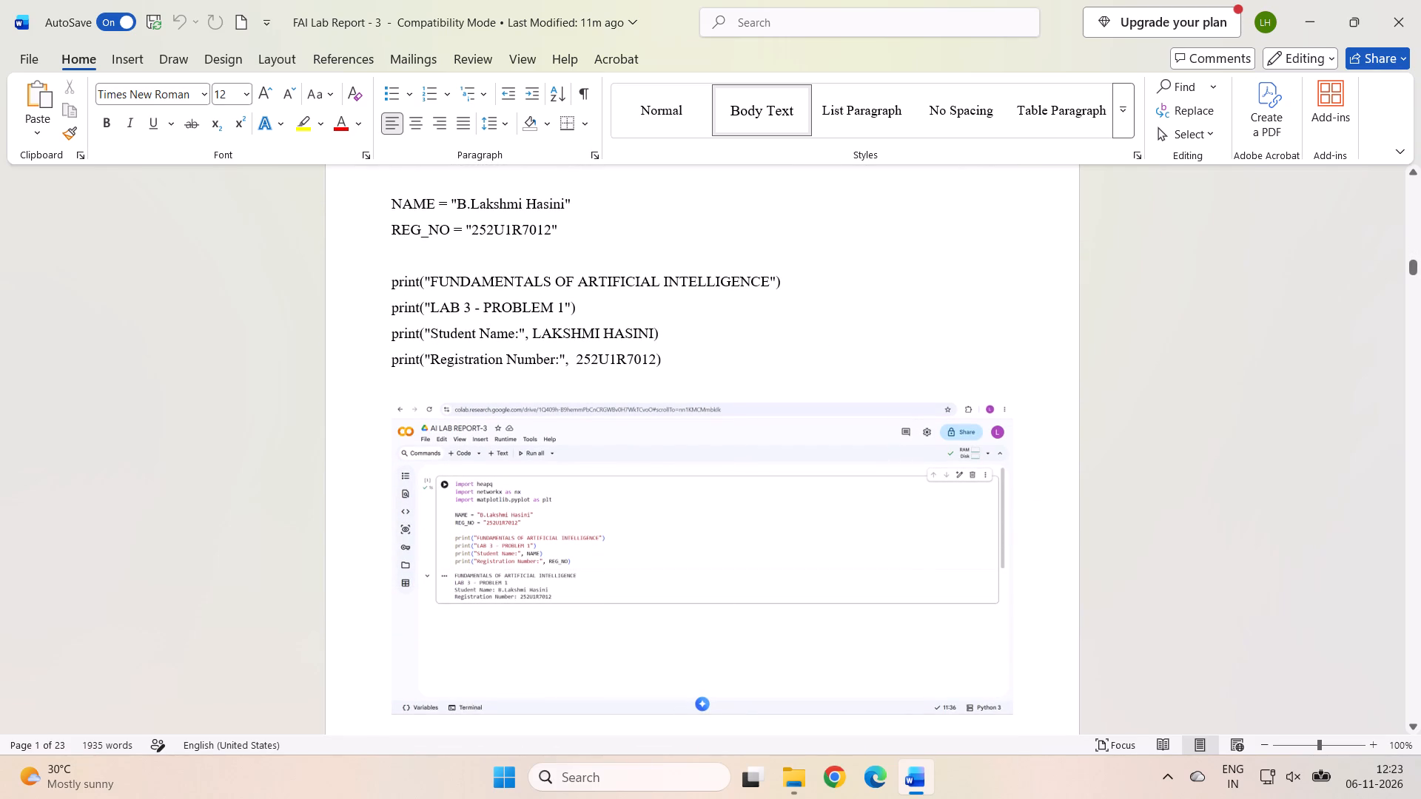
pyautogui.click(685, 361)
pyautogui.press('Return')
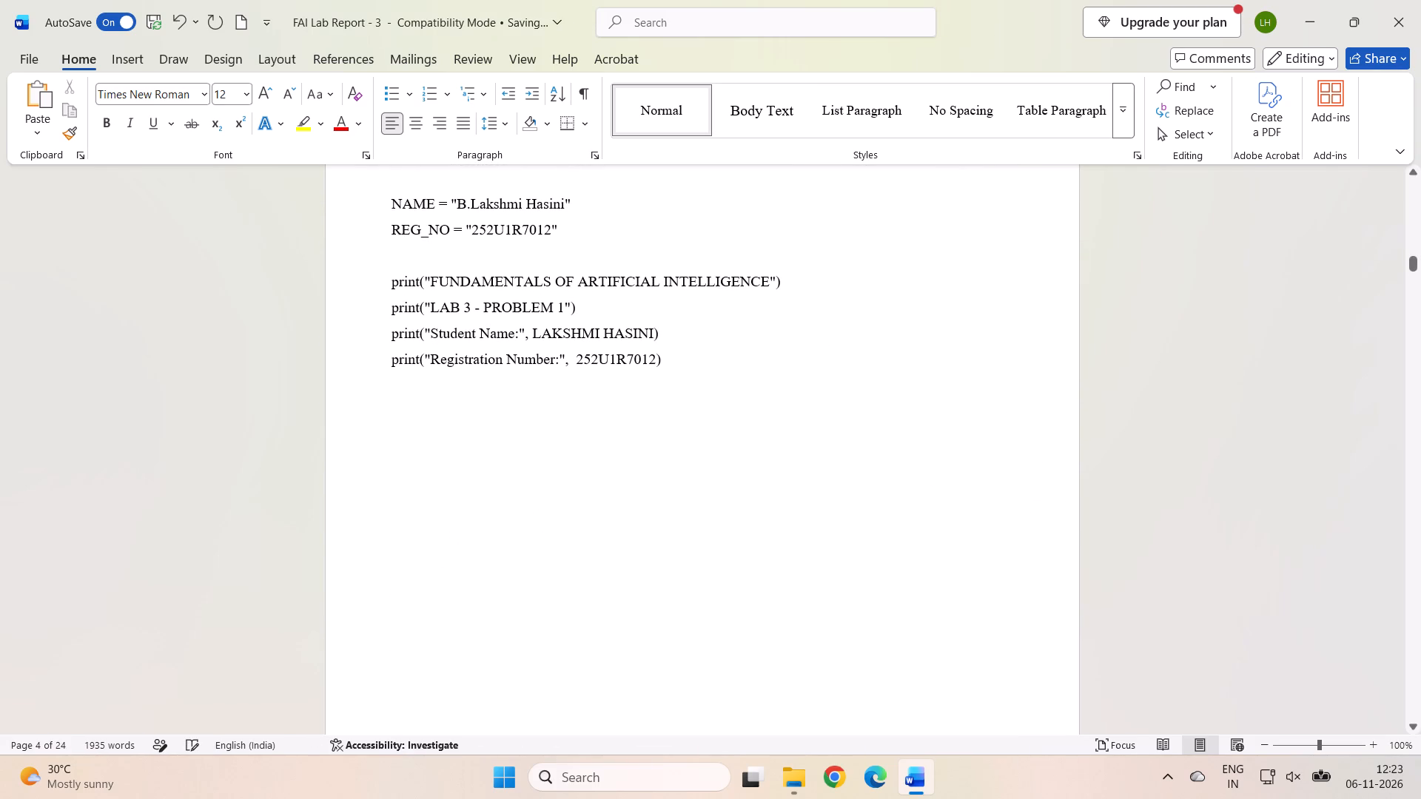
pyautogui.press('BackSpace')
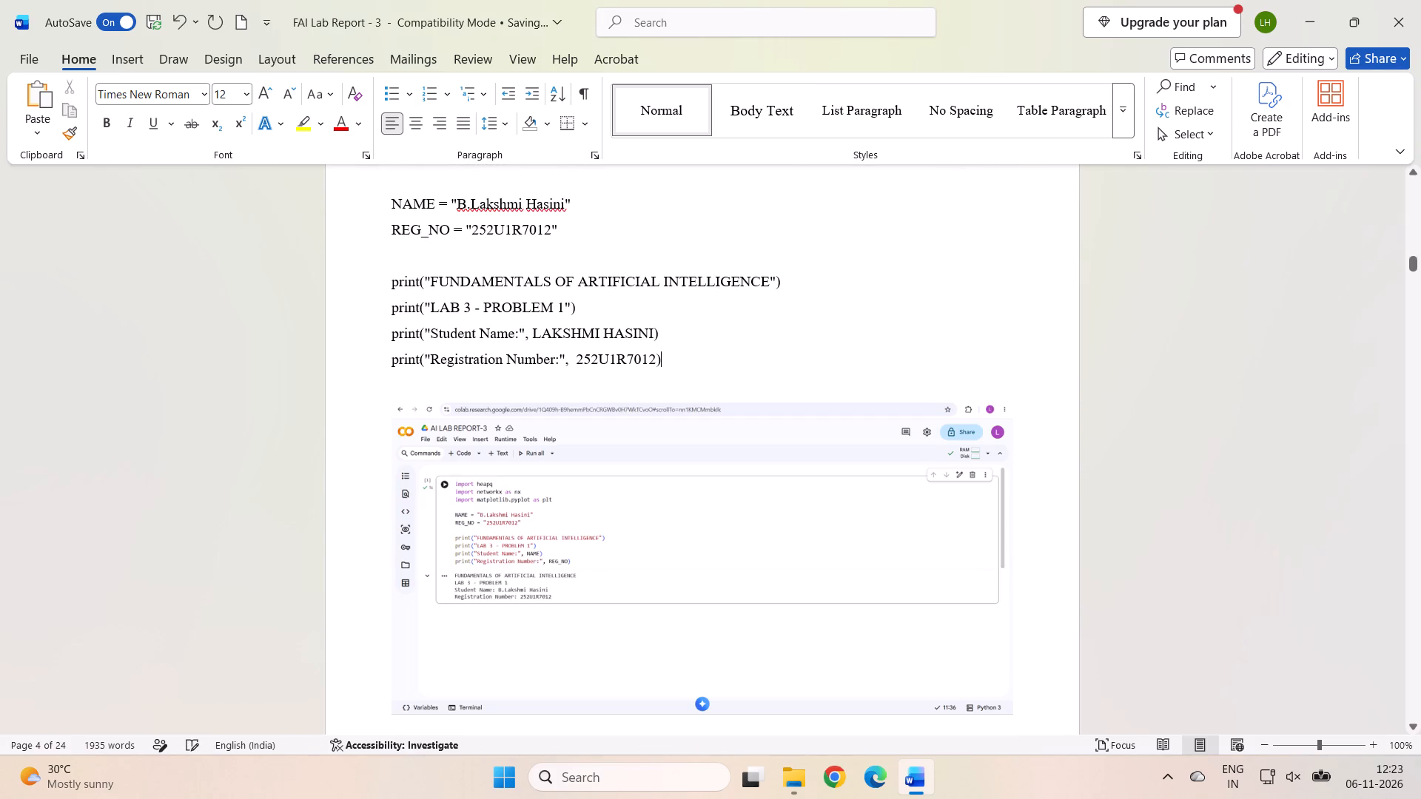
pyautogui.click(693, 358)
pyautogui.write('OUTPUT')
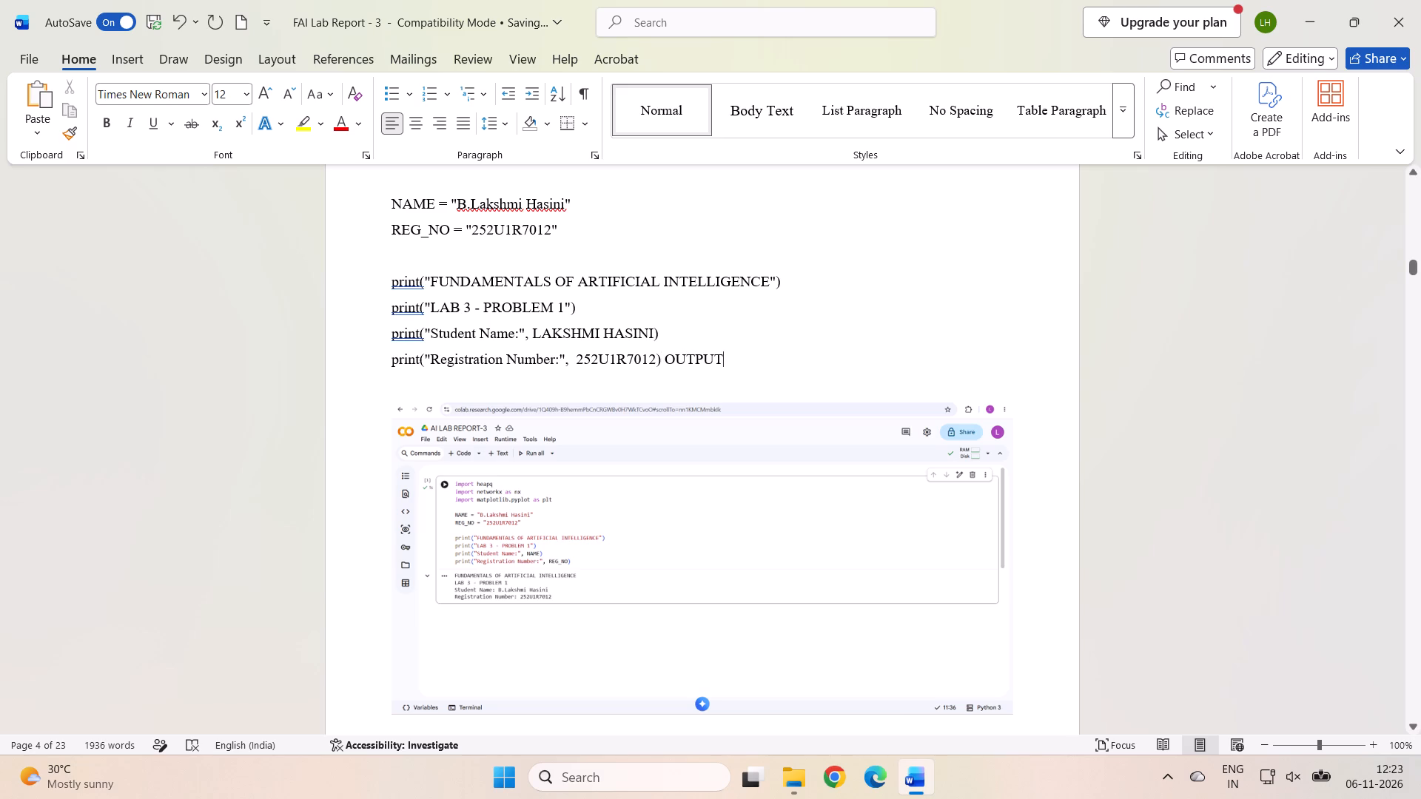
# Make the Cell 1 OUTPUT label bold and move it onto its own line below the code.
pyautogui.moveTo(664, 355); pyautogui.dragTo(755, 351)
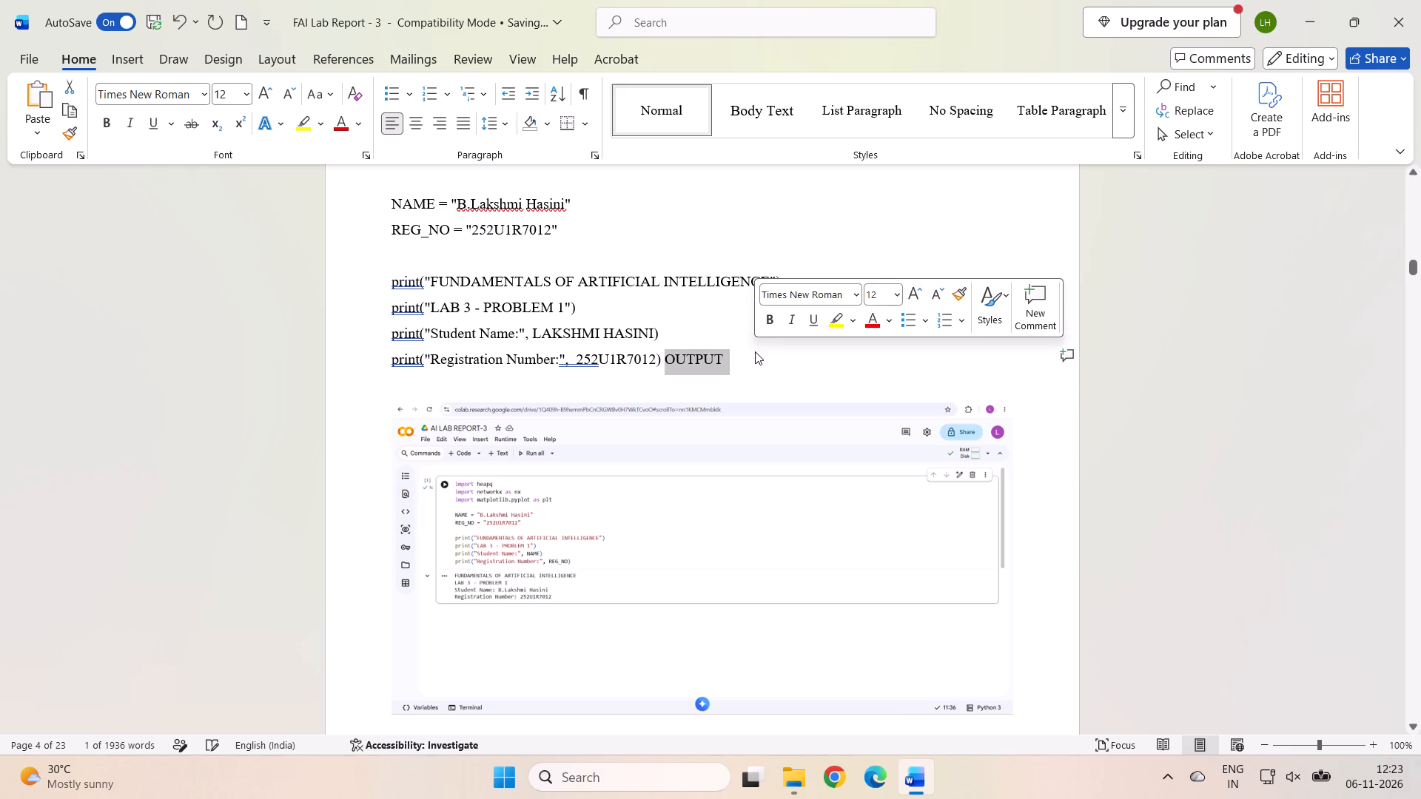
pyautogui.click(771, 314)
pyautogui.click(667, 352)
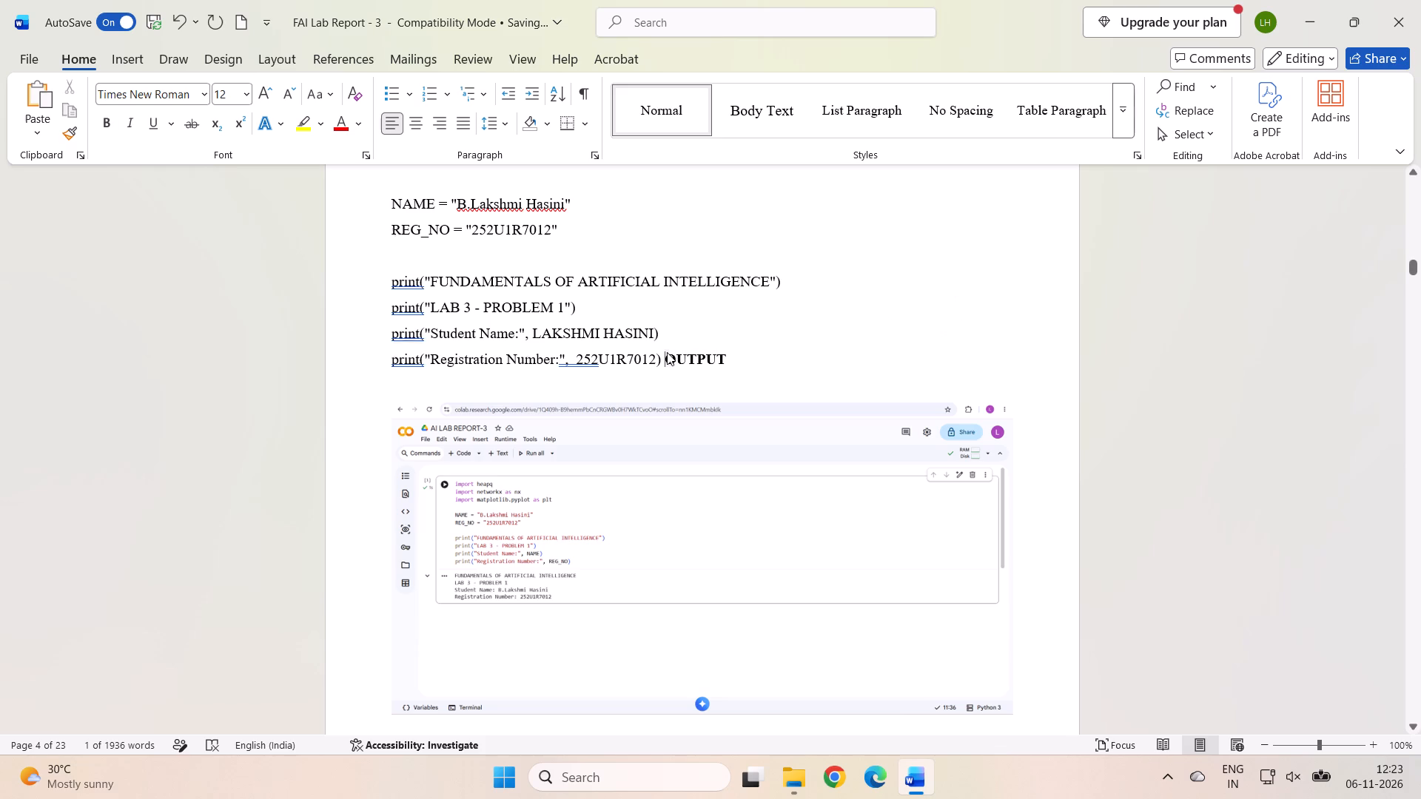
pyautogui.click(665, 354)
pyautogui.press('Return')
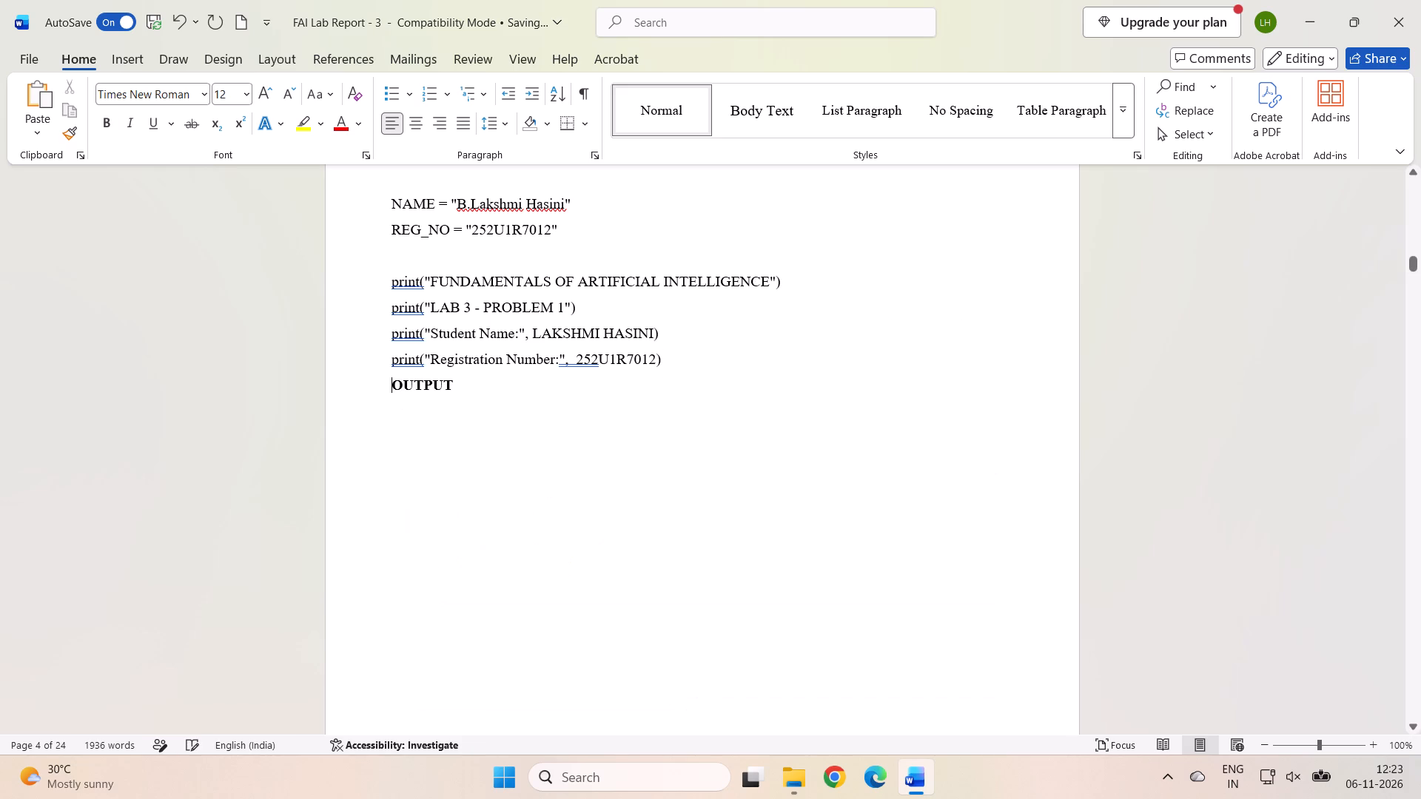
# Remove the blank lines above the NAME line and below the REG_NO line in the Cell 1 code.
pyautogui.scroll(-4, 715, 473)
pyautogui.scroll(1, 715, 473)
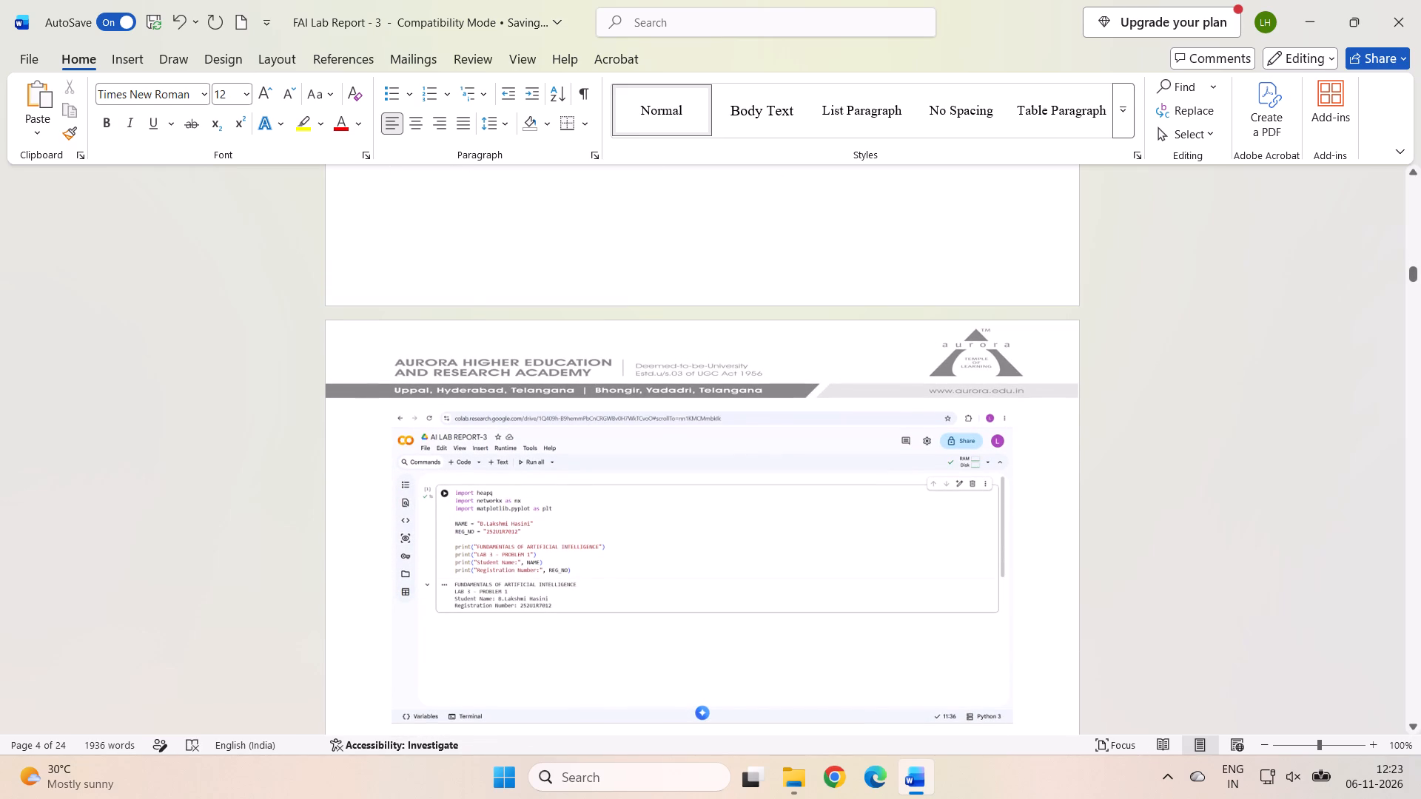
pyautogui.click(382, 410)
pyautogui.scroll(5, 719, 250)
pyautogui.click(401, 448)
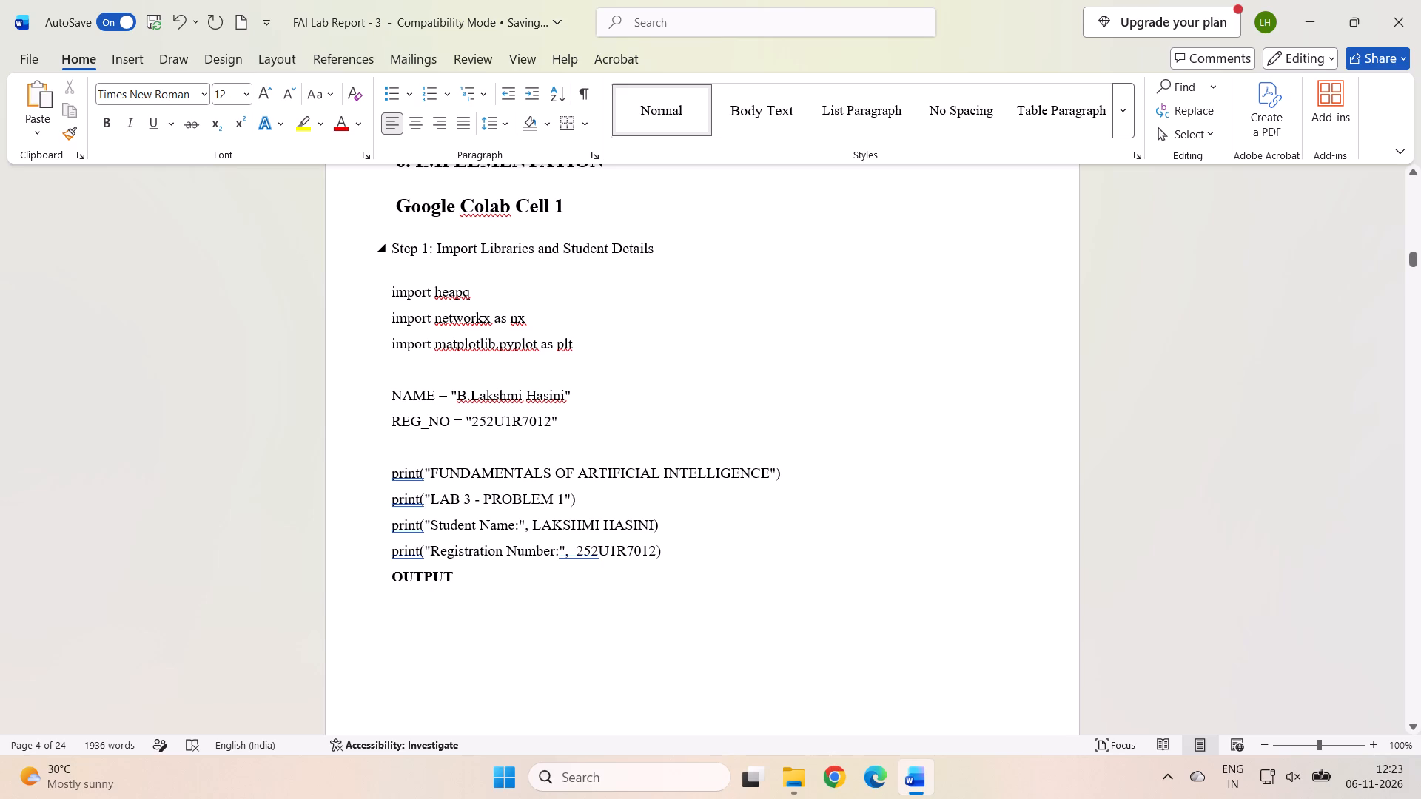
pyautogui.press('BackSpace')
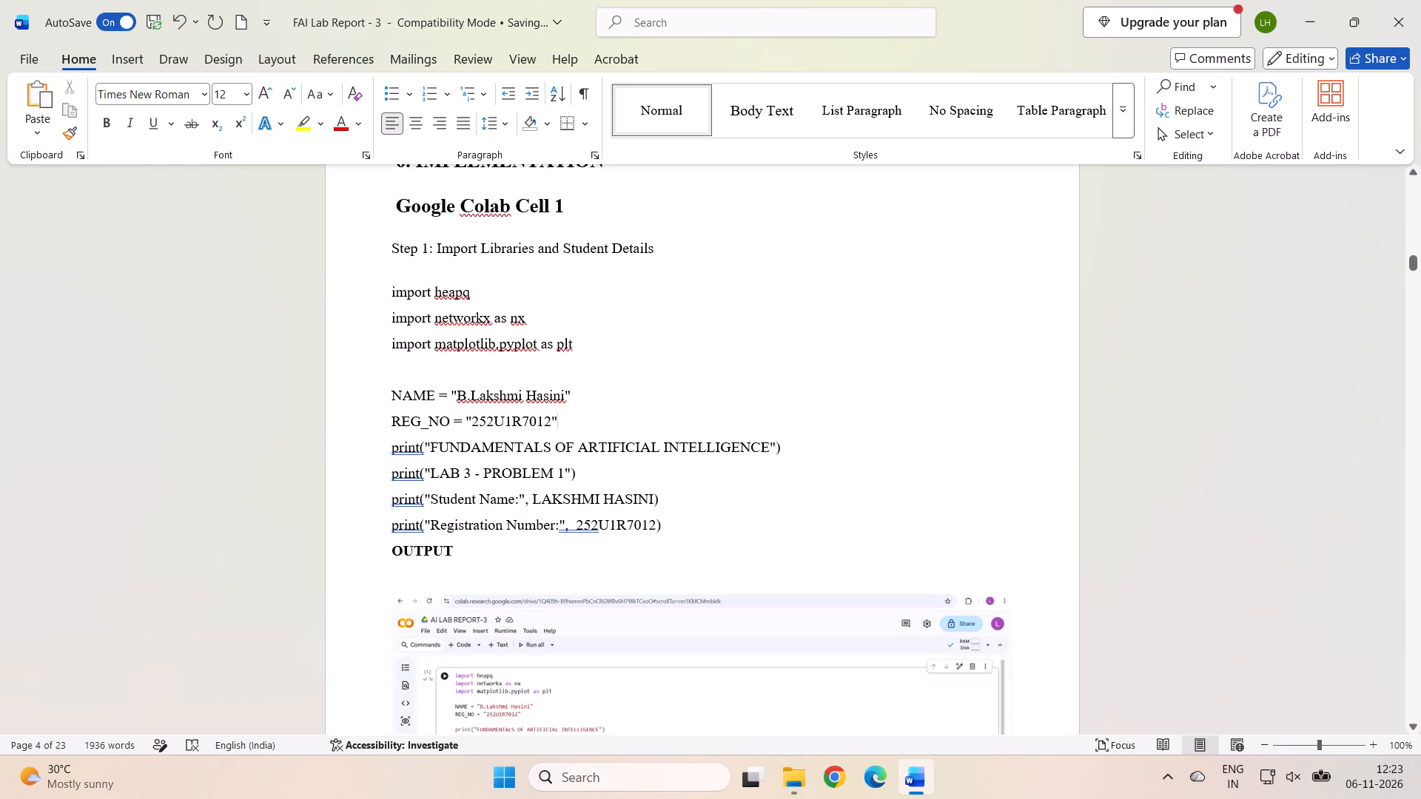
pyautogui.click(406, 371)
pyautogui.press('BackSpace')
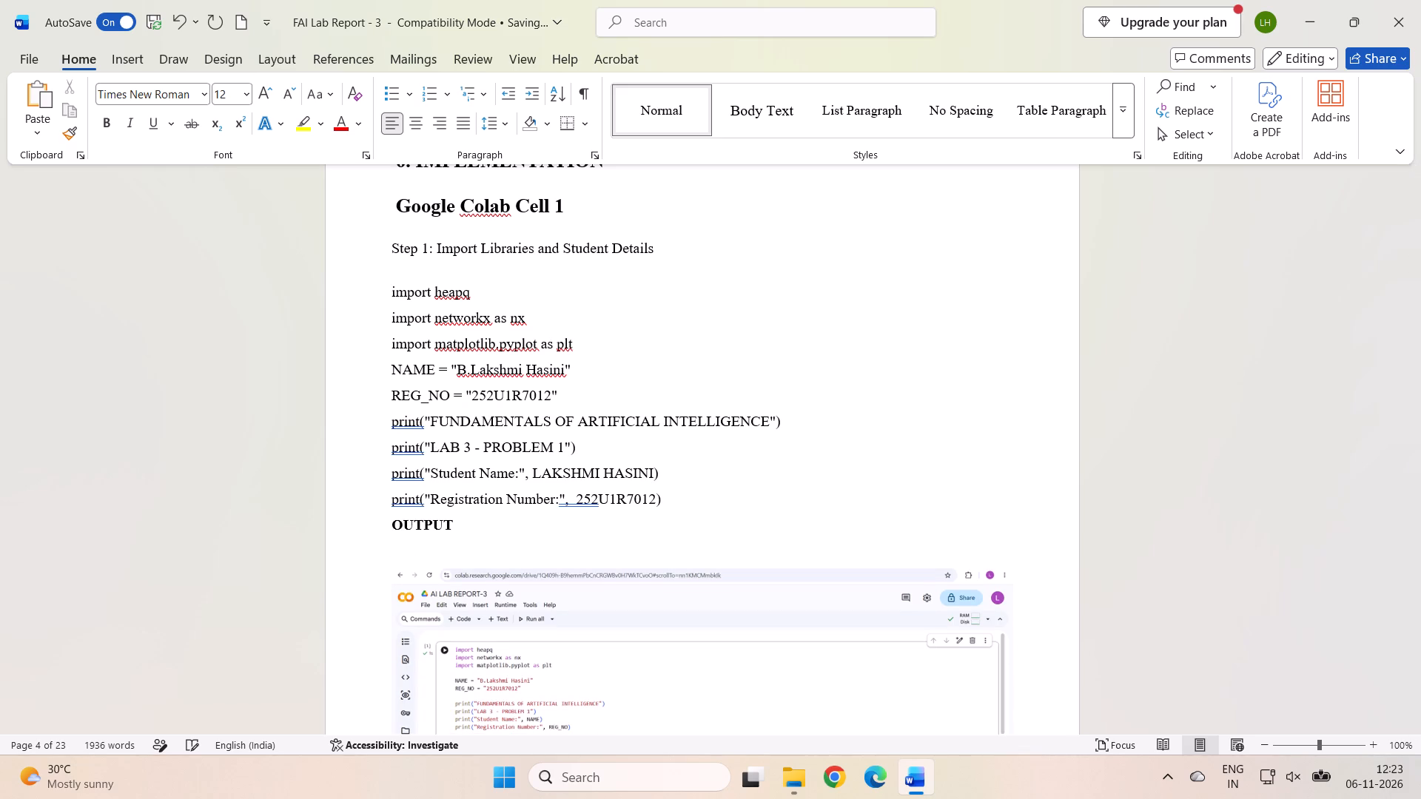
# Insert a blank line between the last Cell 1 print statement and the OUTPUT label.
pyautogui.click(395, 522)
pyautogui.press('Return')
# Add an OUTPUT label below the Registration Number print statement ending the road network and heuristic code, above its screenshot.
pyautogui.scroll(-3, 583, 532)
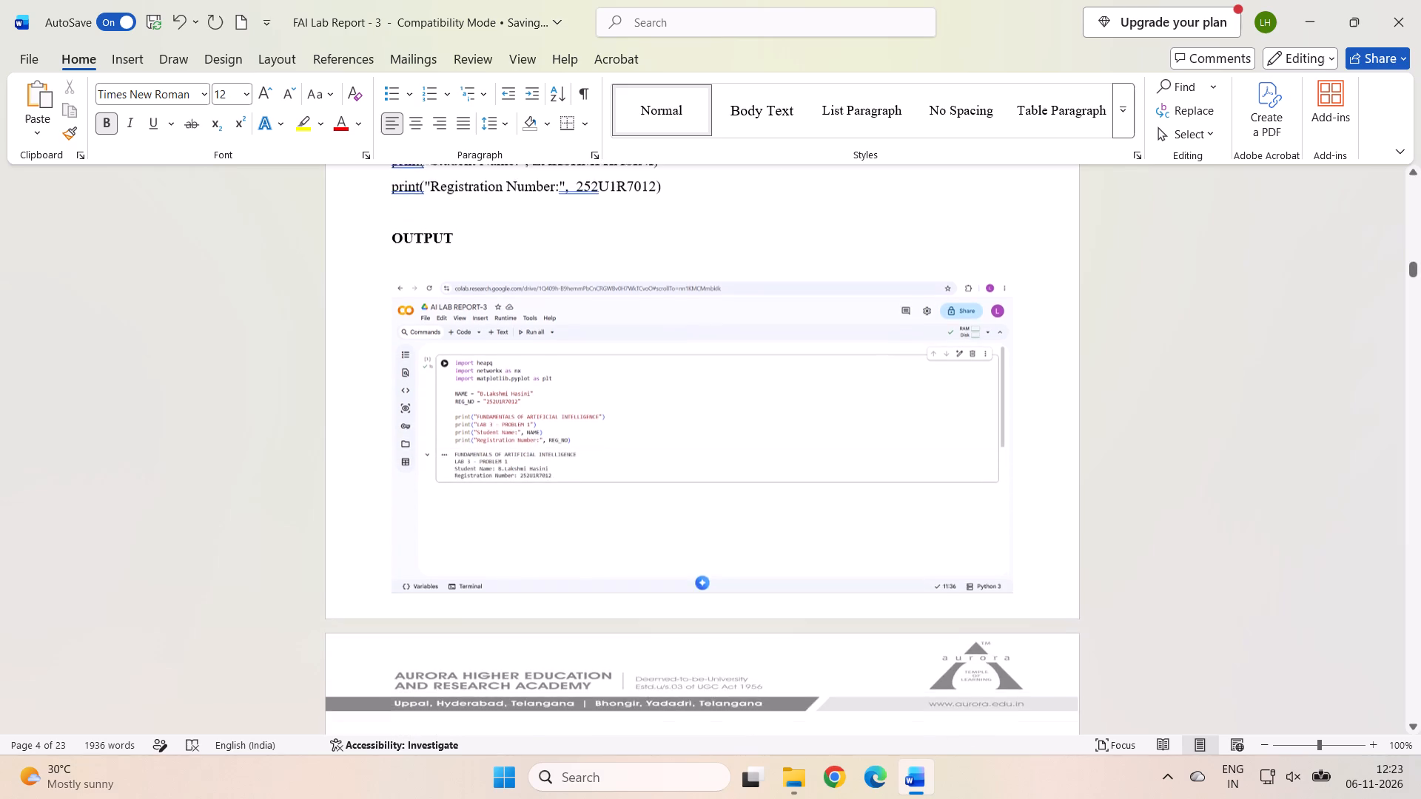
pyautogui.scroll(-2, 583, 532)
pyautogui.scroll(-4, 528, 465)
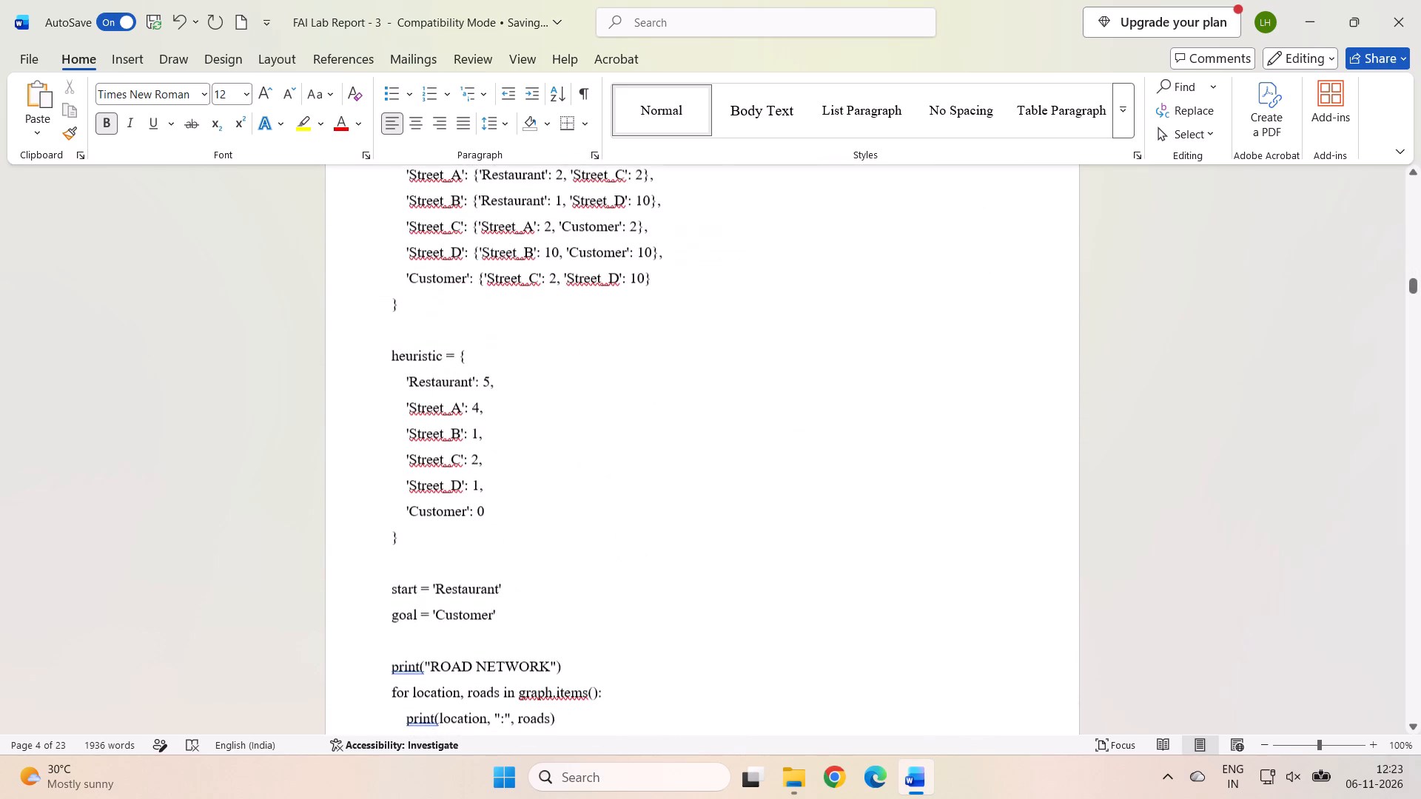
pyautogui.scroll(-5, 528, 465)
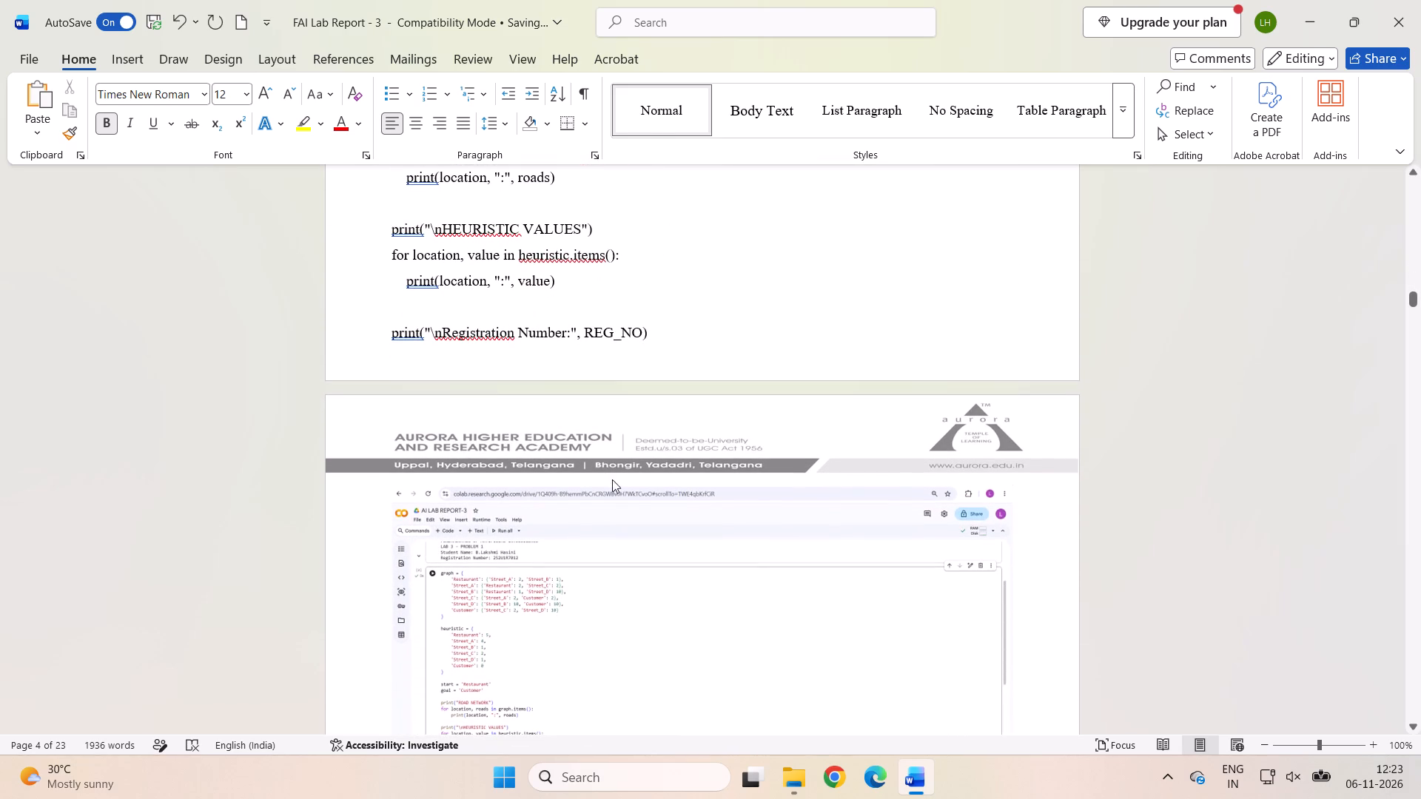
pyautogui.click(659, 330)
pyautogui.press('Return')
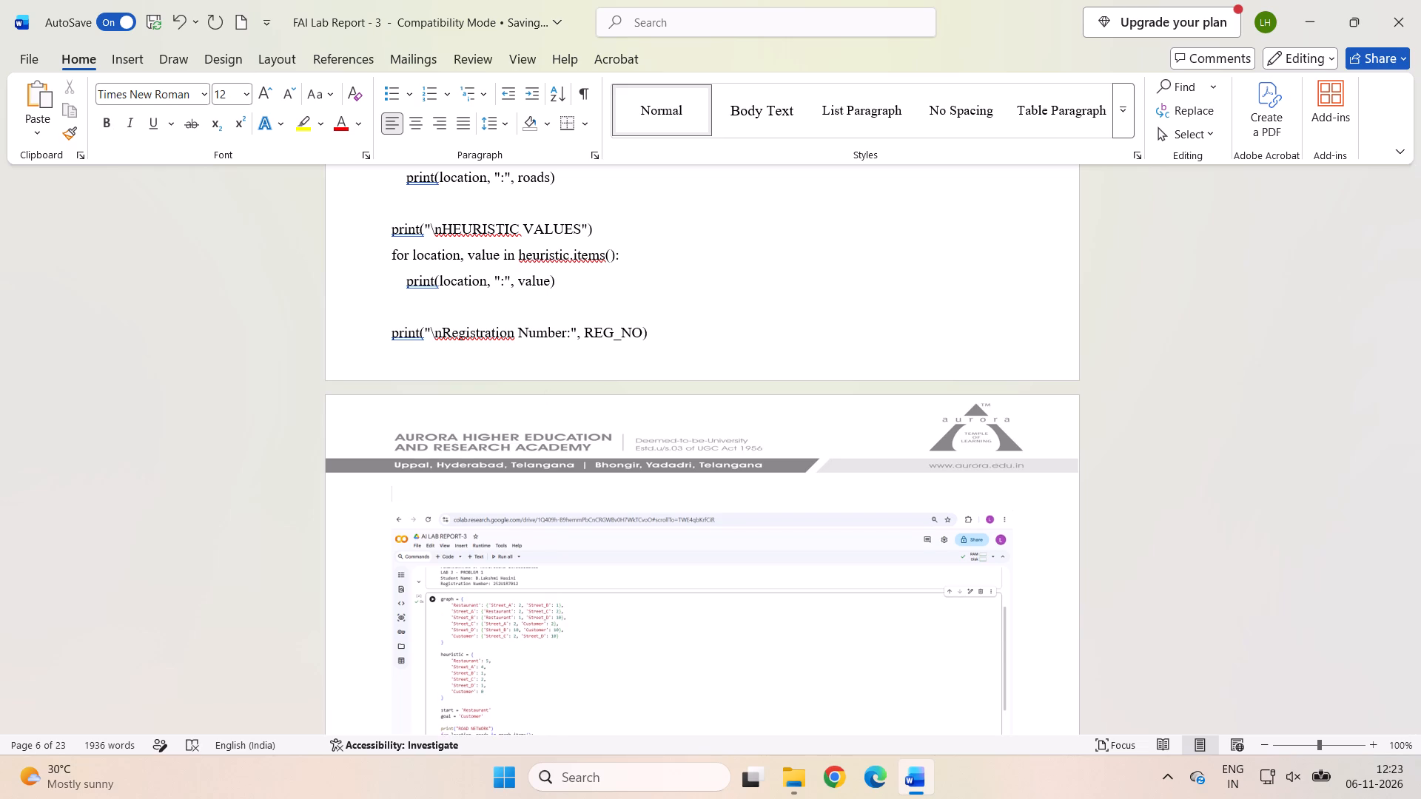
pyautogui.press('Return')
pyautogui.write('OUTPUT')
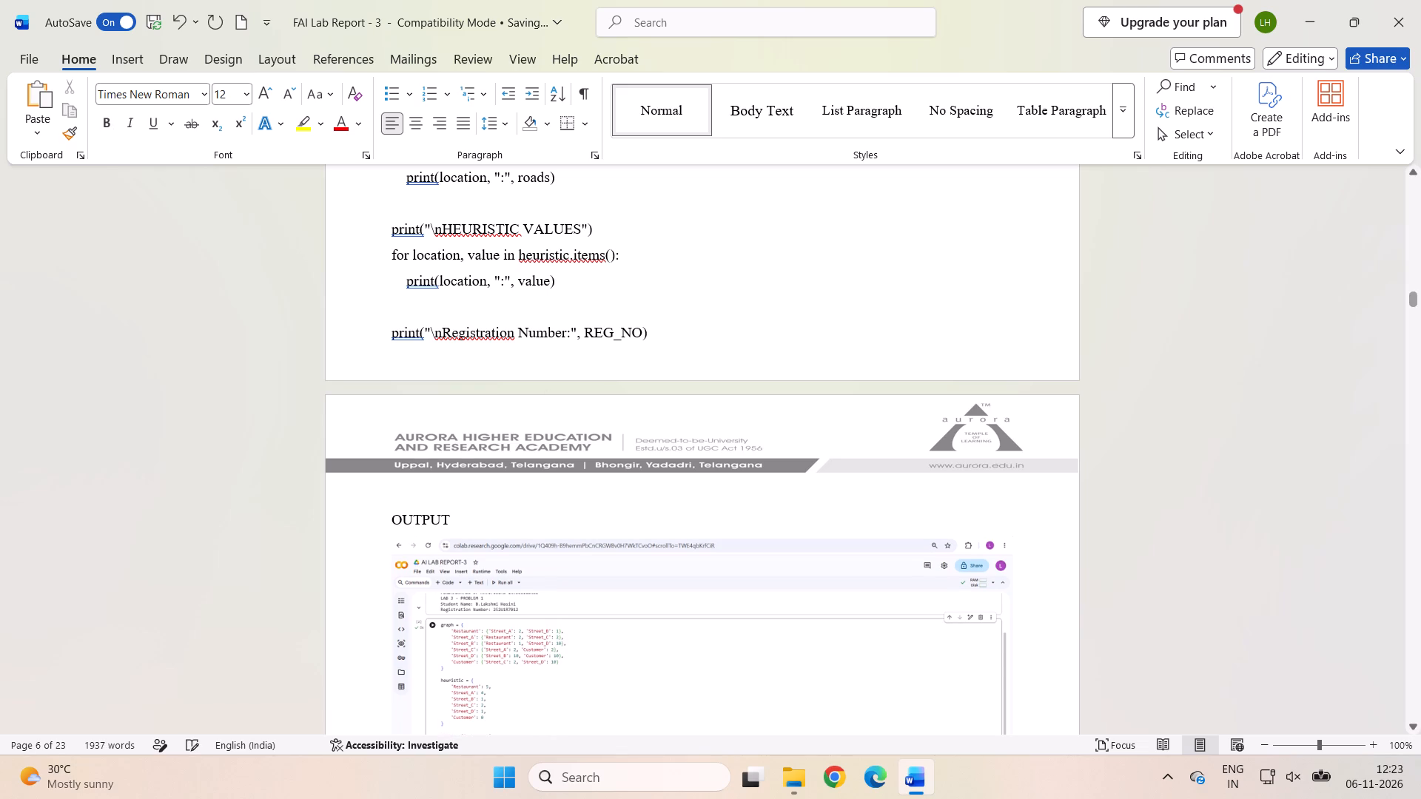
# Make the new OUTPUT label above the road network screenshot bold and delete the blank line before it.
pyautogui.moveTo(456, 519); pyautogui.dragTo(387, 513)
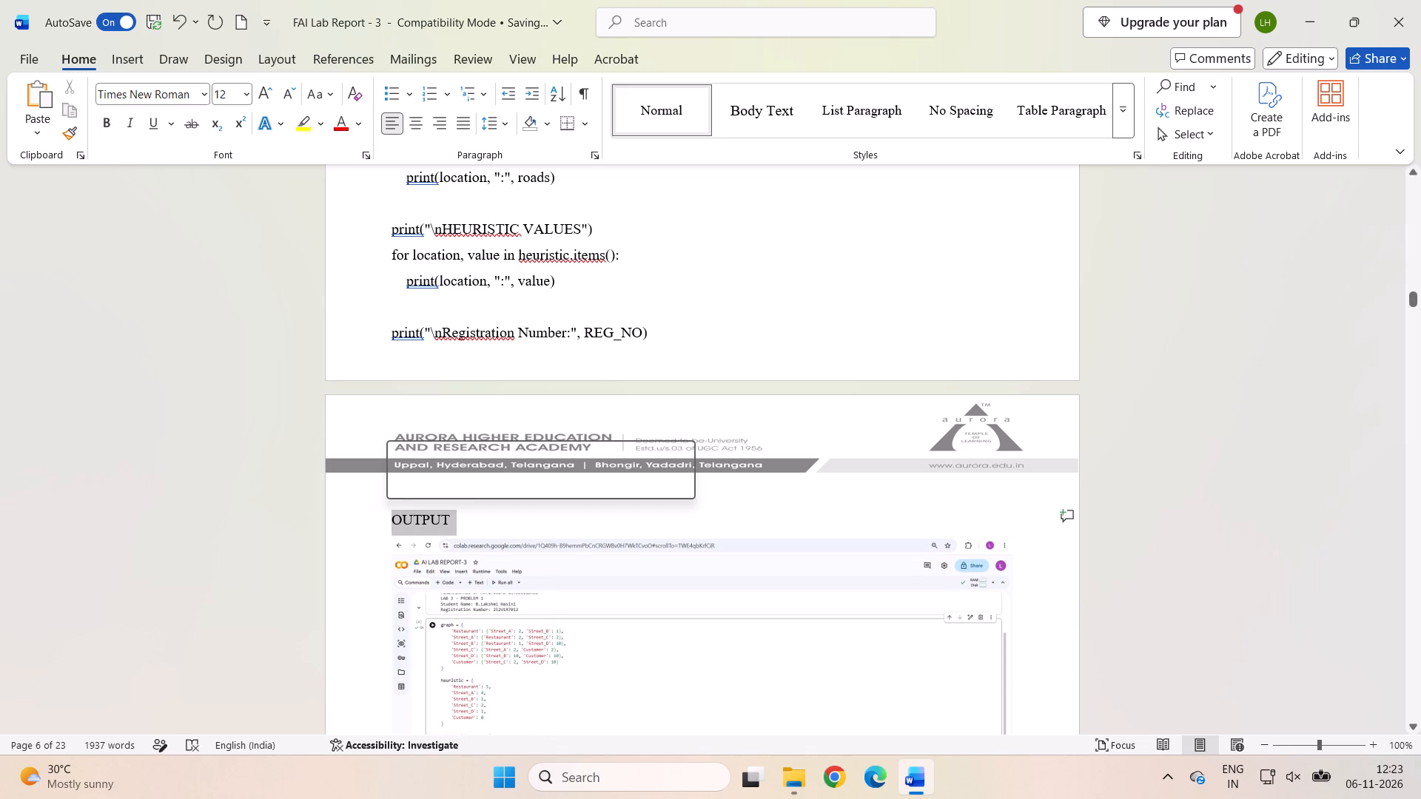
pyautogui.click(394, 495)
pyautogui.click(396, 493)
pyautogui.click(400, 487)
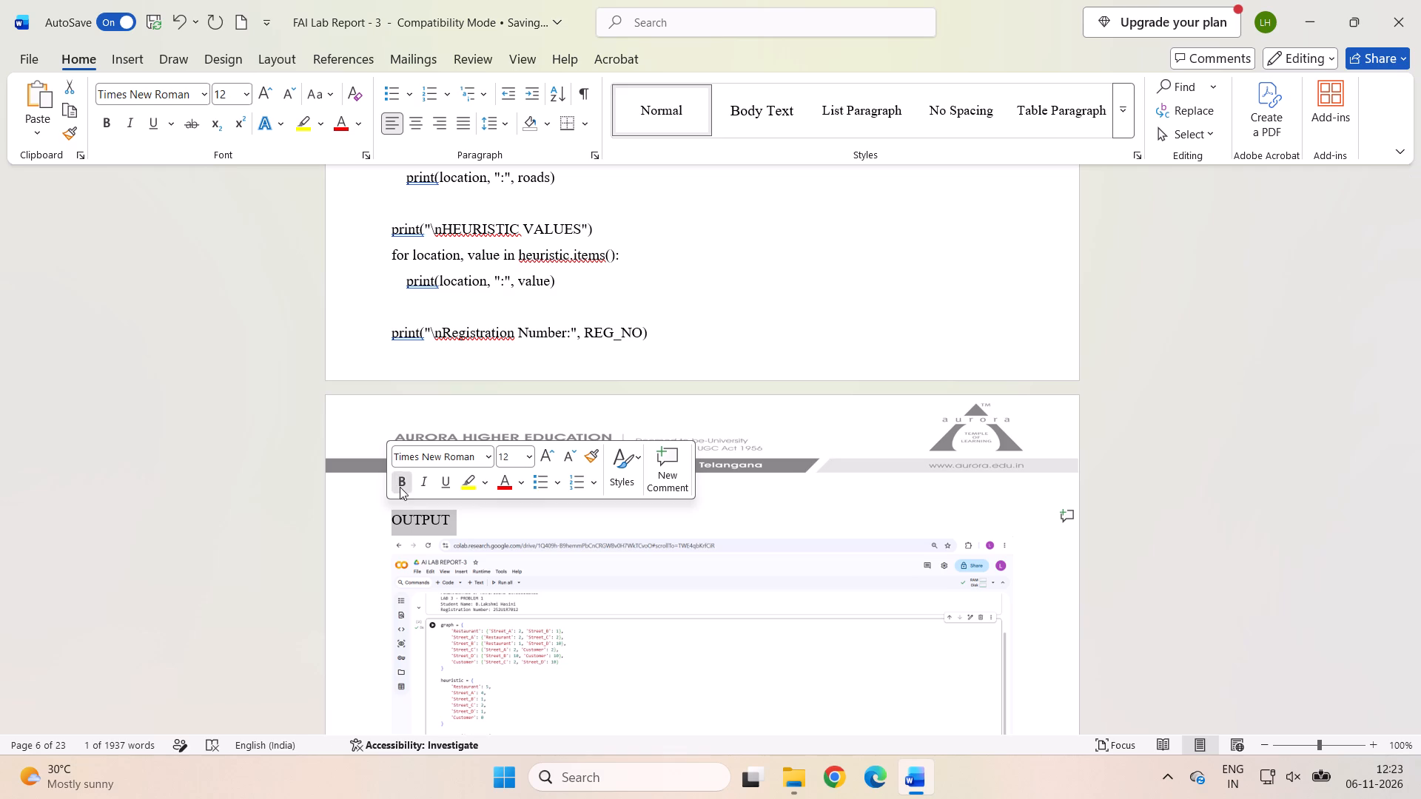
pyautogui.click(389, 515)
pyautogui.click(389, 516)
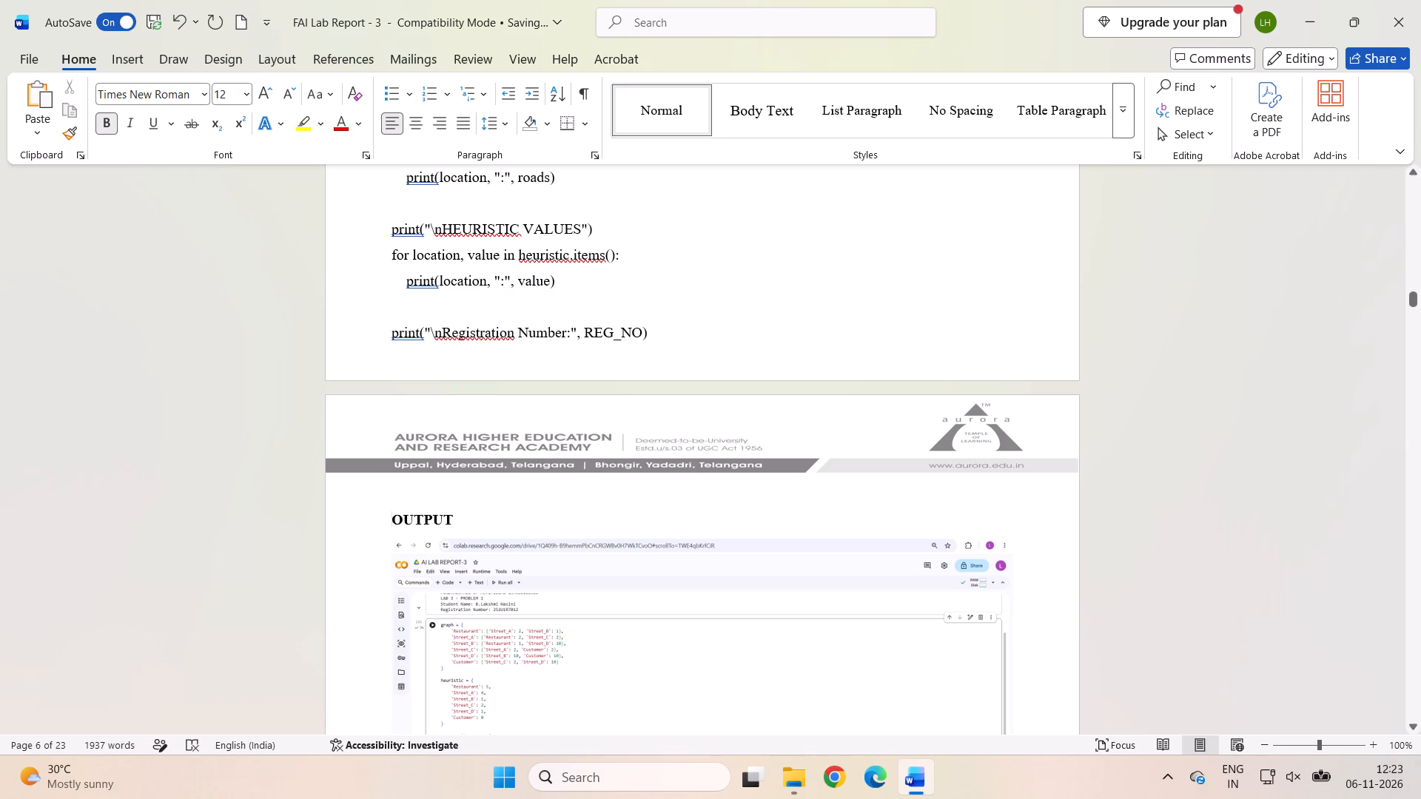
pyautogui.press('BackSpace')
# Add a bold OUTPUT label below the greedy_visited Visited Locations print statement, above the Greedy Best-First Search screenshot.
pyautogui.scroll(-5, 686, 589)
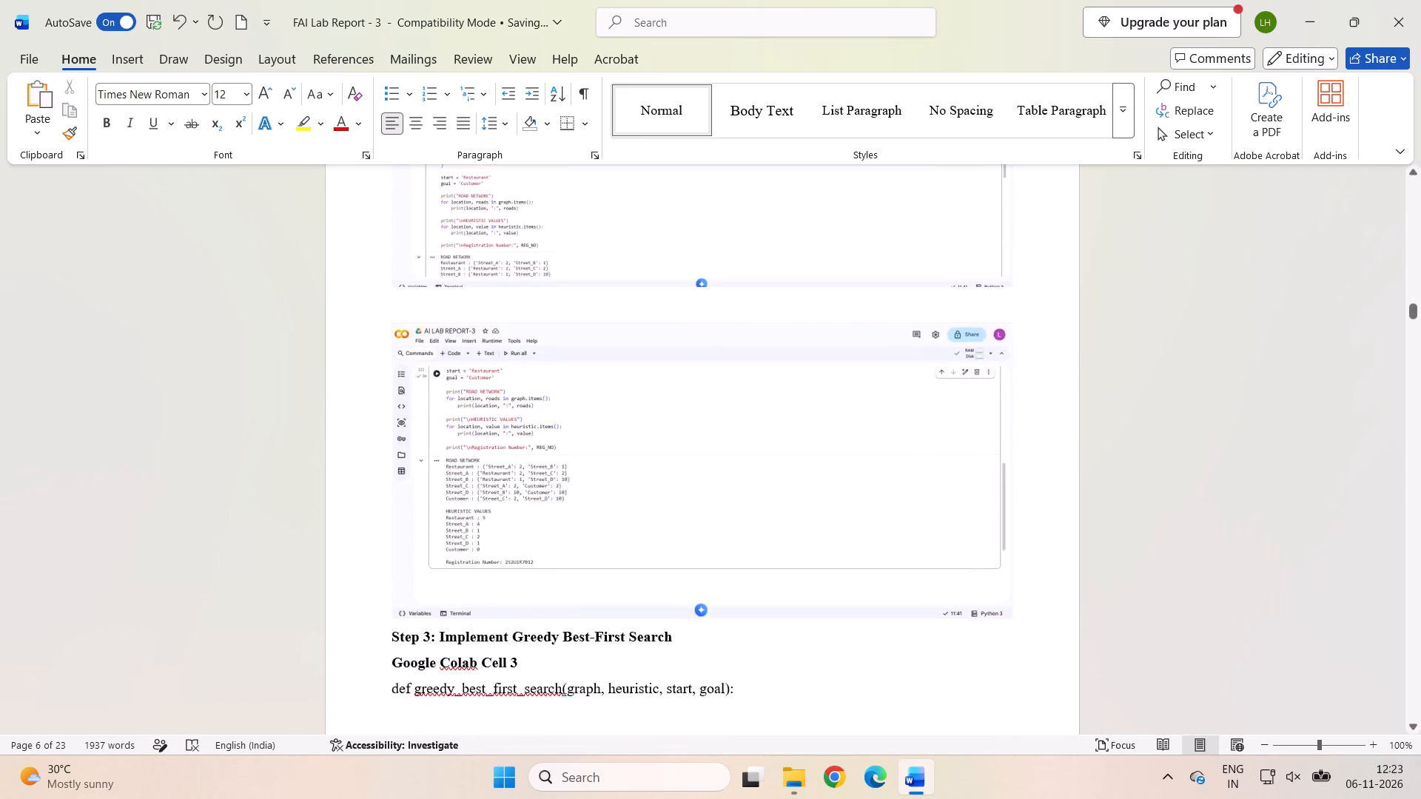
pyautogui.scroll(-9, 686, 589)
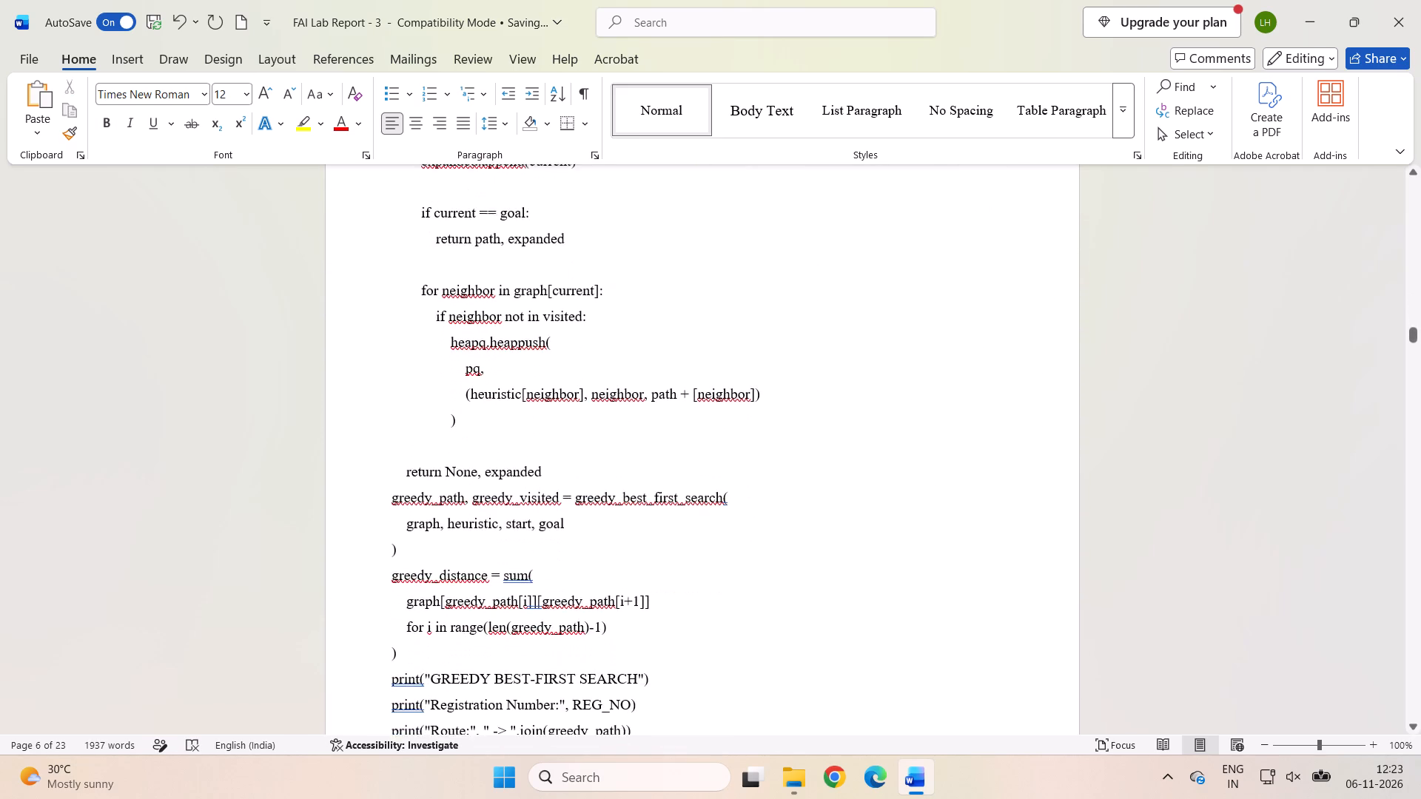
pyautogui.scroll(-3, 686, 589)
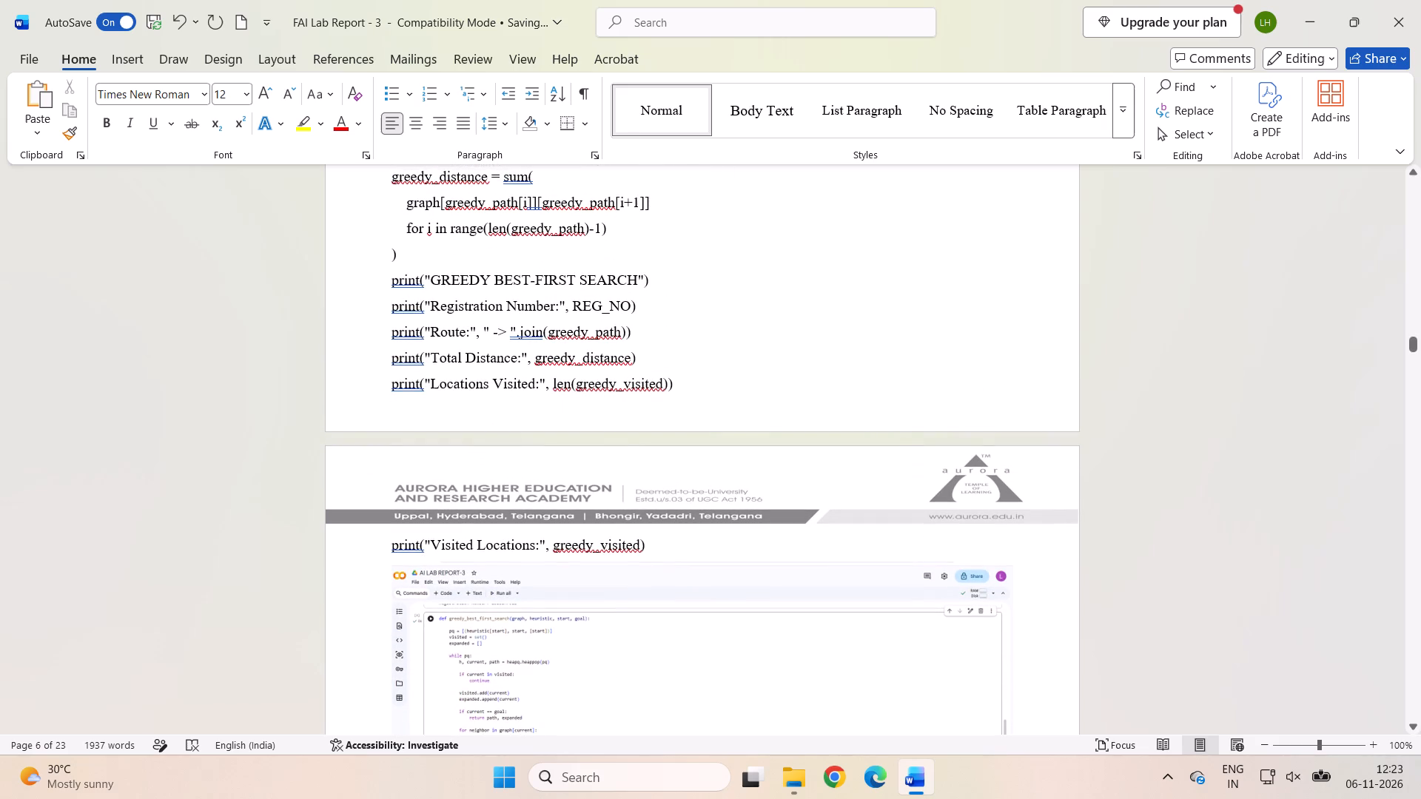
pyautogui.click(653, 537)
pyautogui.press('Return')
pyautogui.write('OUTPUT')
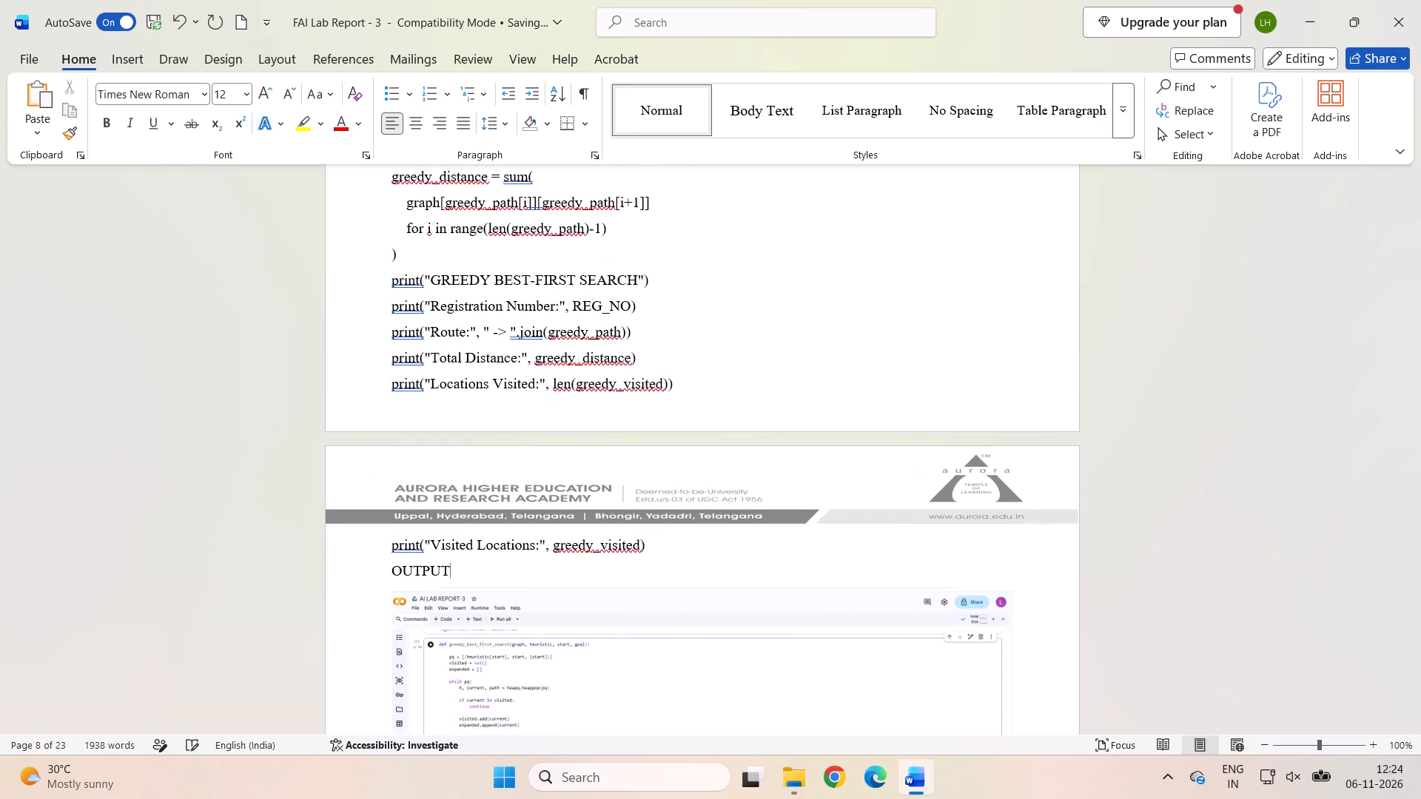
pyautogui.click(102, 129)
pyautogui.moveTo(471, 564); pyautogui.dragTo(387, 565)
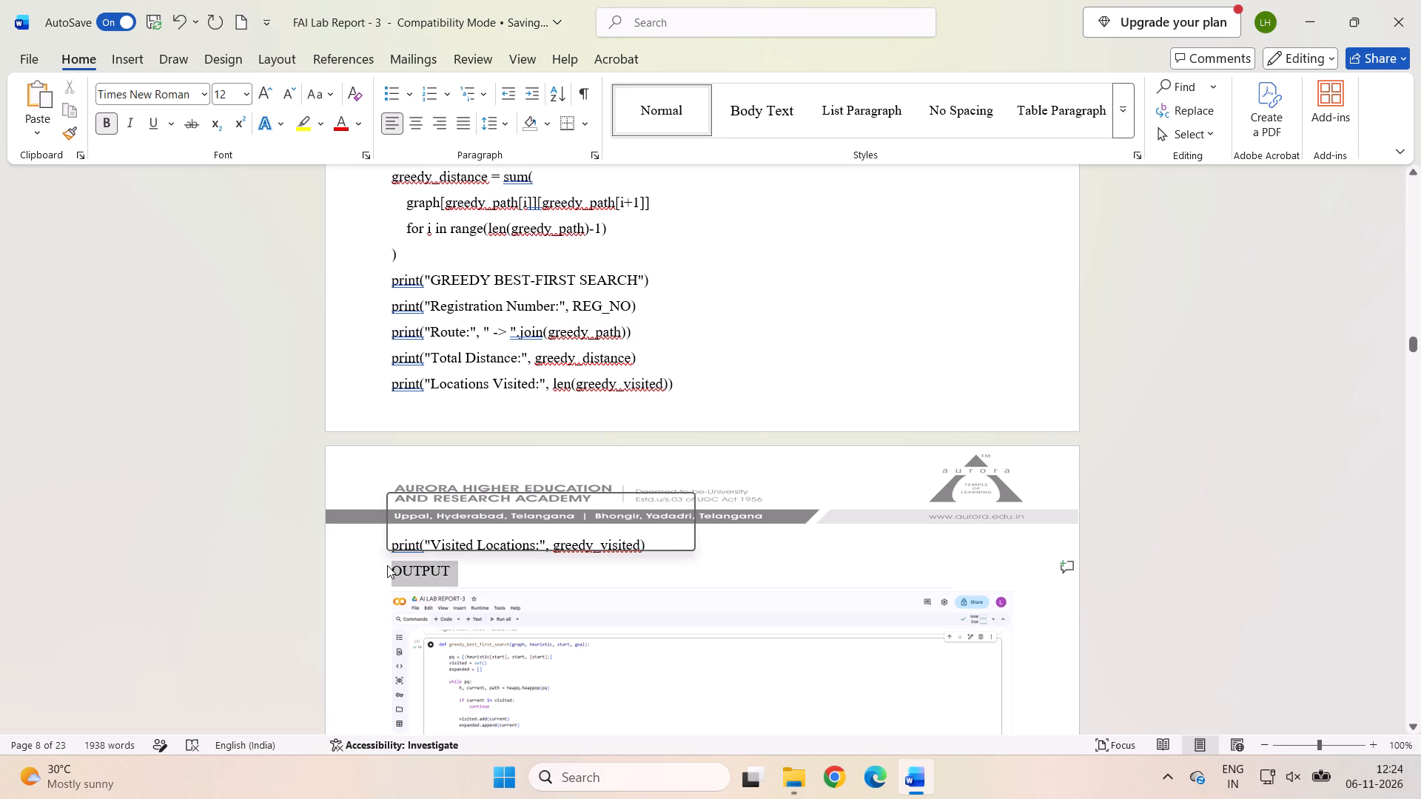
pyautogui.click(407, 533)
pyautogui.click(482, 576)
# Add a bold OUTPUT label below the astar_visited Visited Locations print statement, above the A* Search screenshot.
pyautogui.scroll(-3, 482, 576)
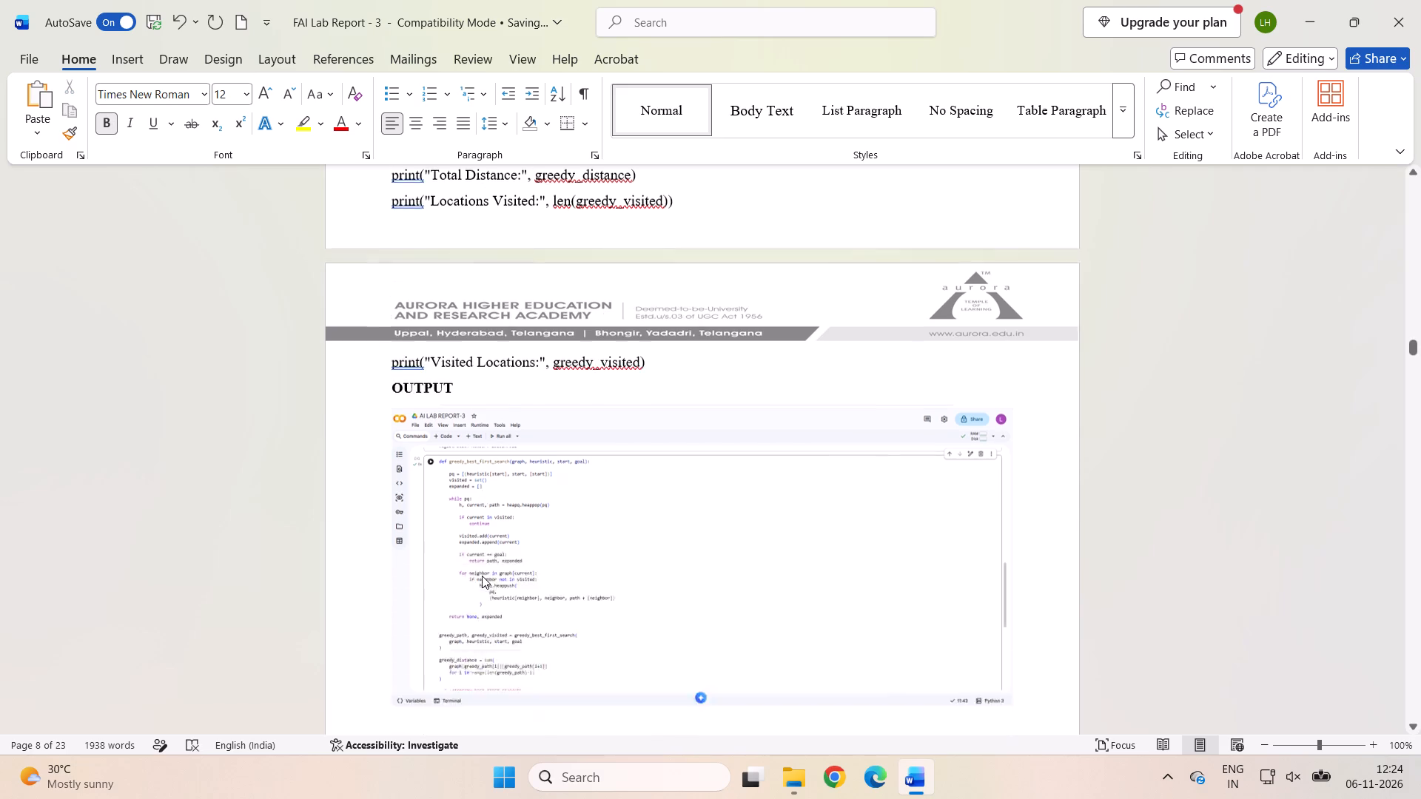
pyautogui.scroll(-10, 482, 576)
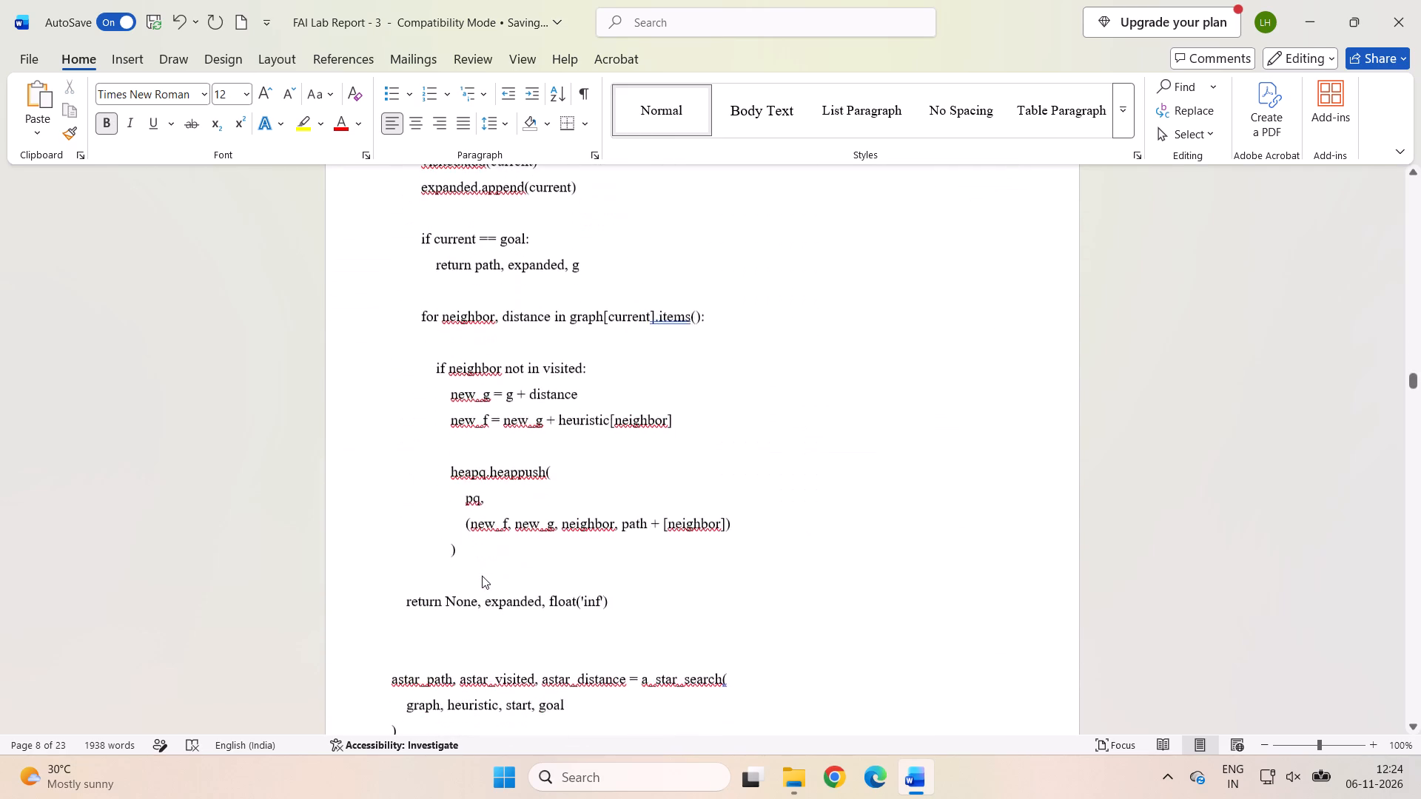
pyautogui.scroll(-2, 482, 576)
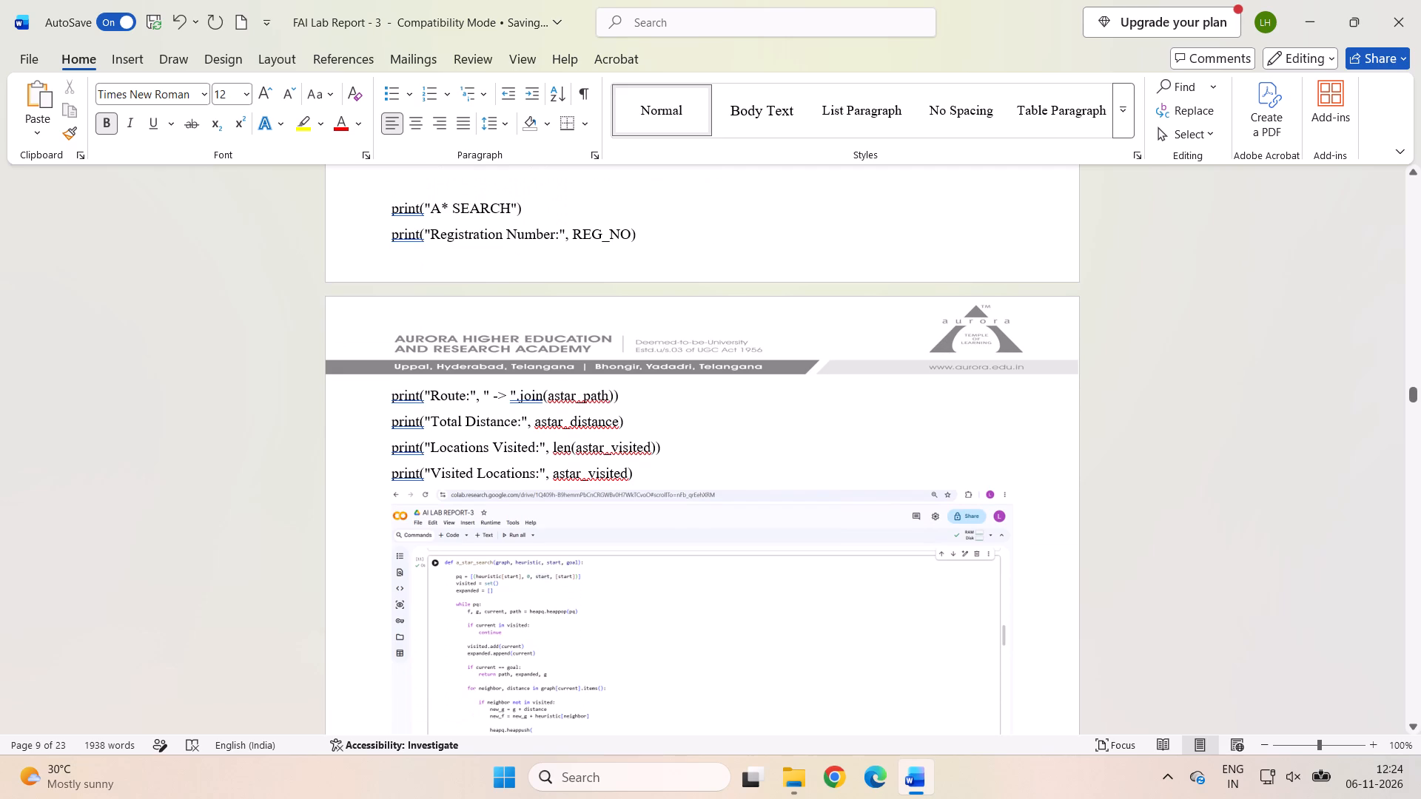
pyautogui.click(653, 475)
pyautogui.click(640, 470)
pyautogui.press('Return')
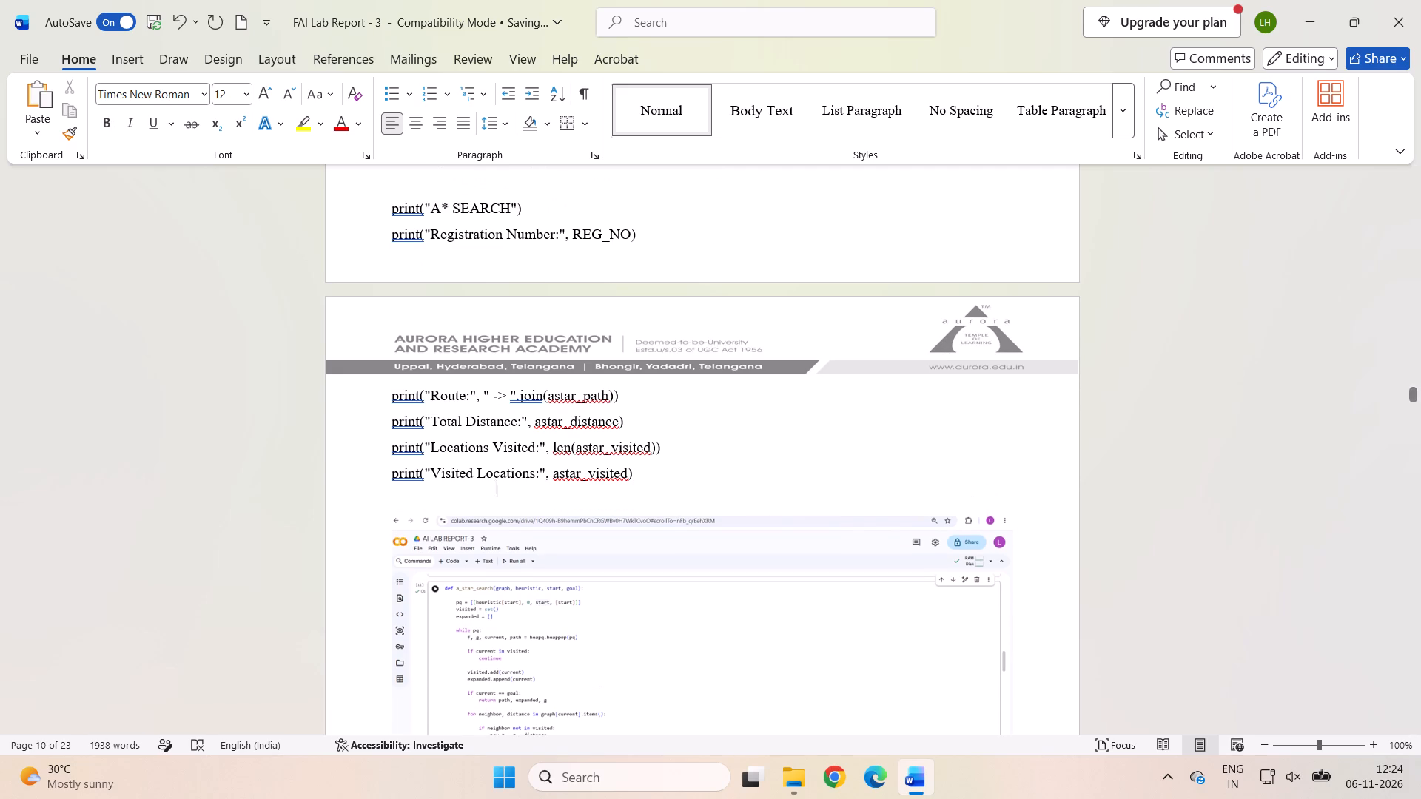
pyautogui.write('OUTPUT')
pyautogui.moveTo(466, 500); pyautogui.dragTo(374, 501)
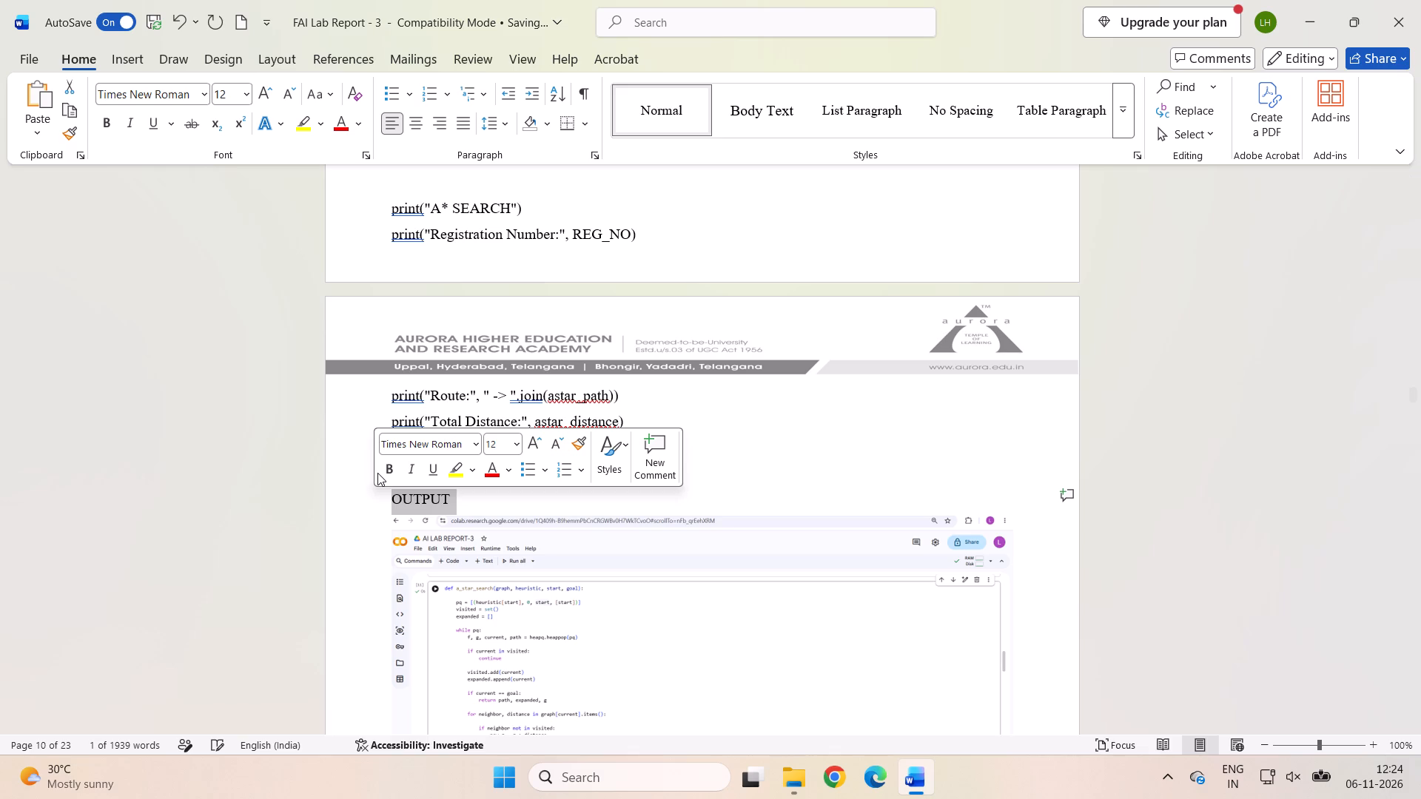
pyautogui.click(377, 473)
pyautogui.click(386, 471)
pyautogui.click(508, 495)
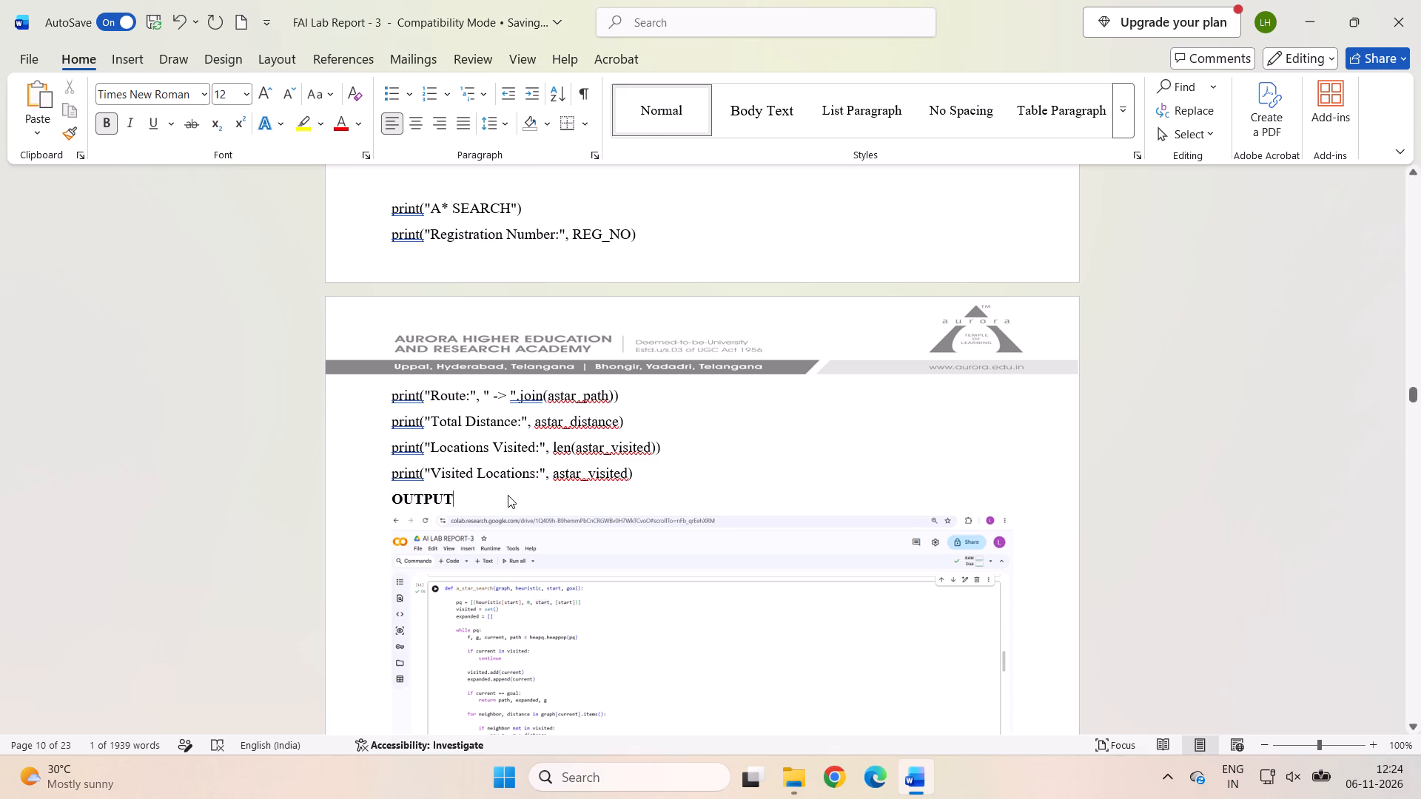
# Add a bold OUTPUT label below the plt.show() line ending the Cell 5 road network visualization code, above its screenshot.
pyautogui.scroll(-6, 508, 495)
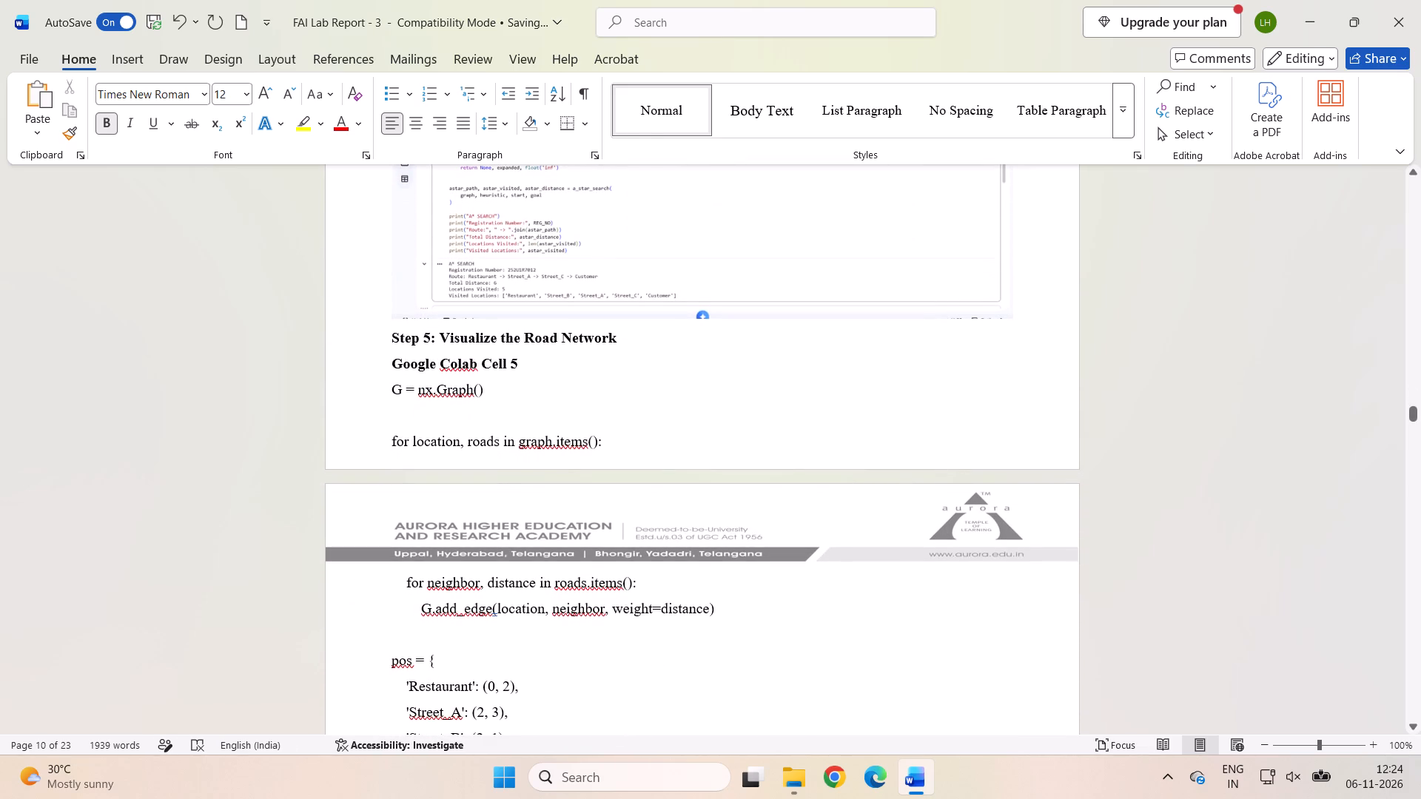
pyautogui.scroll(-5, 617, 427)
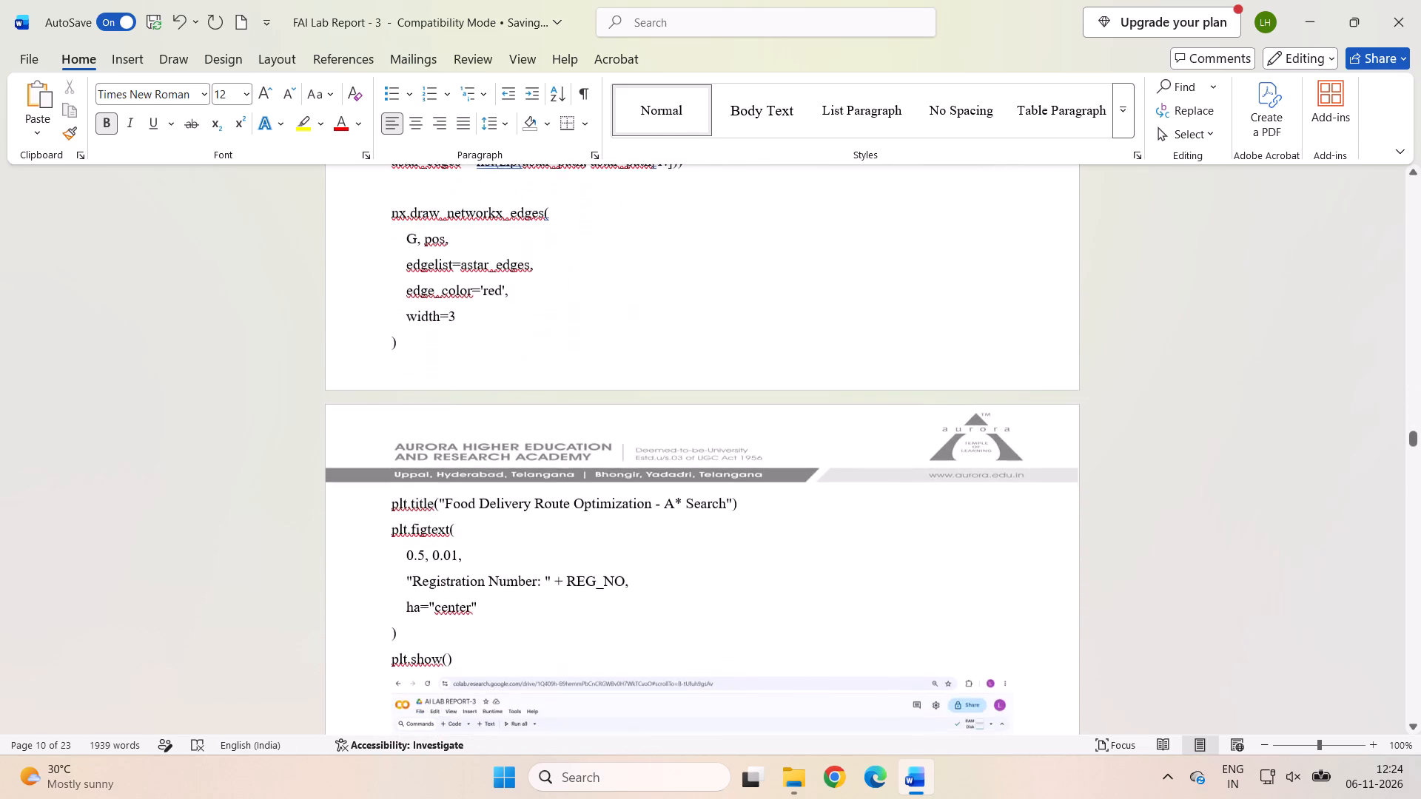
pyautogui.scroll(-2, 617, 427)
pyautogui.click(468, 345)
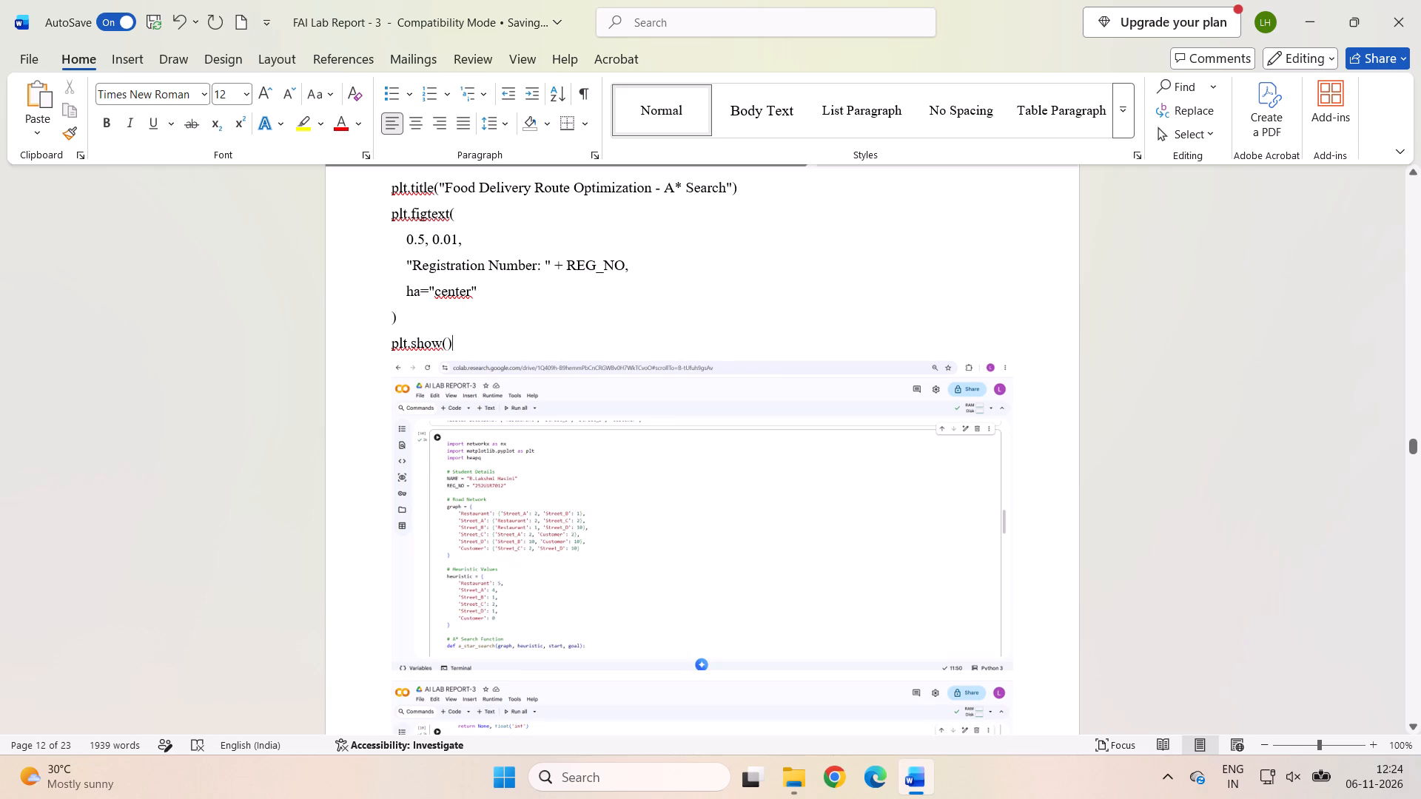
pyautogui.click(470, 328)
pyautogui.press('Return')
pyautogui.press('BackSpace')
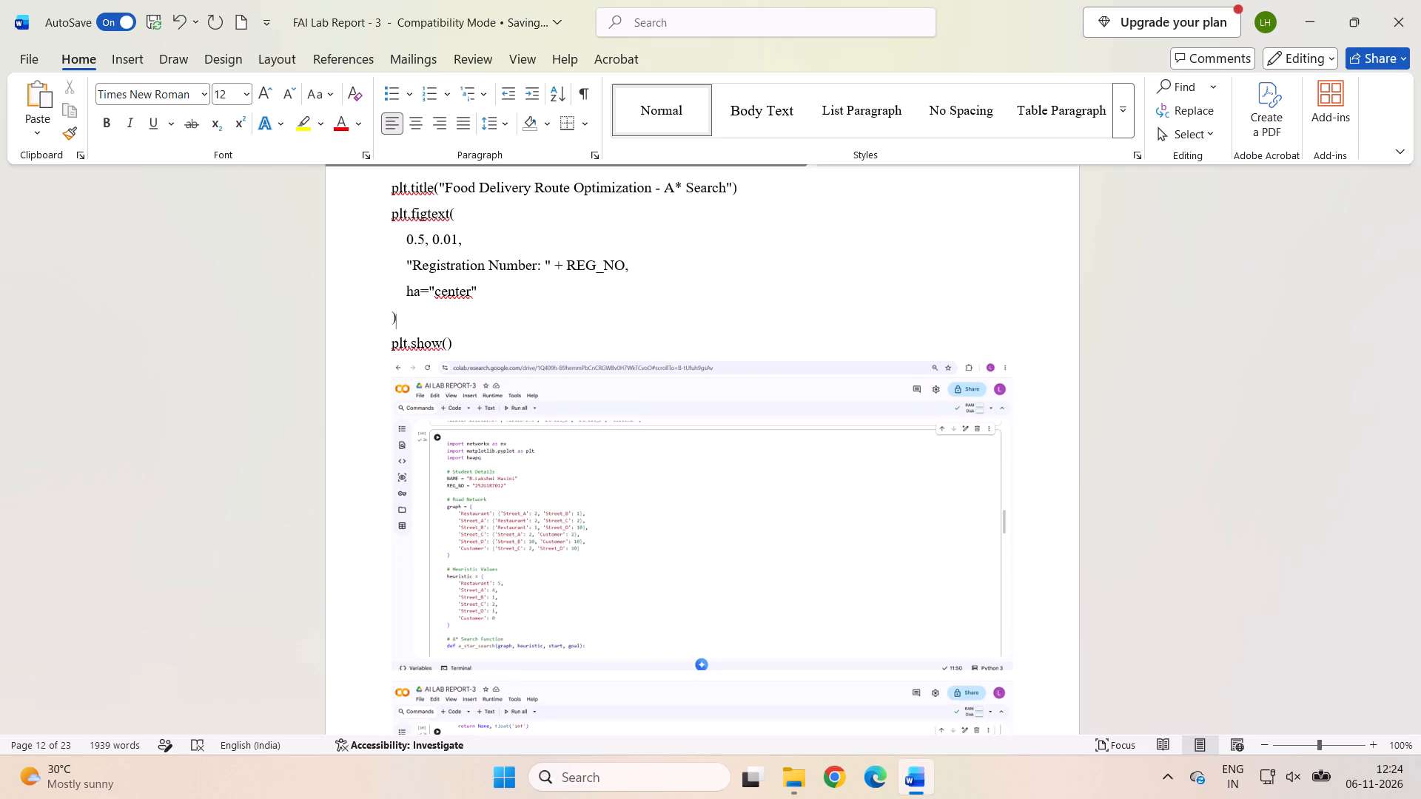
pyautogui.click(460, 342)
pyautogui.press('Return')
pyautogui.press('o')
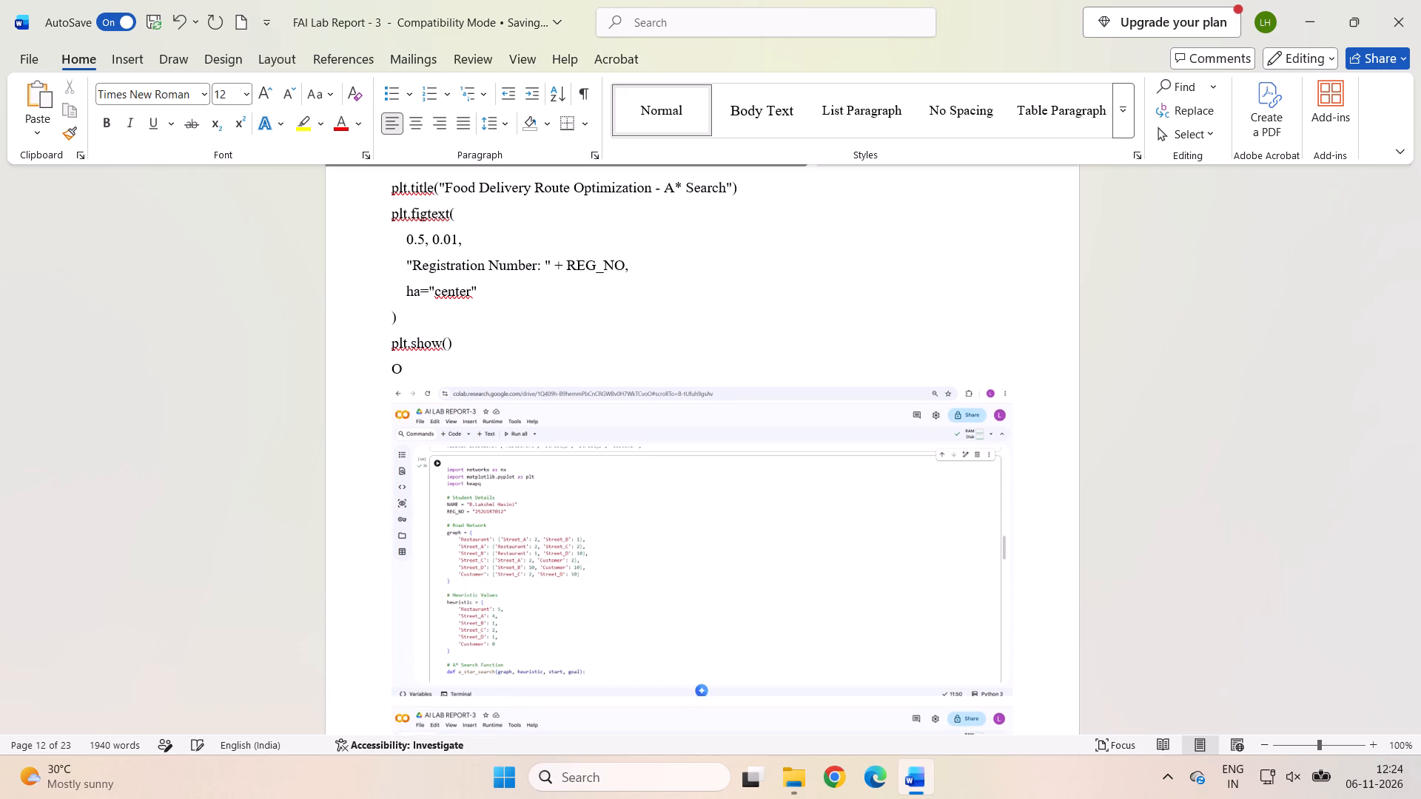
pyautogui.write('UTPUT')
pyautogui.moveTo(462, 360); pyautogui.dragTo(455, 361)
pyautogui.moveTo(455, 361); pyautogui.dragTo(393, 364)
pyautogui.click(407, 331)
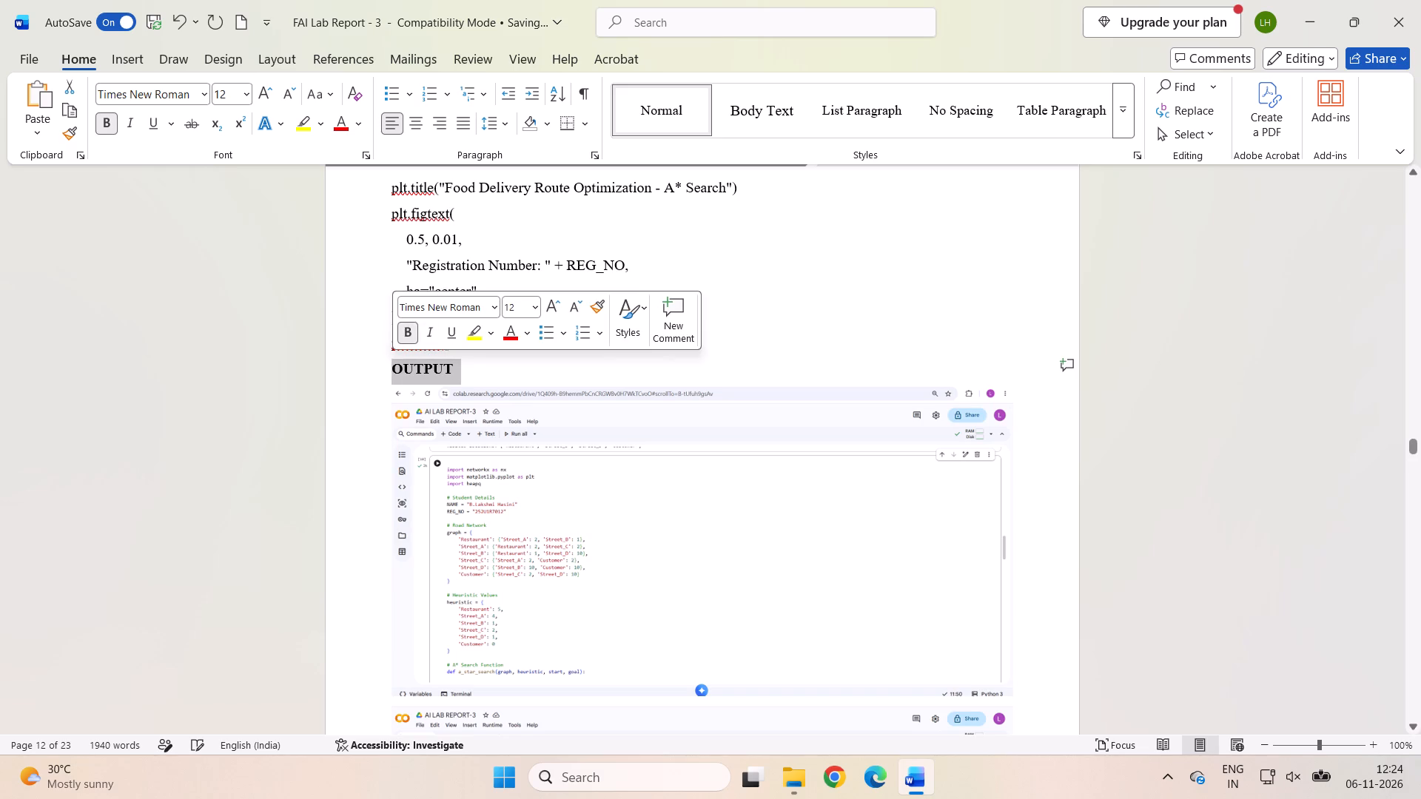
pyautogui.click(480, 354)
# Add a bold OUTPUT label below the Registration Number print statement ending the Cell 6 algorithm comparison code, above its screenshot.
pyautogui.scroll(-8, 480, 354)
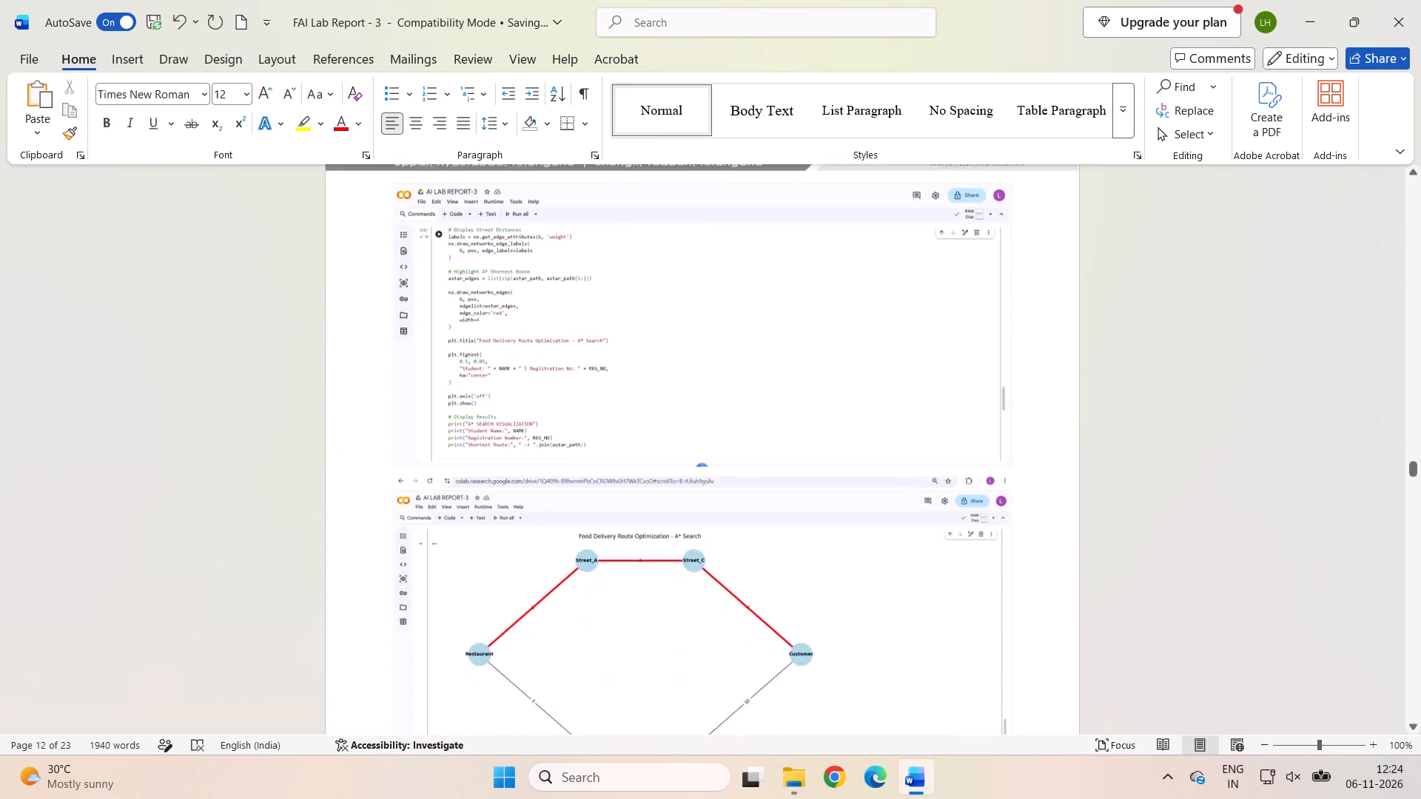
pyautogui.scroll(-3, 480, 354)
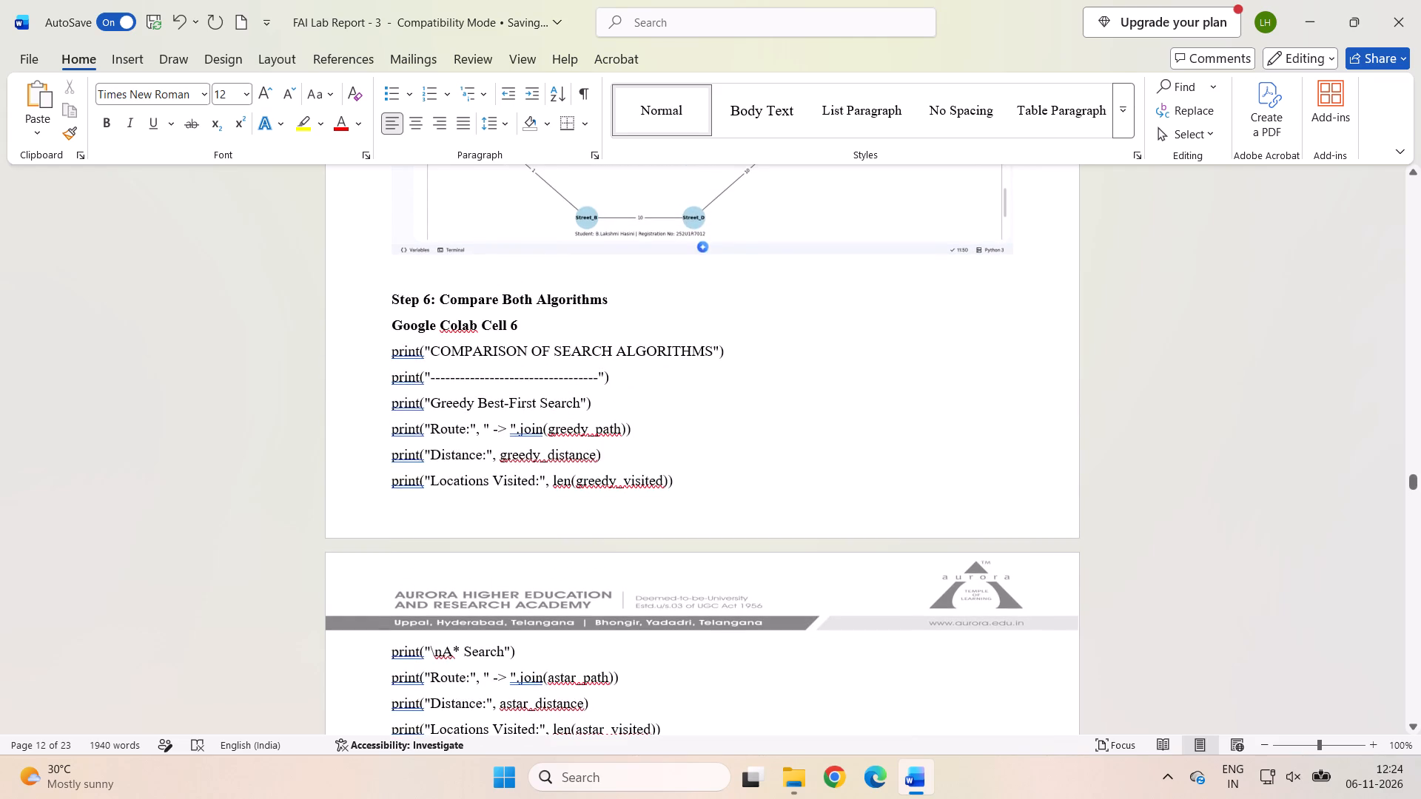
pyautogui.scroll(-3, 480, 354)
pyautogui.click(654, 385)
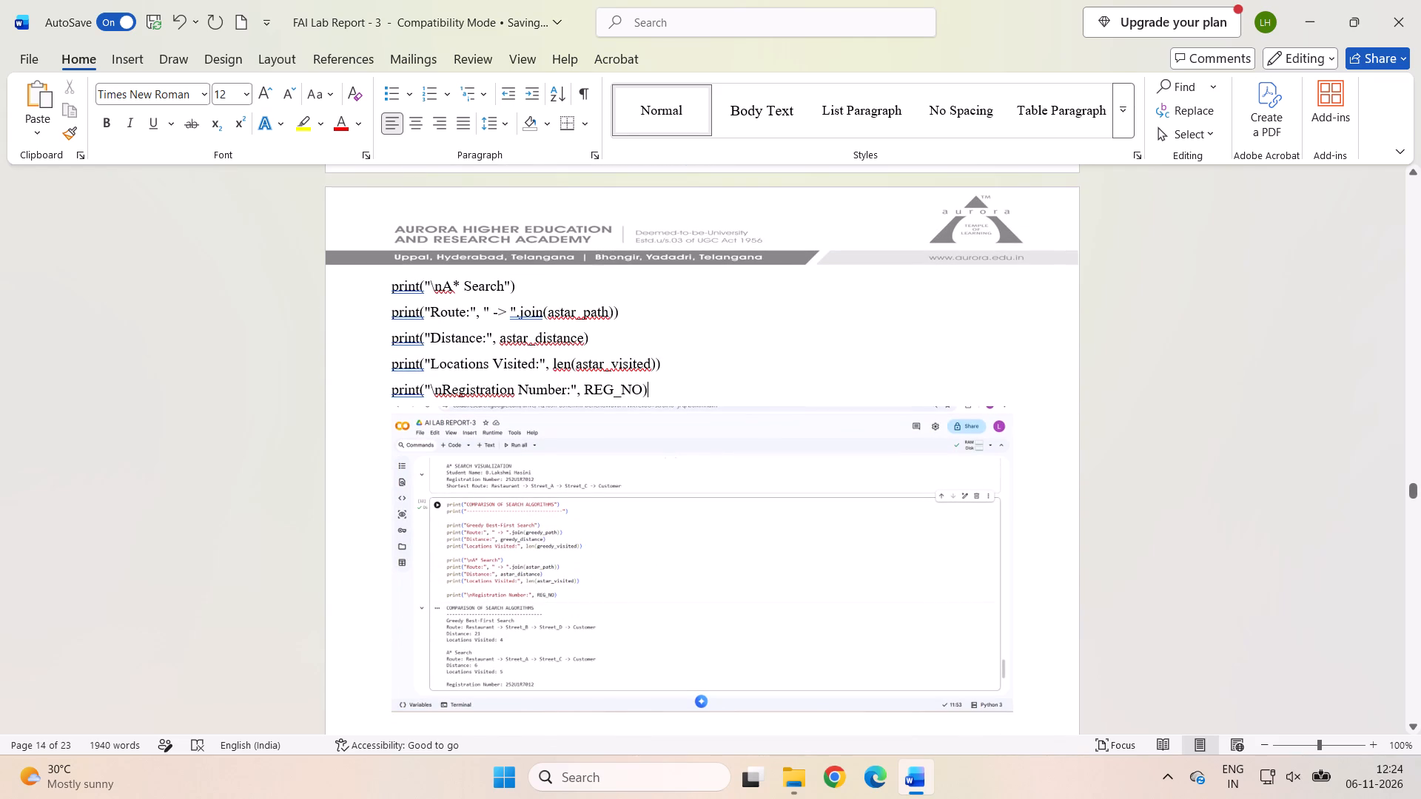
pyautogui.press('Return')
pyautogui.write('OUTPU')
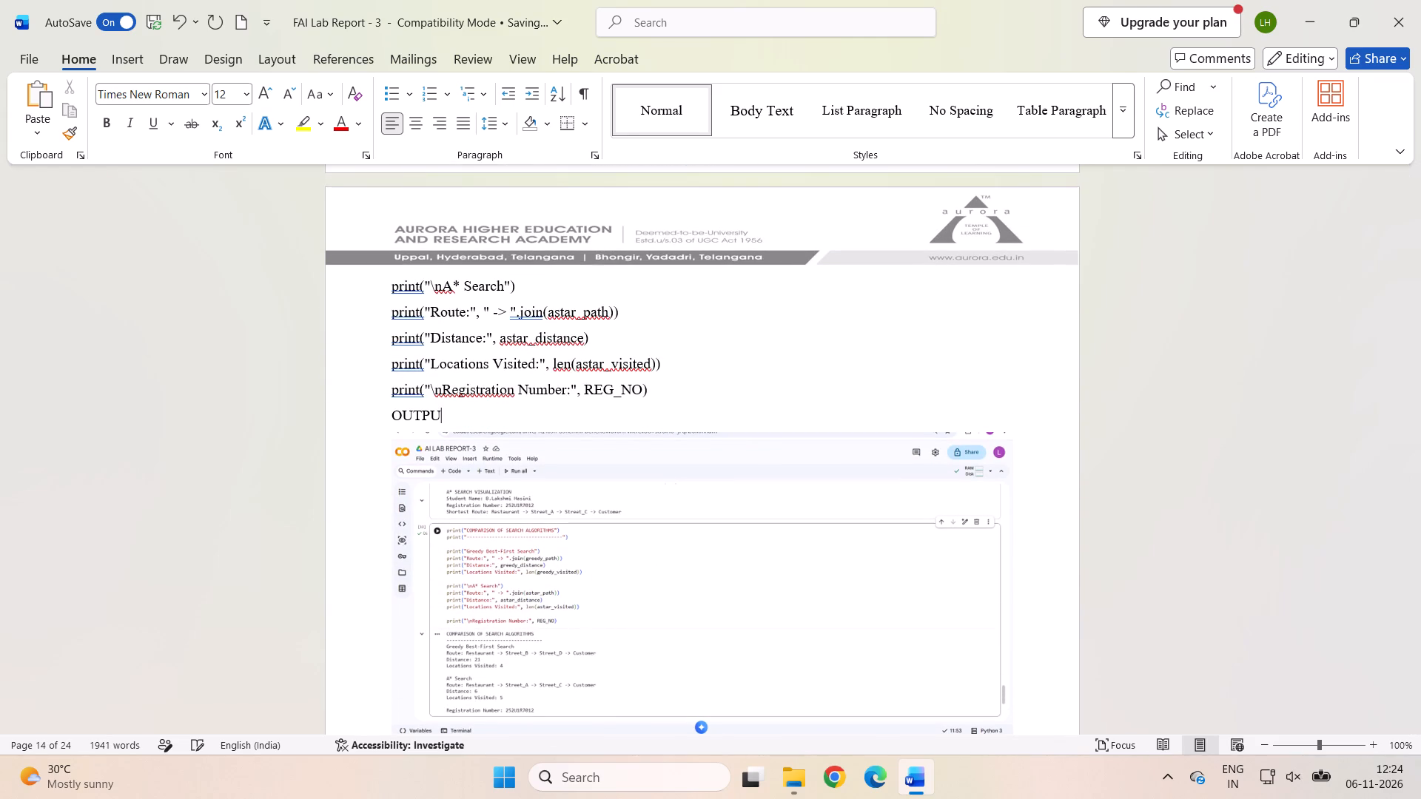
pyautogui.press('t')
pyautogui.moveTo(473, 417); pyautogui.dragTo(380, 415)
pyautogui.click(394, 384)
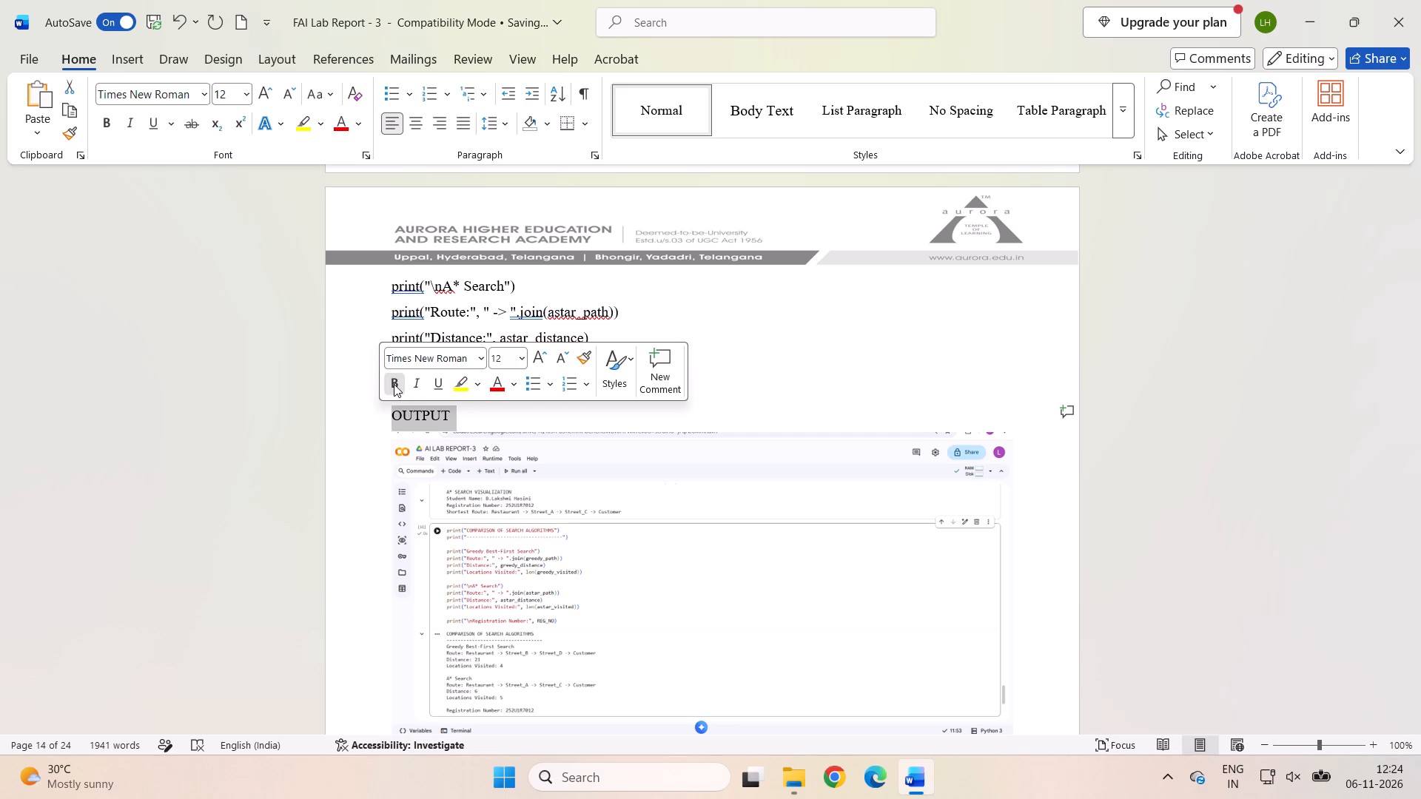
pyautogui.click(488, 430)
# Insert an extra blank line between Problem 2's OUTPUT label and the STEP 2: Implement Hill-Climbing Search heading.
pyautogui.scroll(-6, 488, 430)
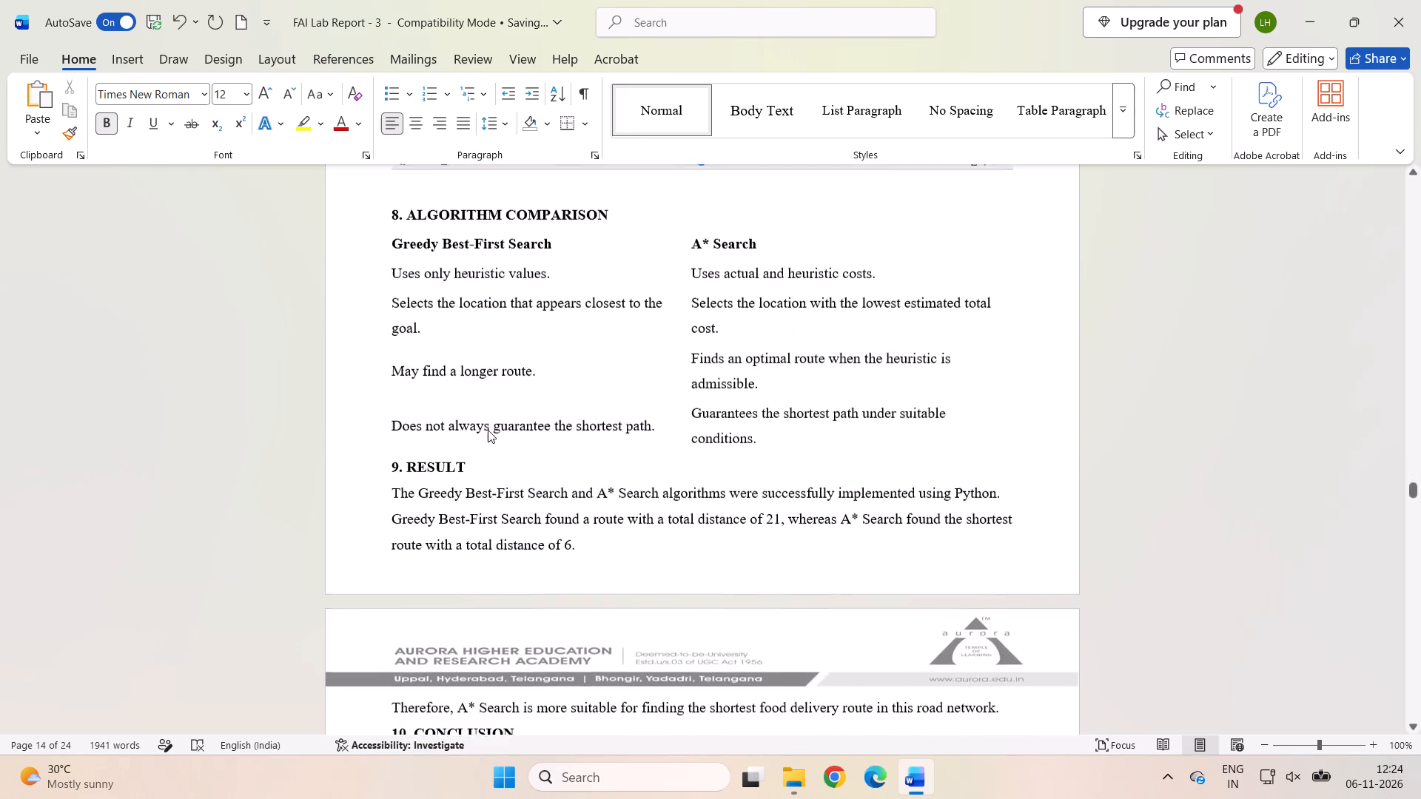
pyautogui.scroll(-11, 488, 430)
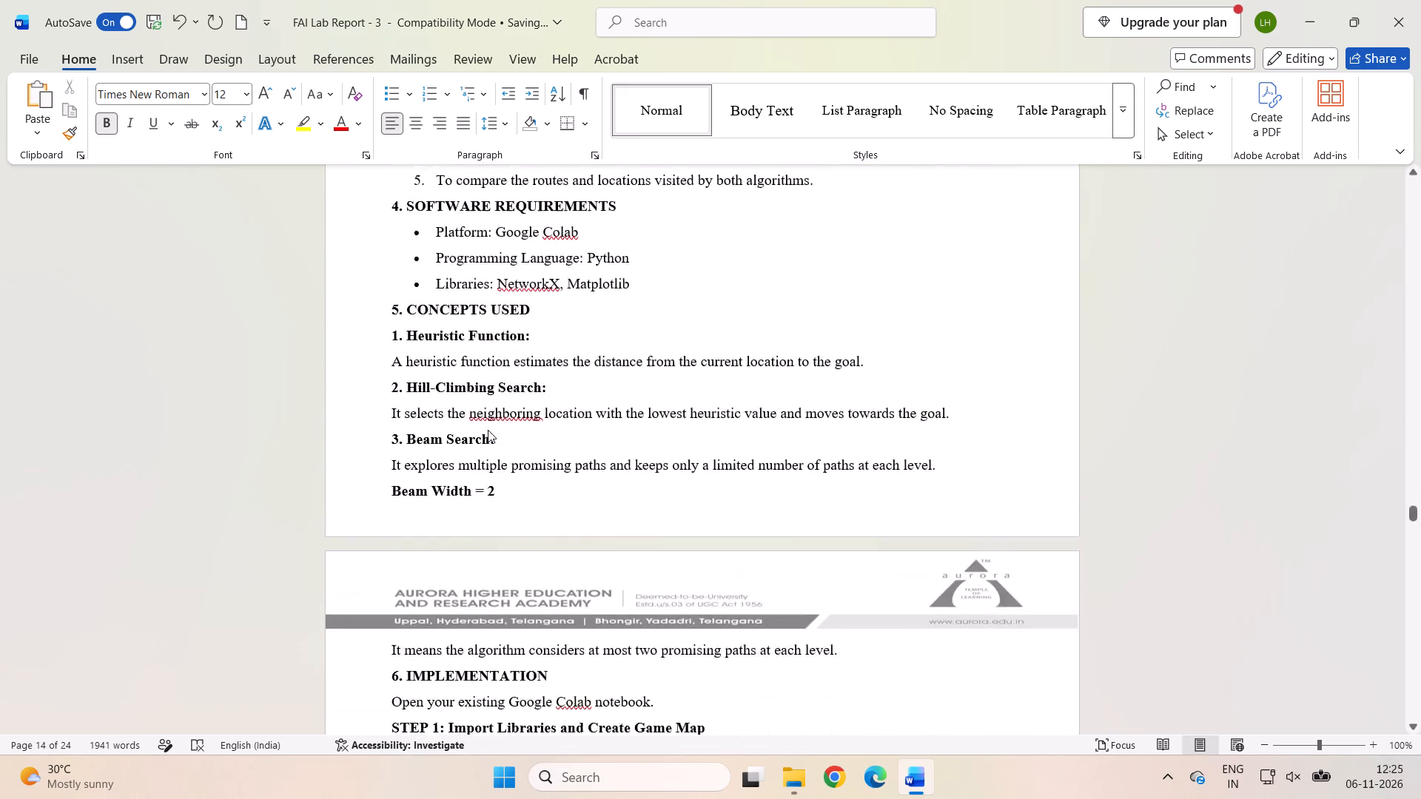
pyautogui.scroll(-9, 488, 430)
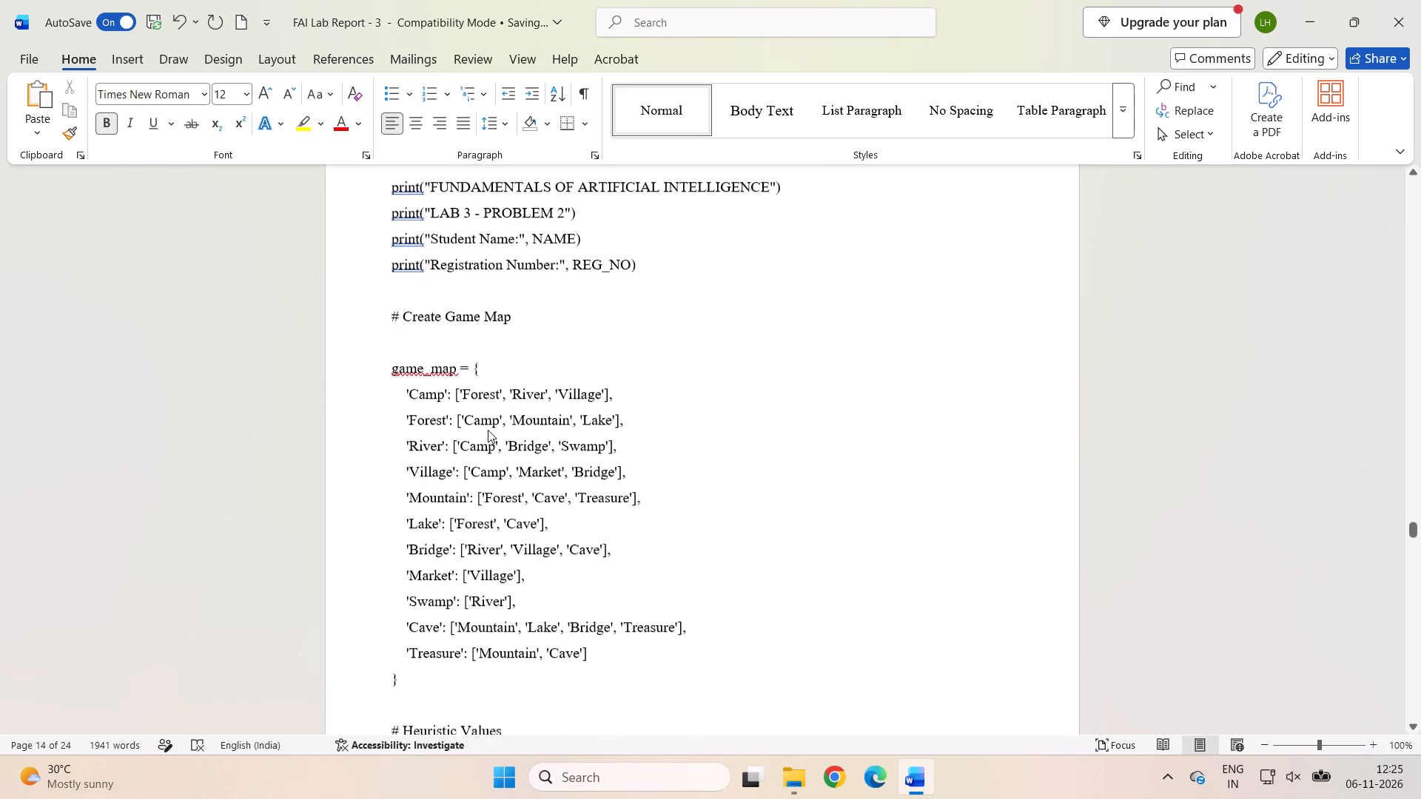
pyautogui.scroll(-7, 488, 430)
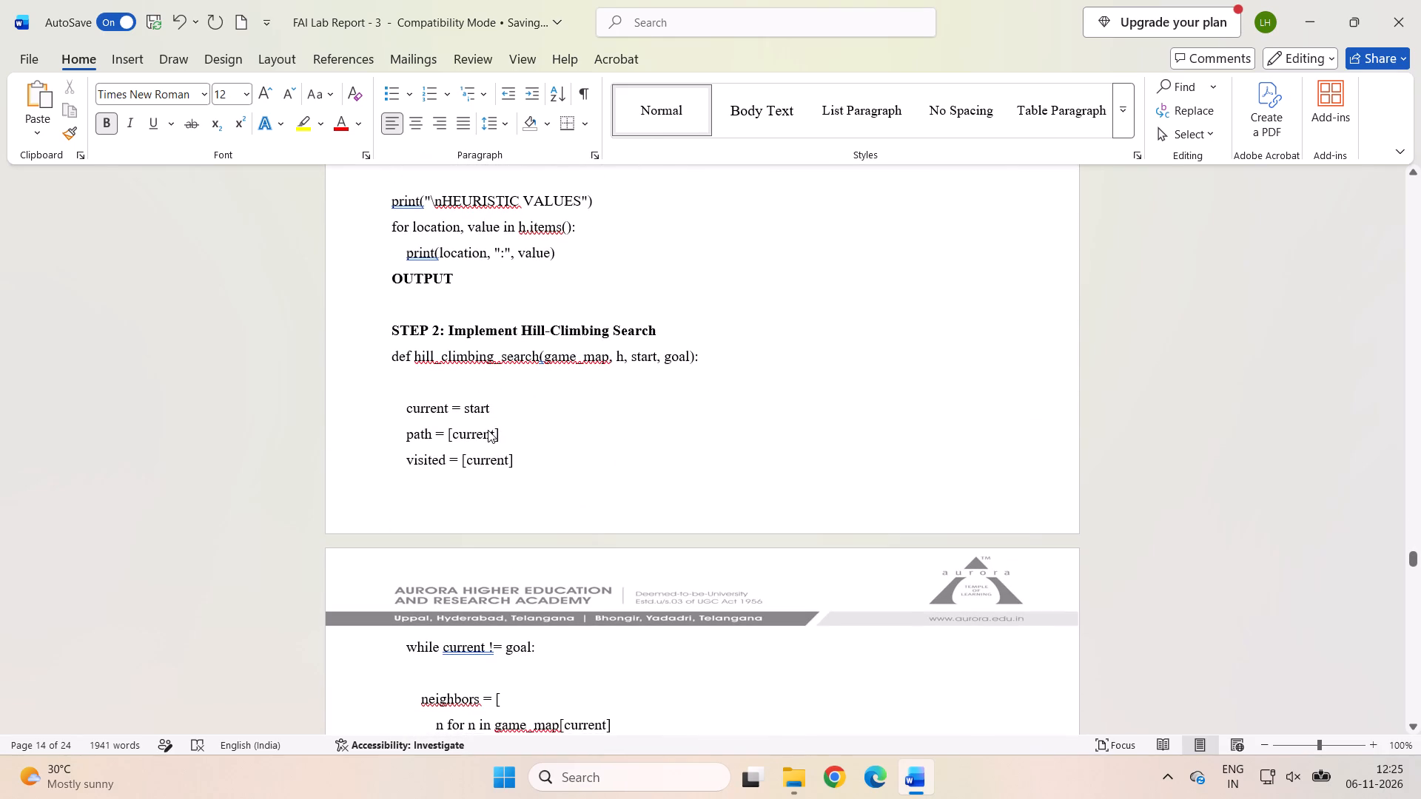
pyautogui.scroll(-1, 488, 430)
pyautogui.click(411, 298)
pyautogui.press('Return')
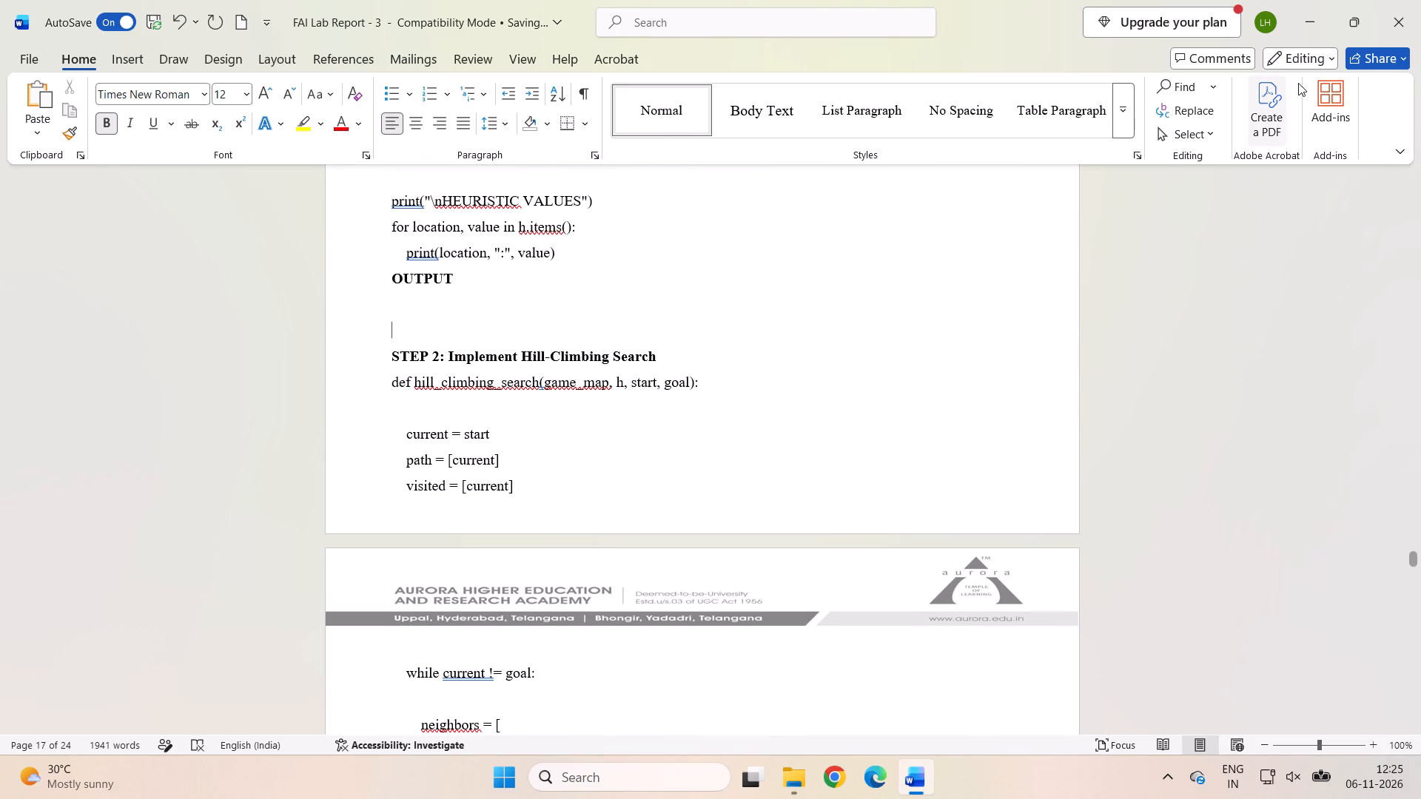
# Switch to Chrome, find Google Colab through the Google search "google colab python", and open the AI LAB REPORT-3 notebook.
pyautogui.click(1304, 33)
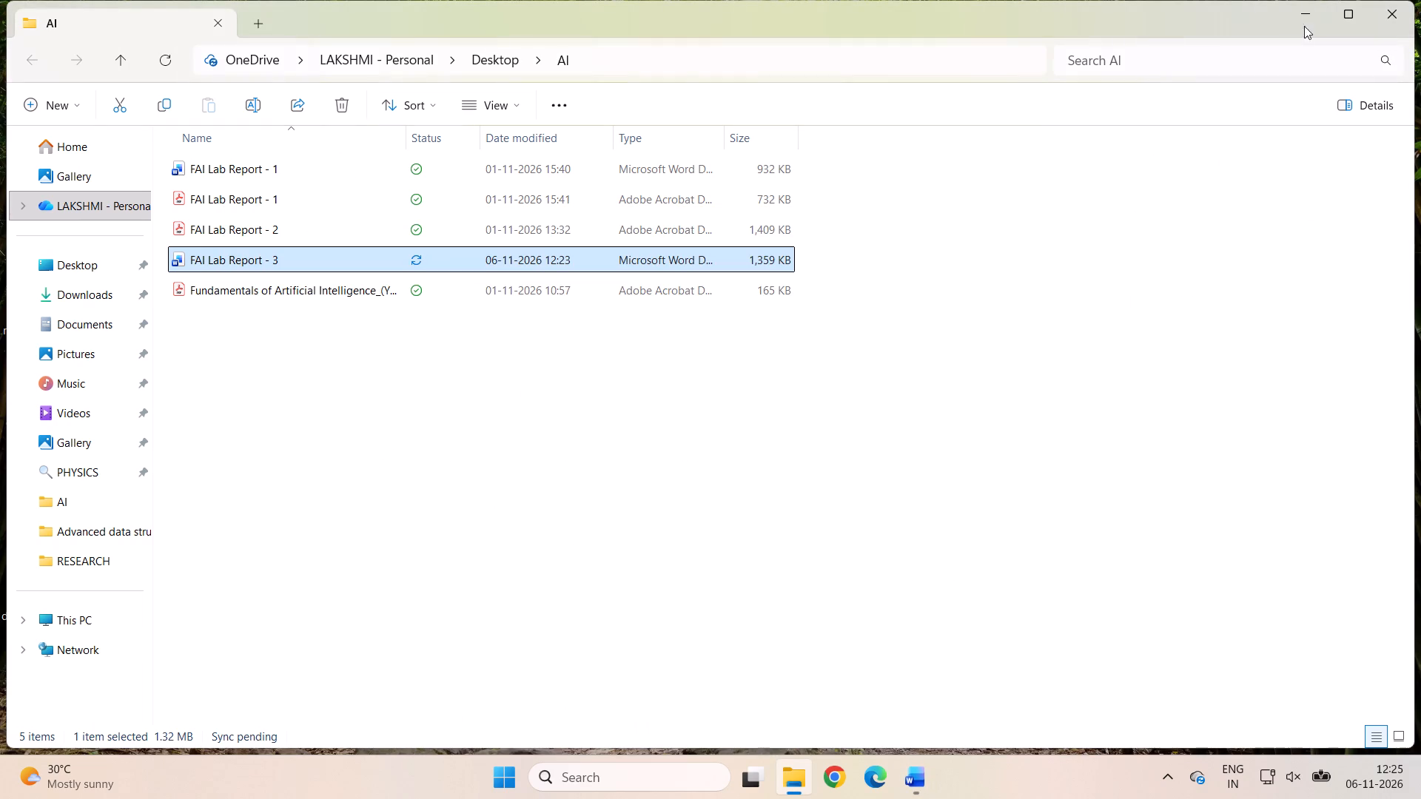
pyautogui.click(1303, 16)
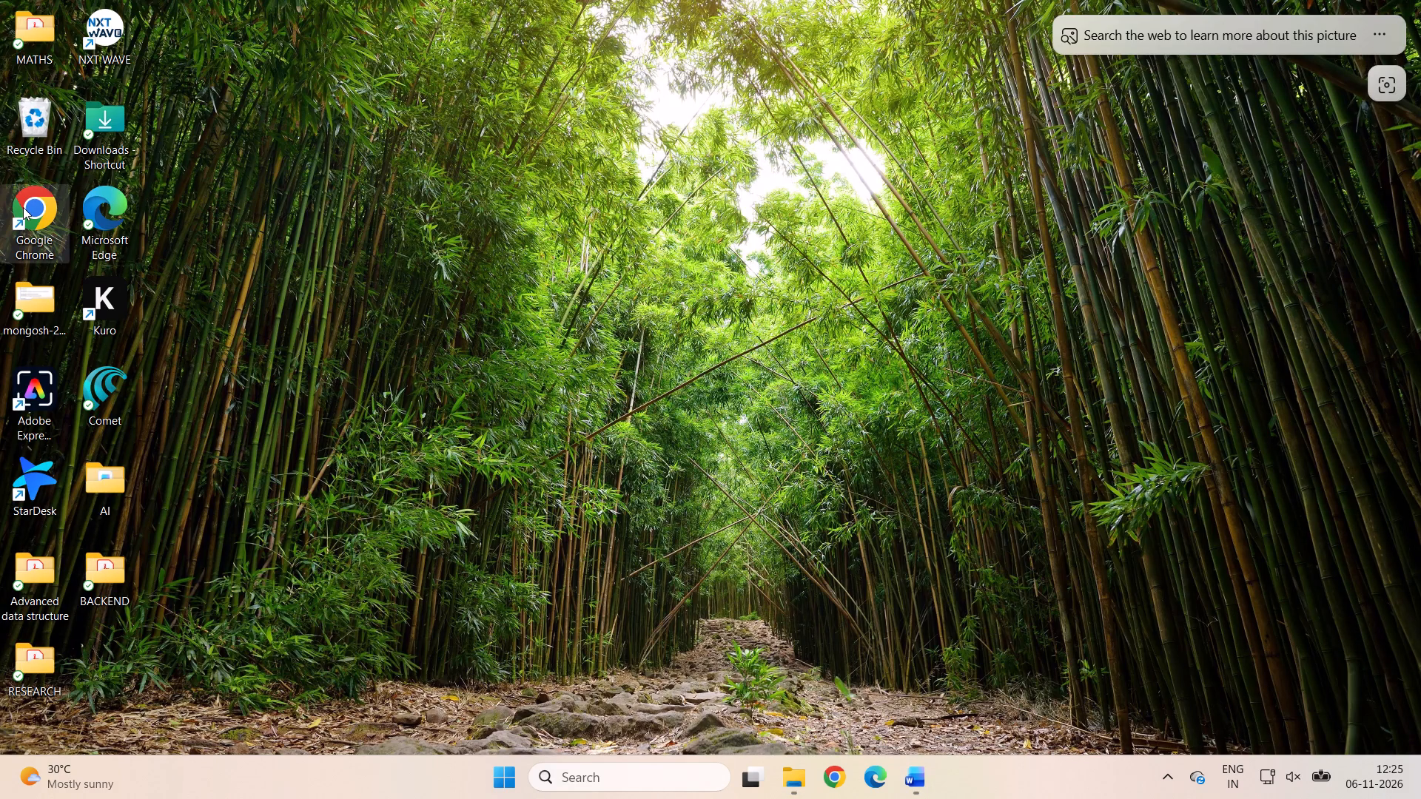
pyautogui.doubleClick(23, 207)
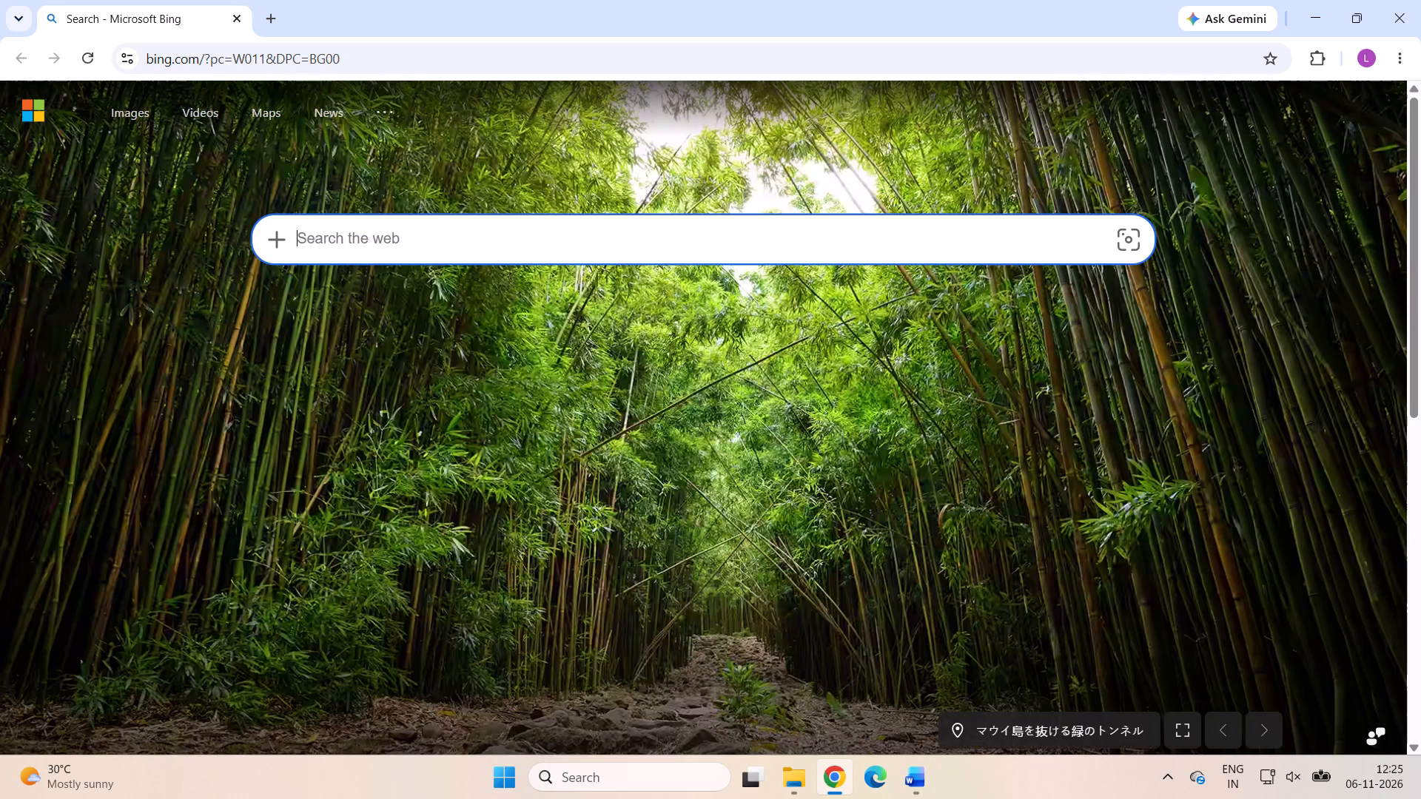
pyautogui.click(403, 235)
pyautogui.click(374, 272)
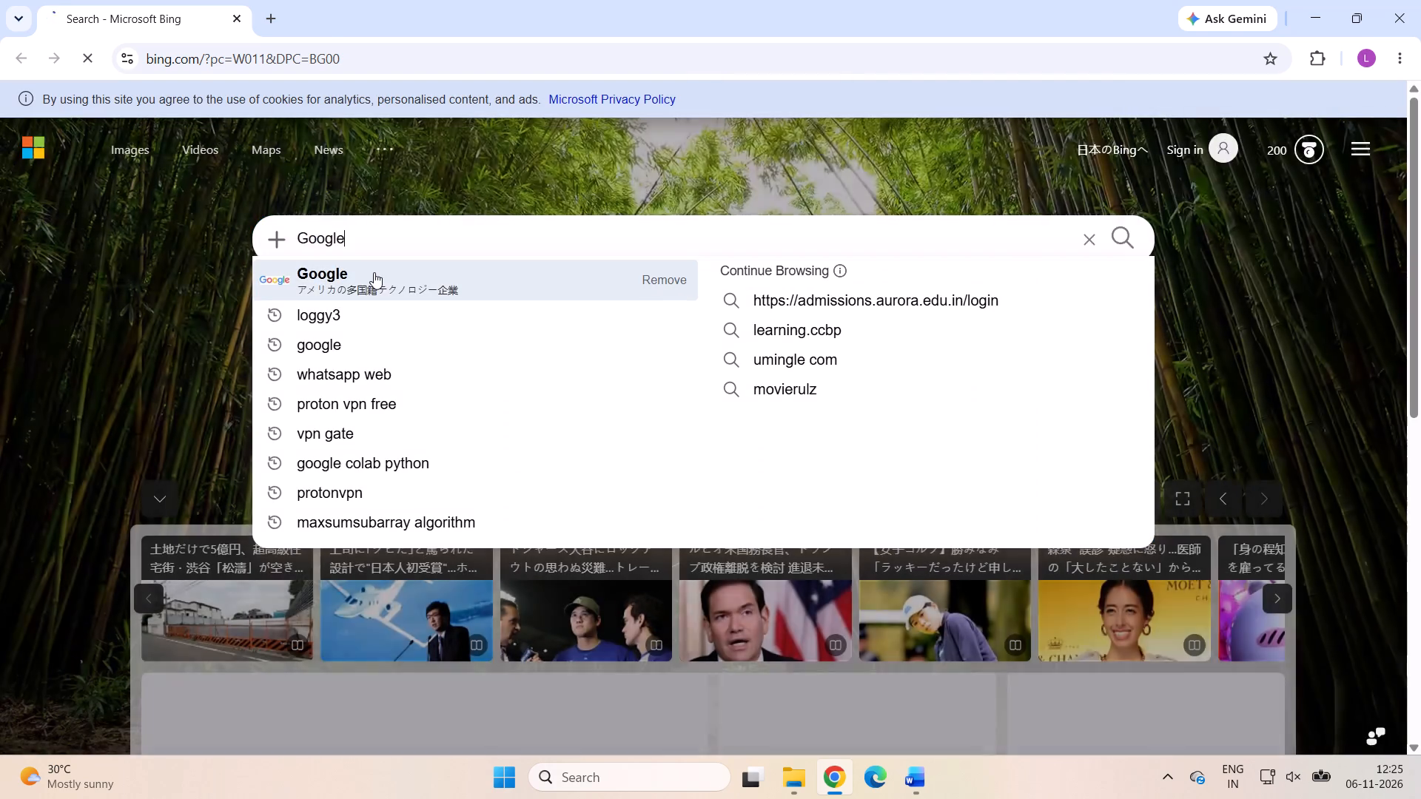
pyautogui.click(164, 300)
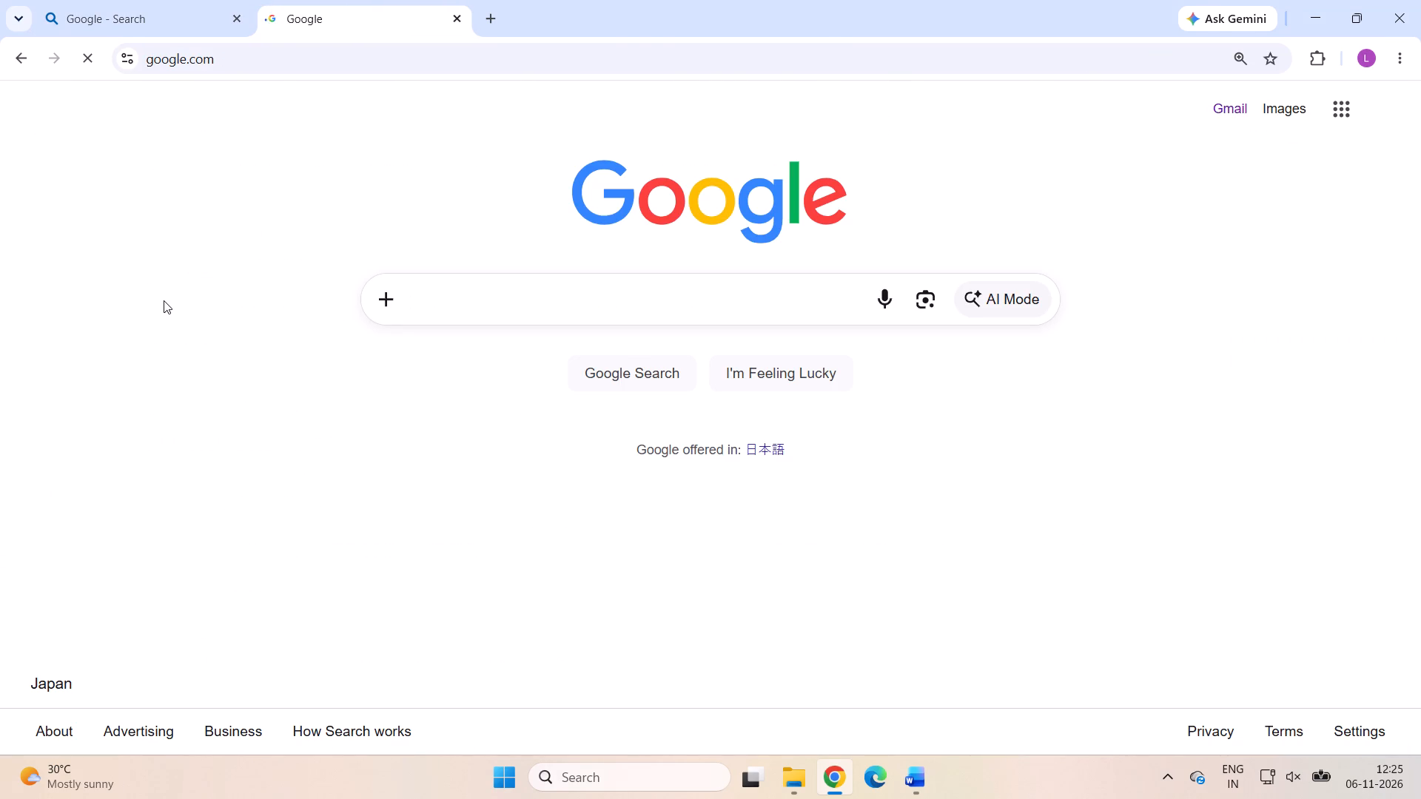
pyautogui.click(468, 307)
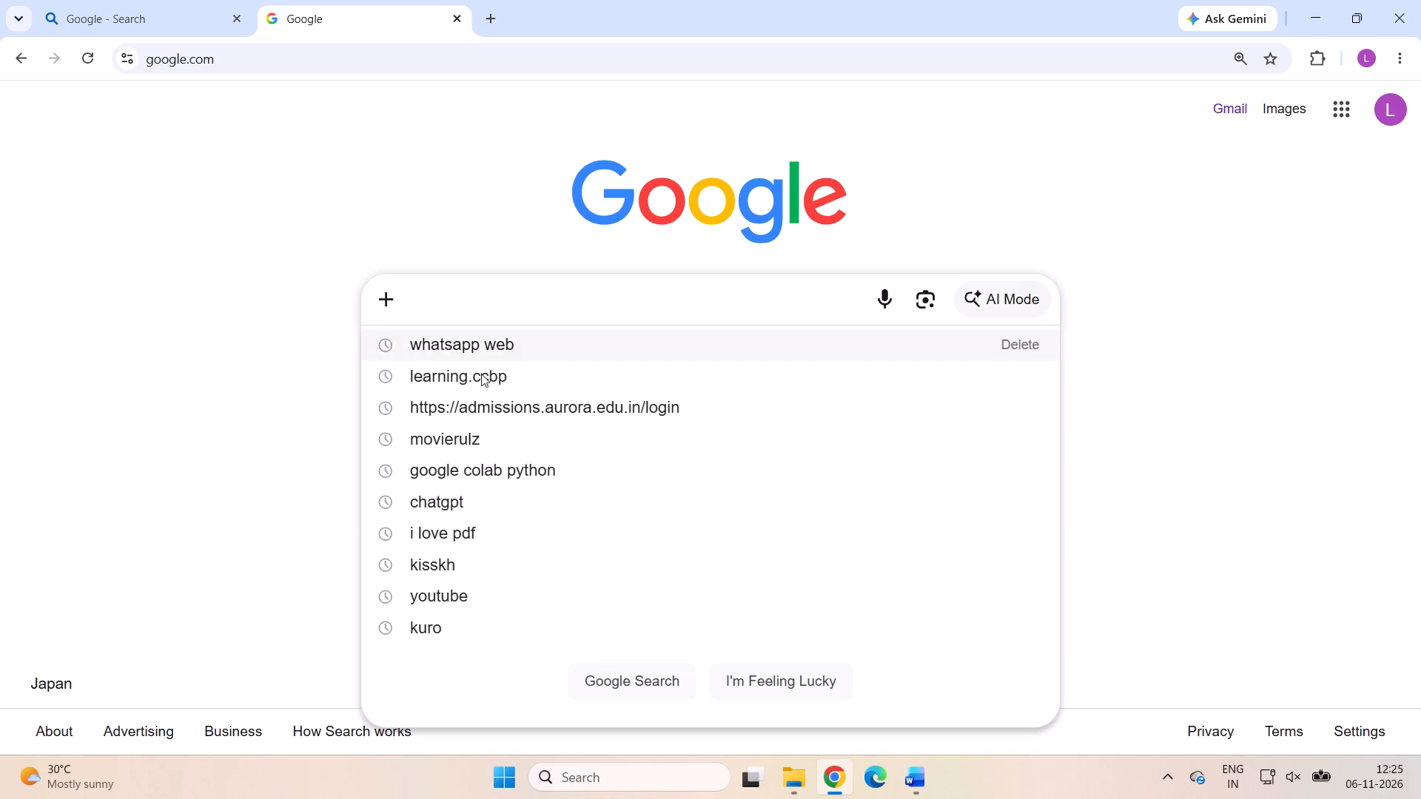
pyautogui.click(511, 459)
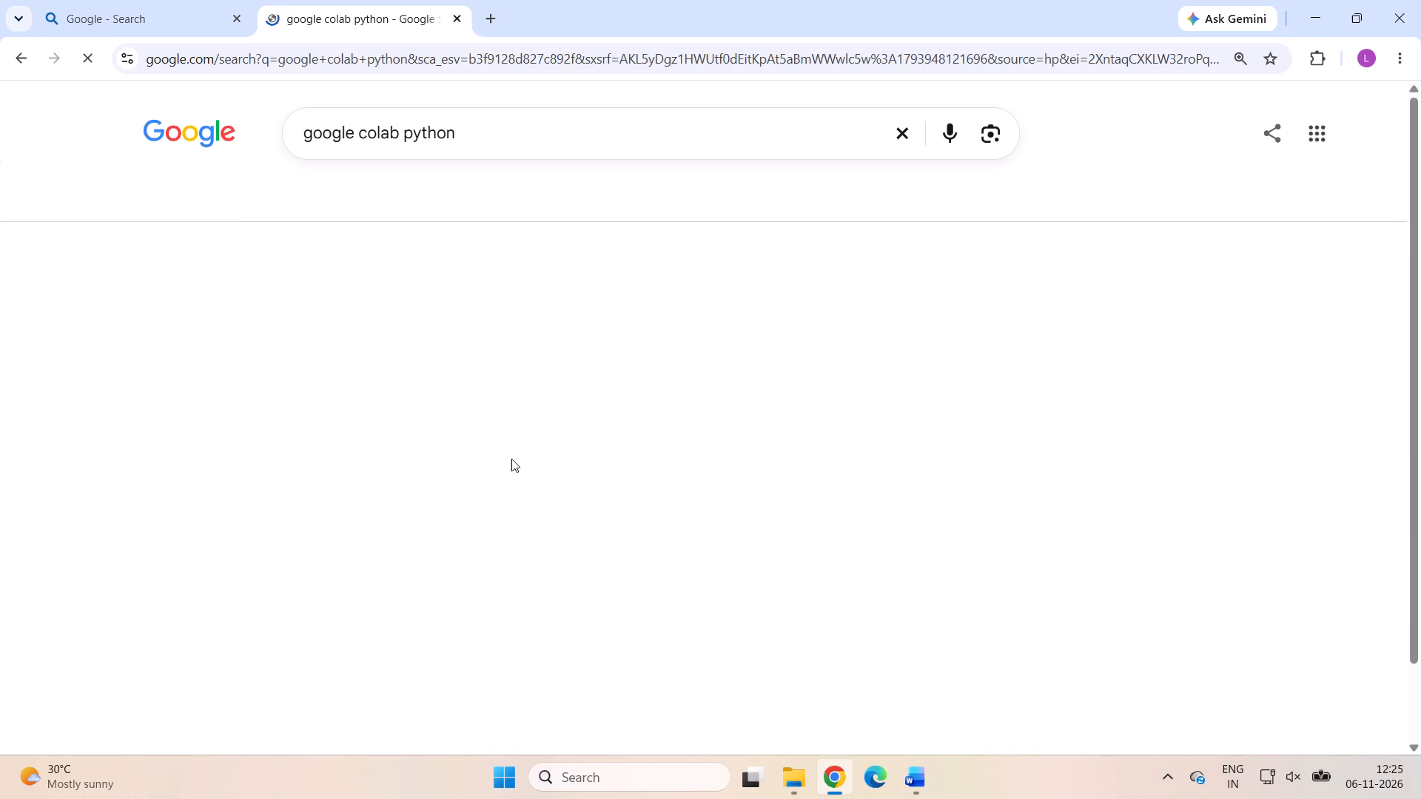
pyautogui.click(239, 305)
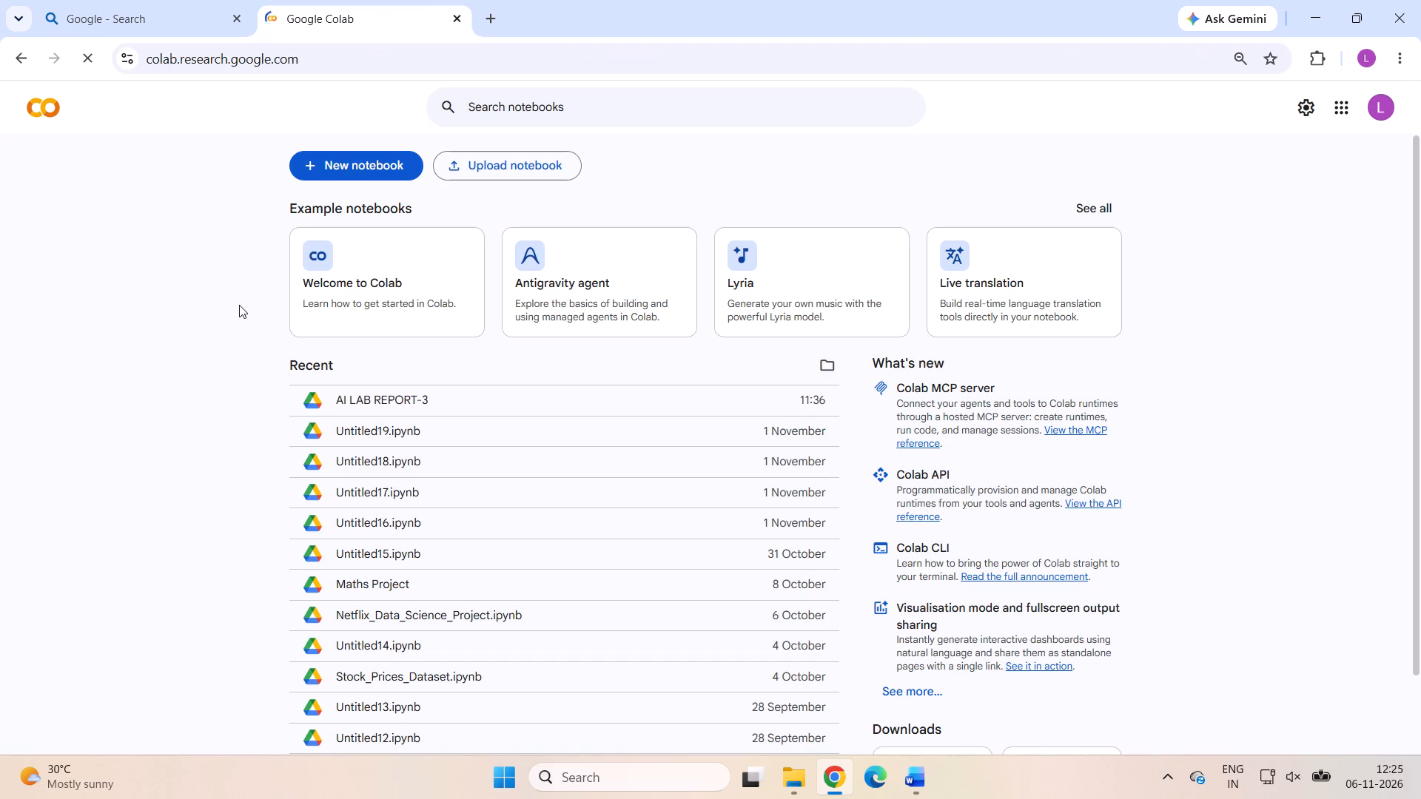
pyautogui.doubleClick(423, 402)
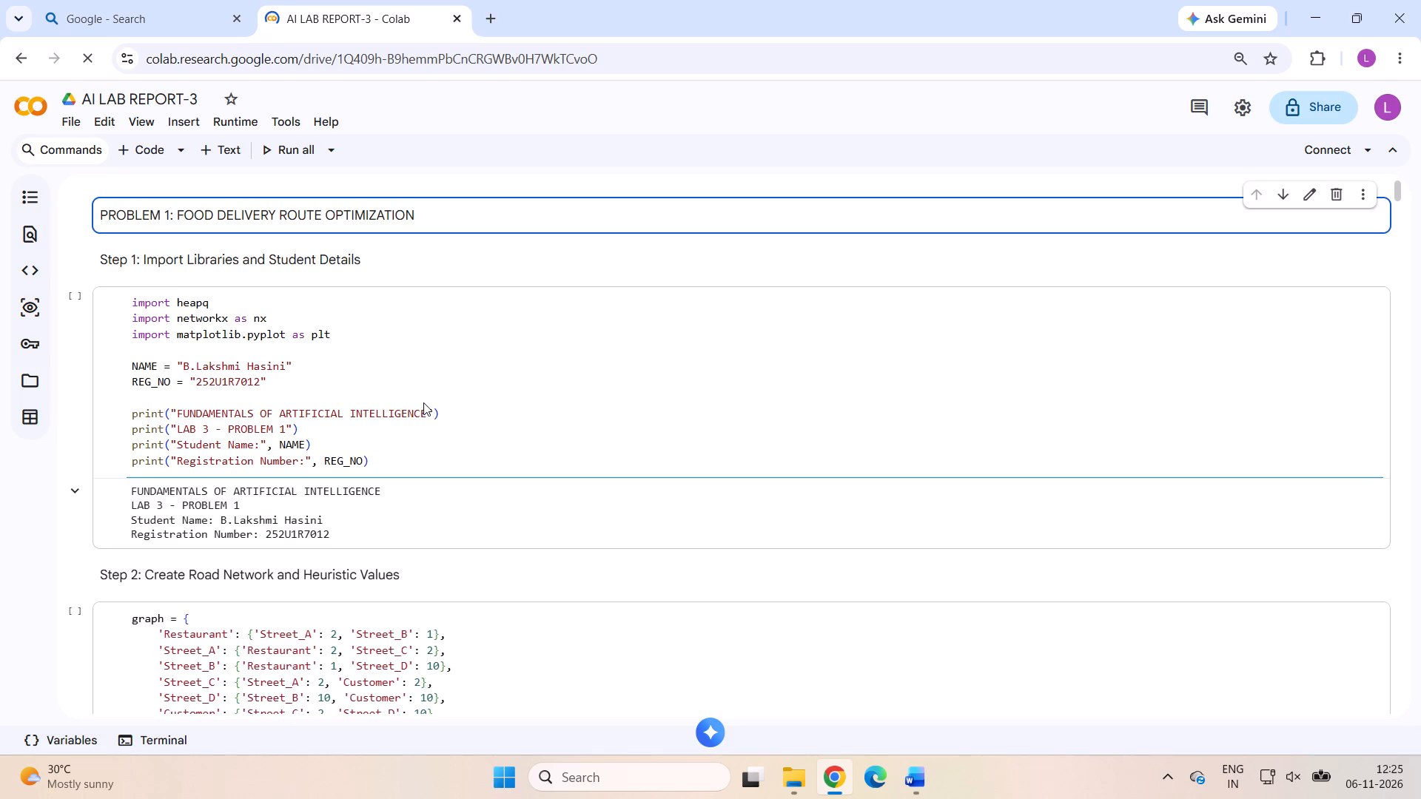
# Capture a screen snip of the Colab notebook page showing Problem 2's STEP 1: Import Libraries and Create Game Map code cell.
pyautogui.scroll(-13, 423, 402)
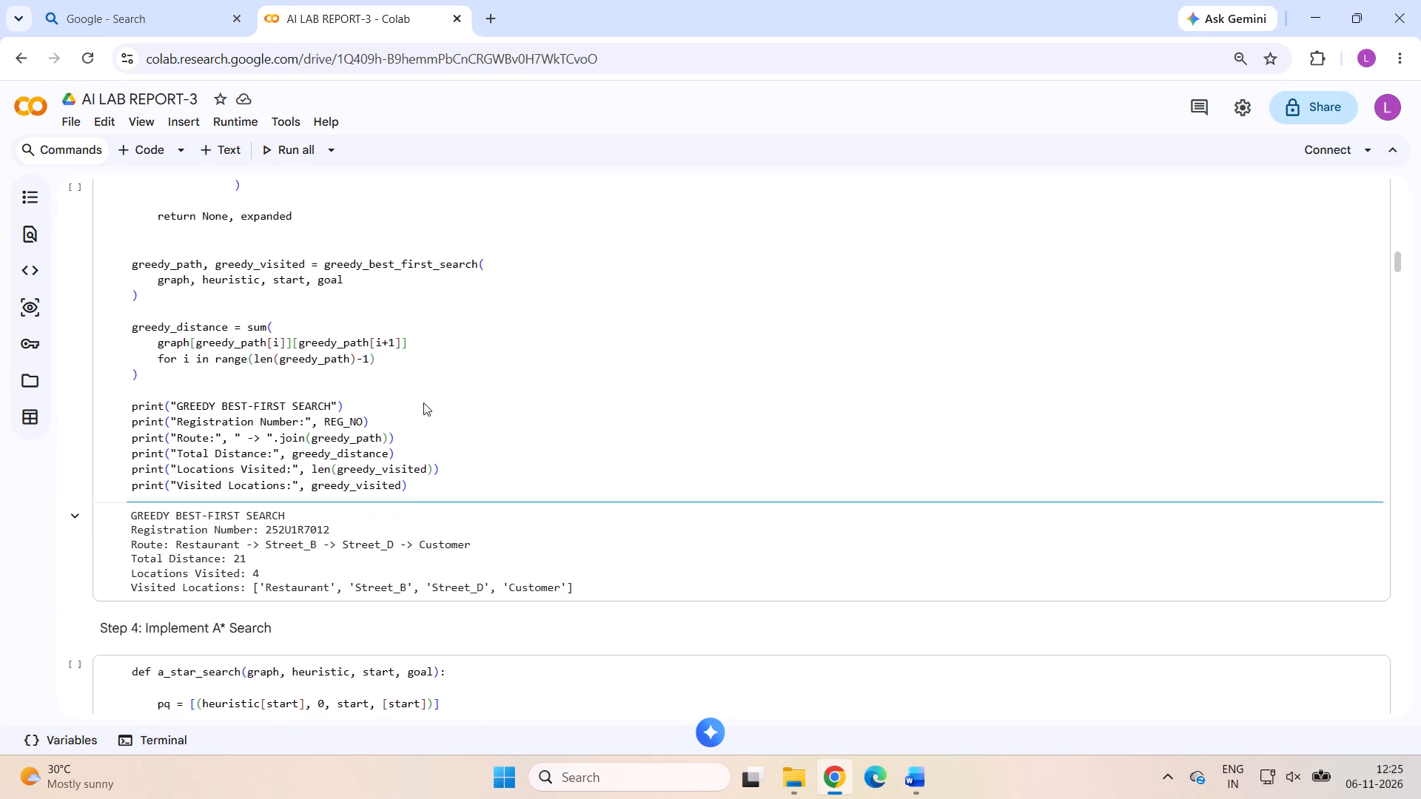
pyautogui.scroll(-6, 423, 402)
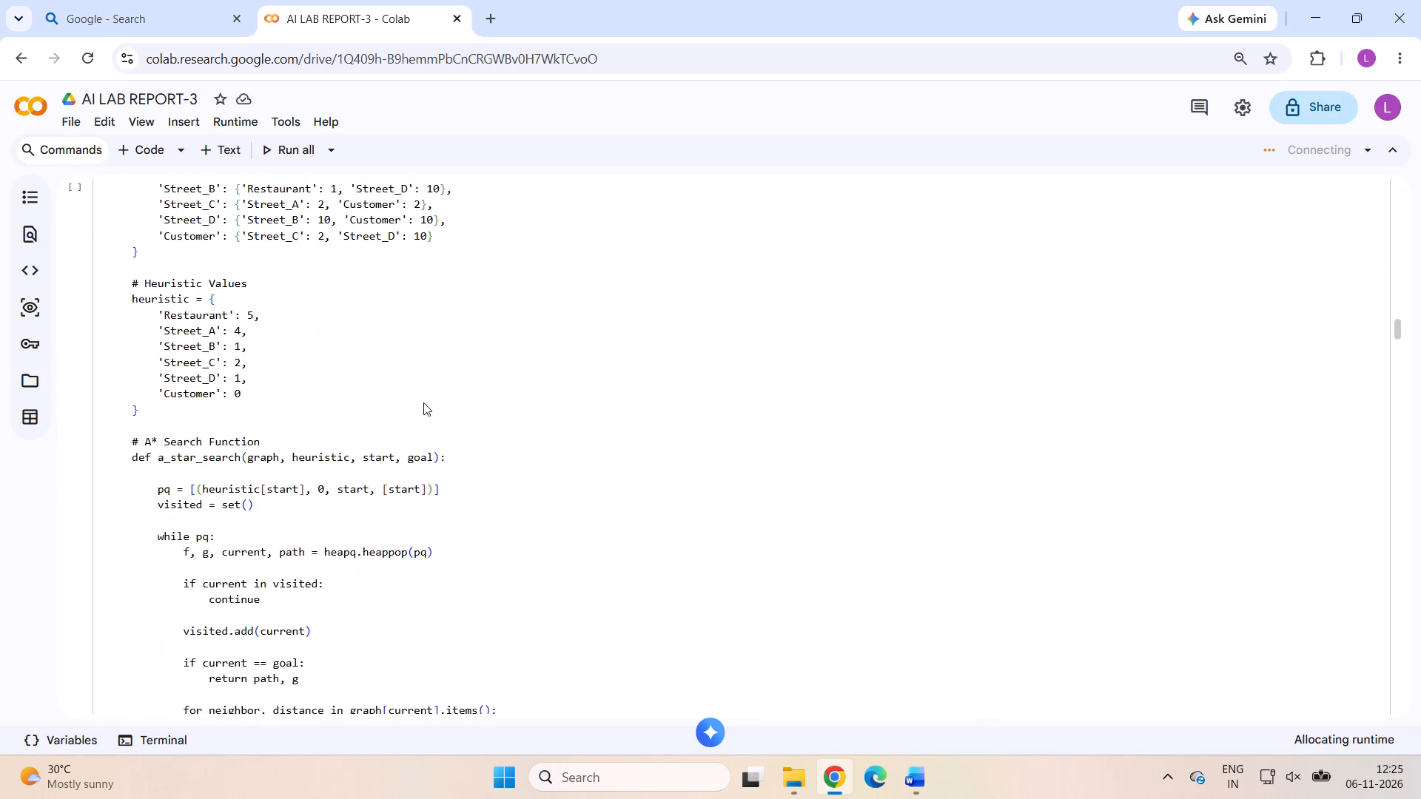
pyautogui.scroll(-5, 423, 402)
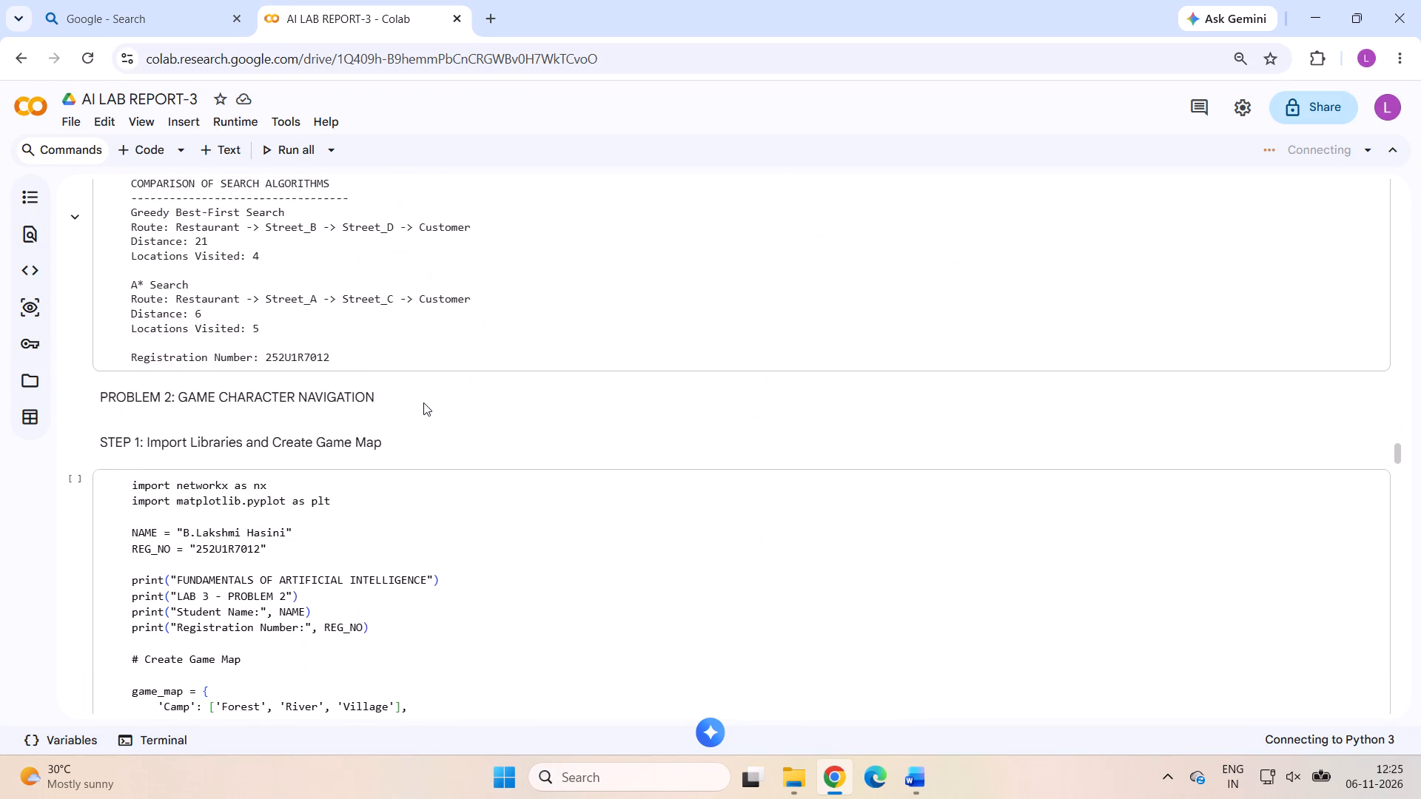
pyautogui.scroll(-4, 423, 402)
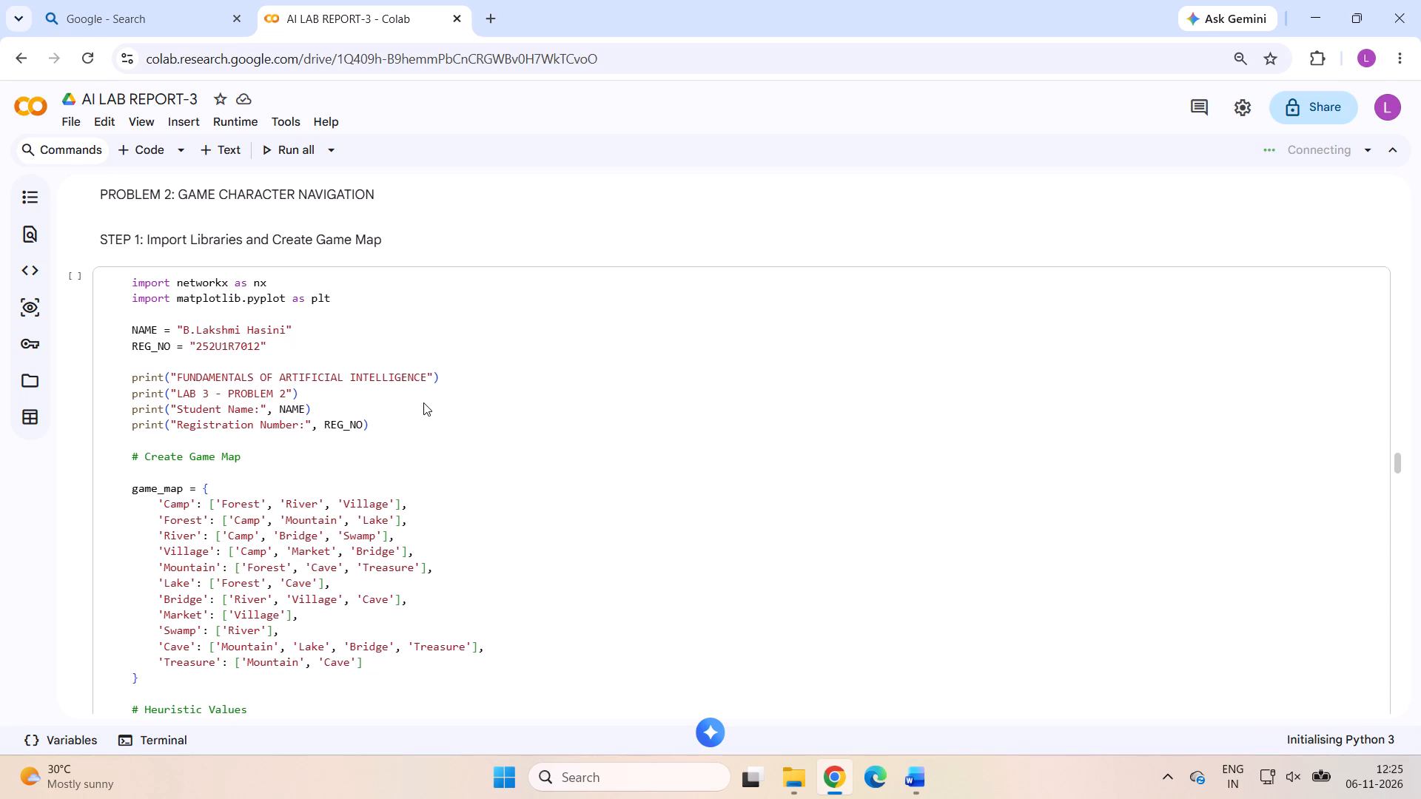
pyautogui.scroll(-1, 423, 402)
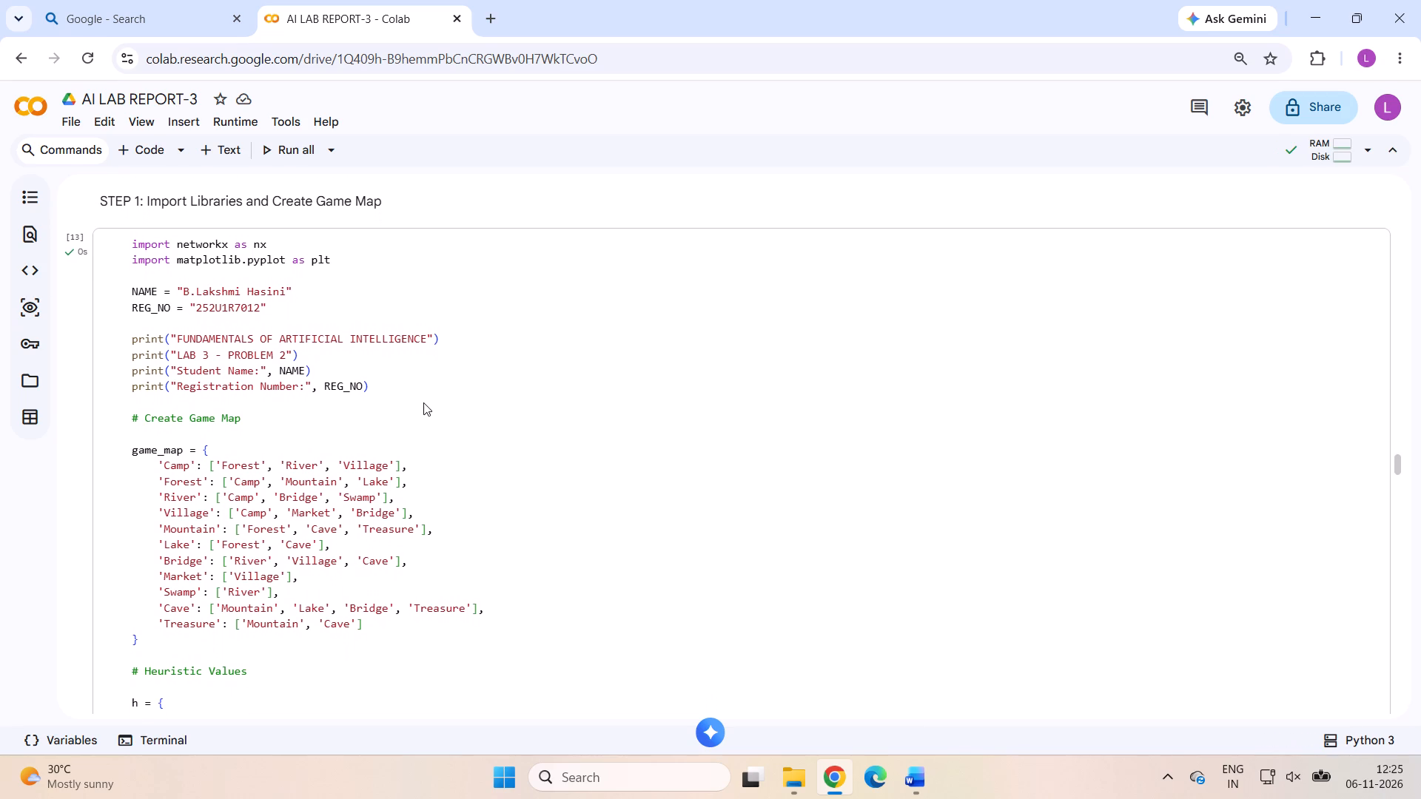
pyautogui.hotkey('ctrl', '=')
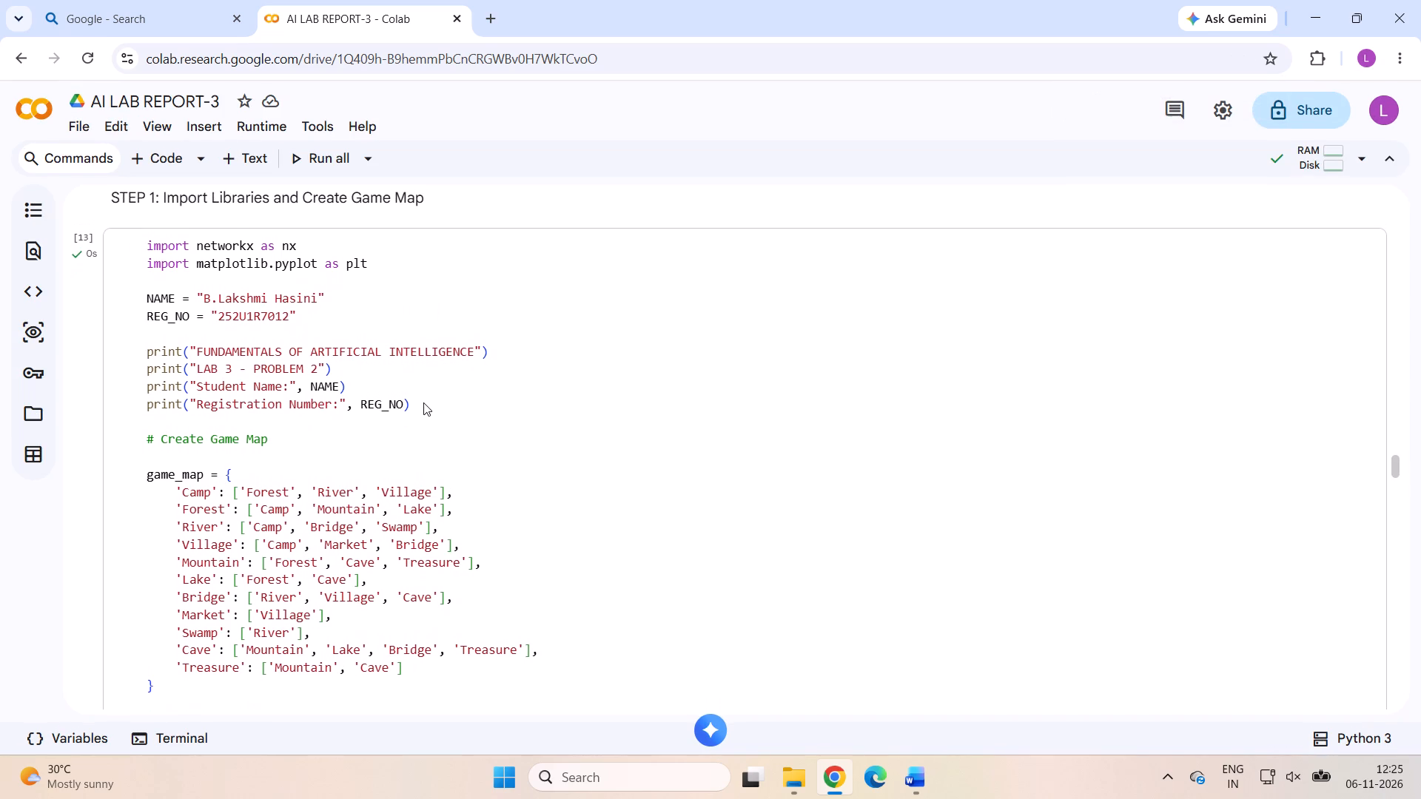
pyautogui.hotkey('ctrl', '-')
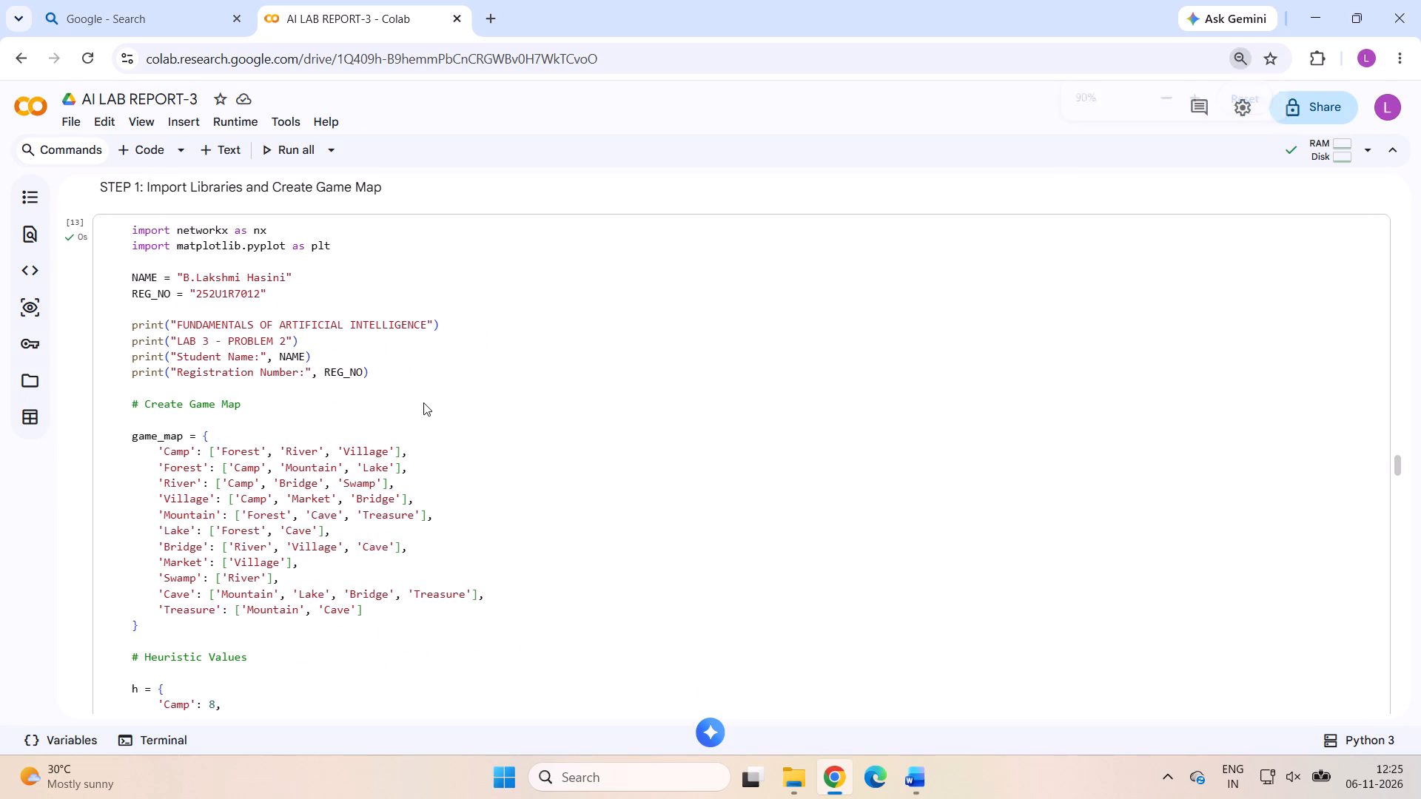
pyautogui.press('shift+super+s')
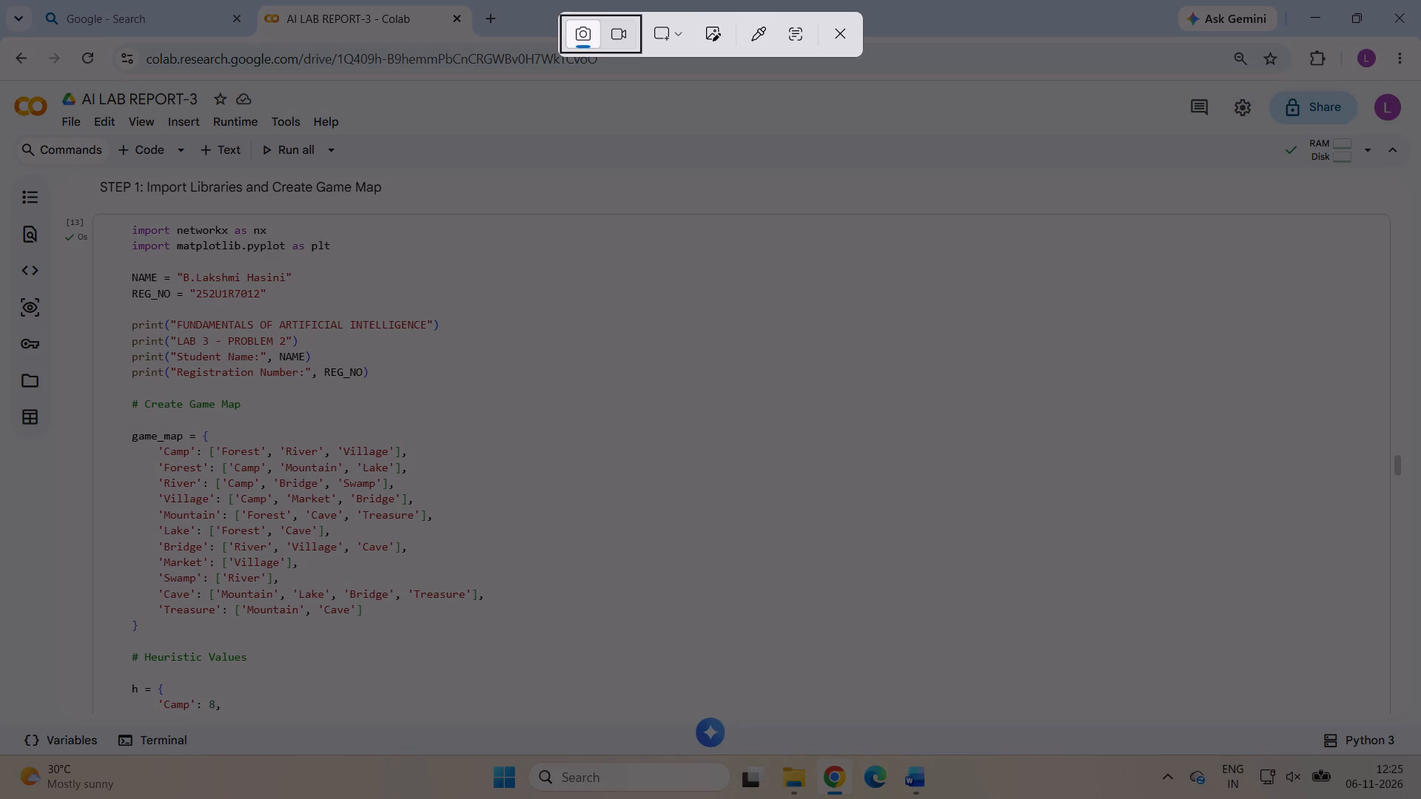
pyautogui.moveTo(11, 70); pyautogui.dragTo(1420, 769)
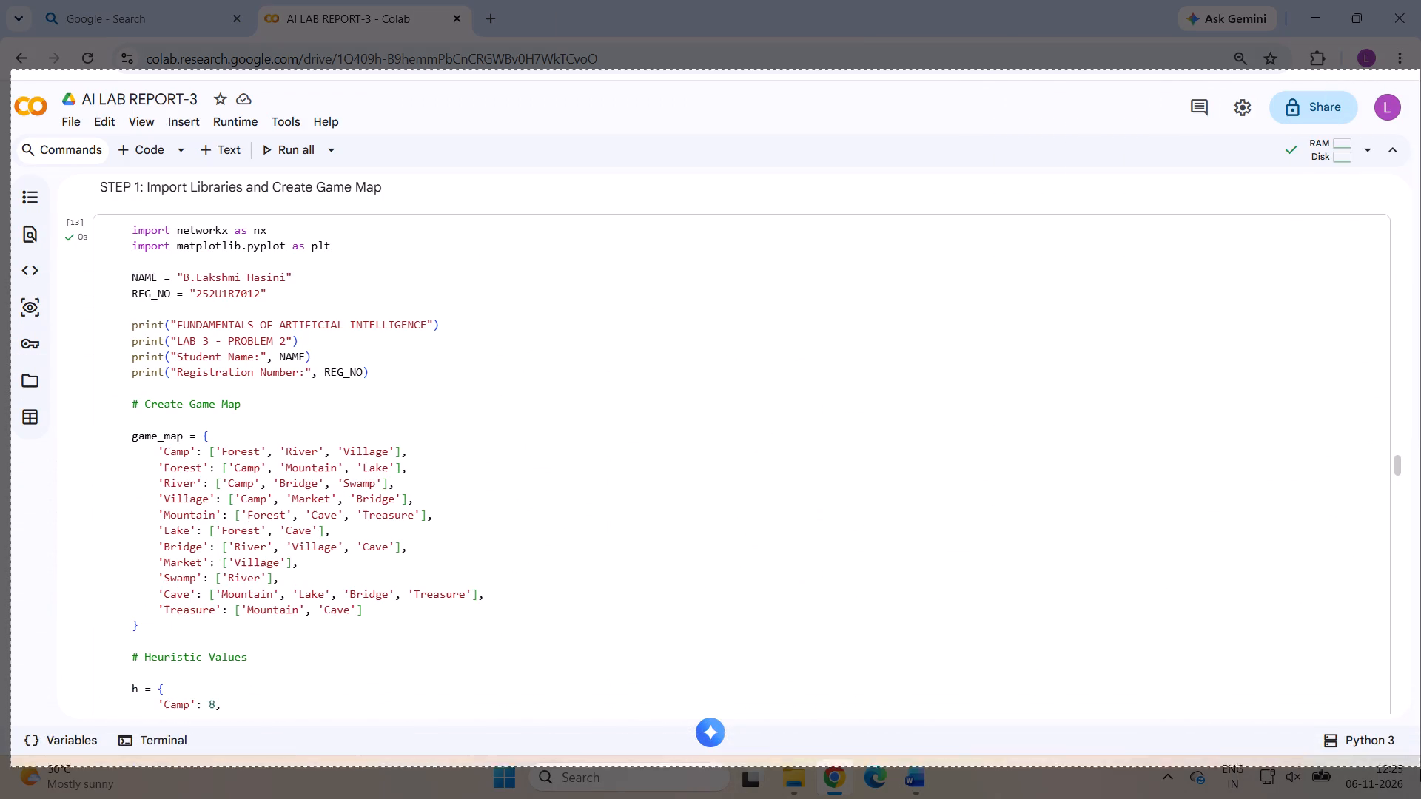
pyautogui.moveTo(1420, 769); pyautogui.dragTo(1420, 746)
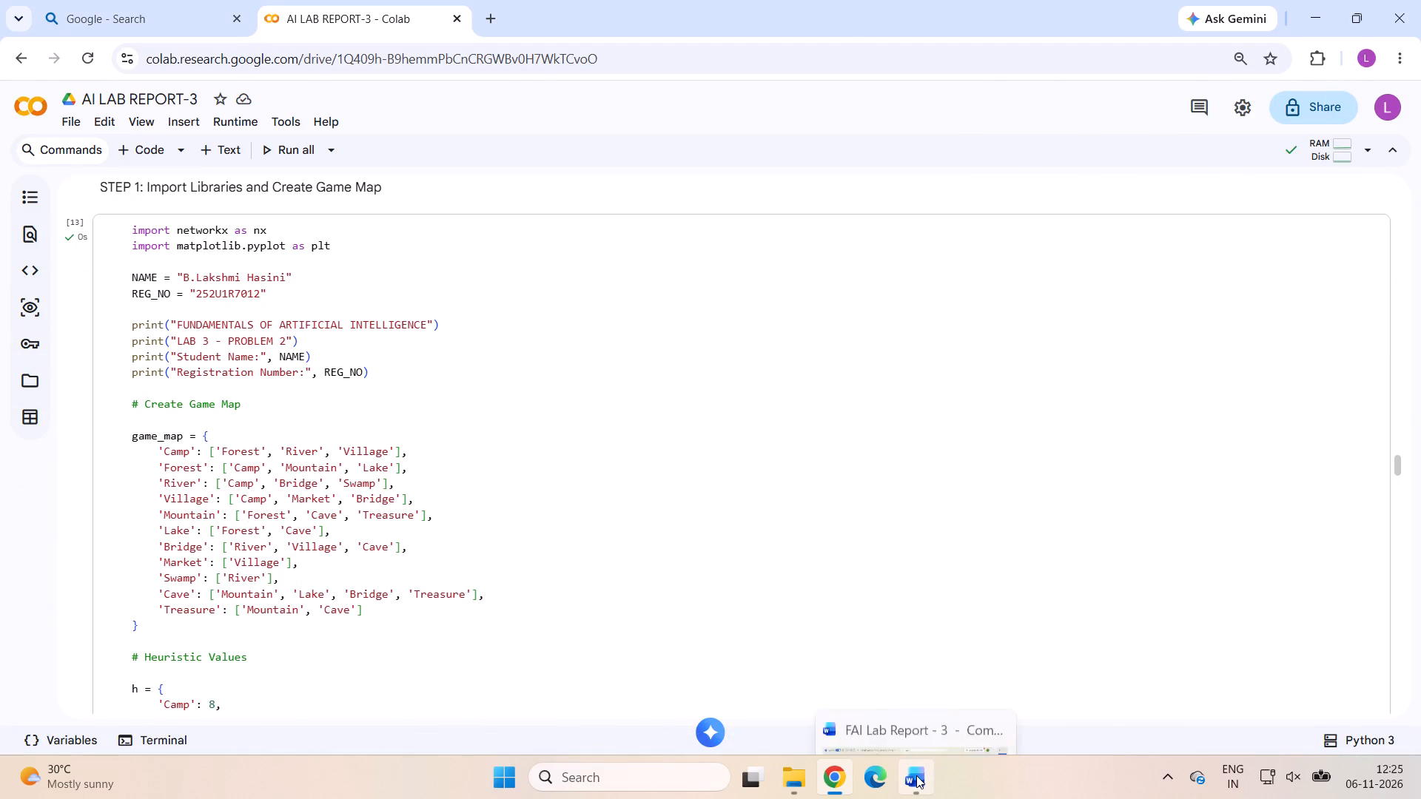
# In the Word report, remove the extra blank line below Problem 2's STEP 1 OUTPUT label and paste the captured screenshot there.
pyautogui.click(921, 721)
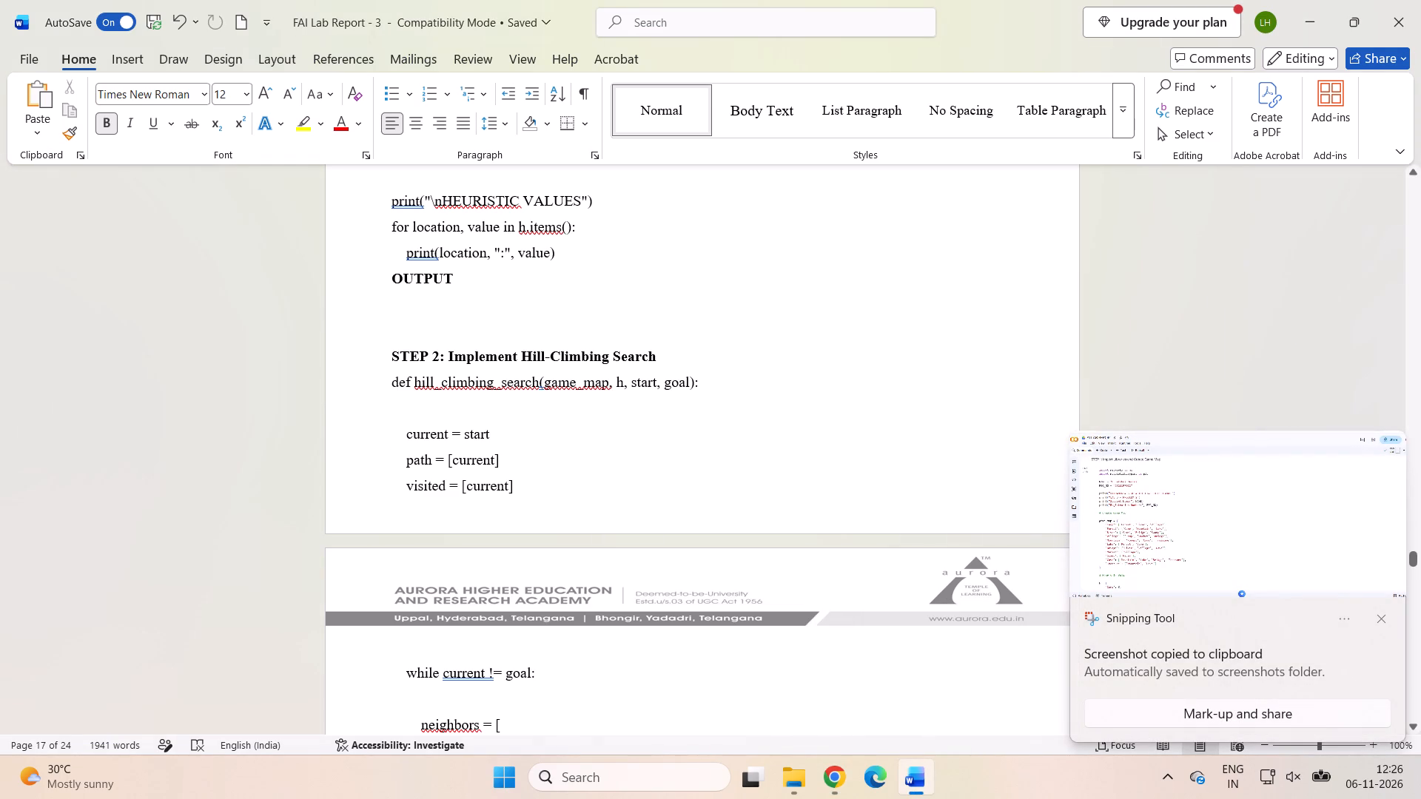
pyautogui.click(394, 328)
pyautogui.press('BackSpace')
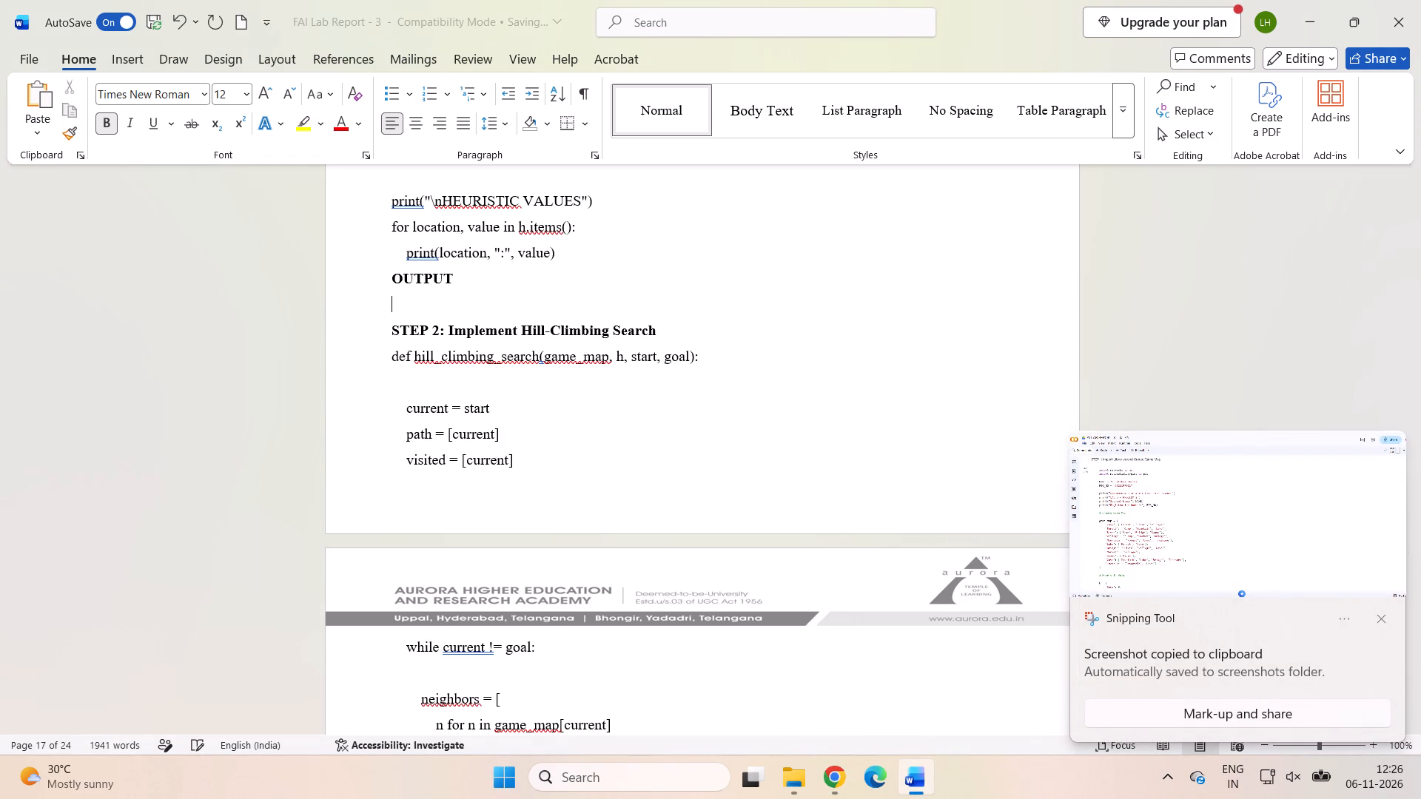
pyautogui.hotkey('ctrl', 'v')
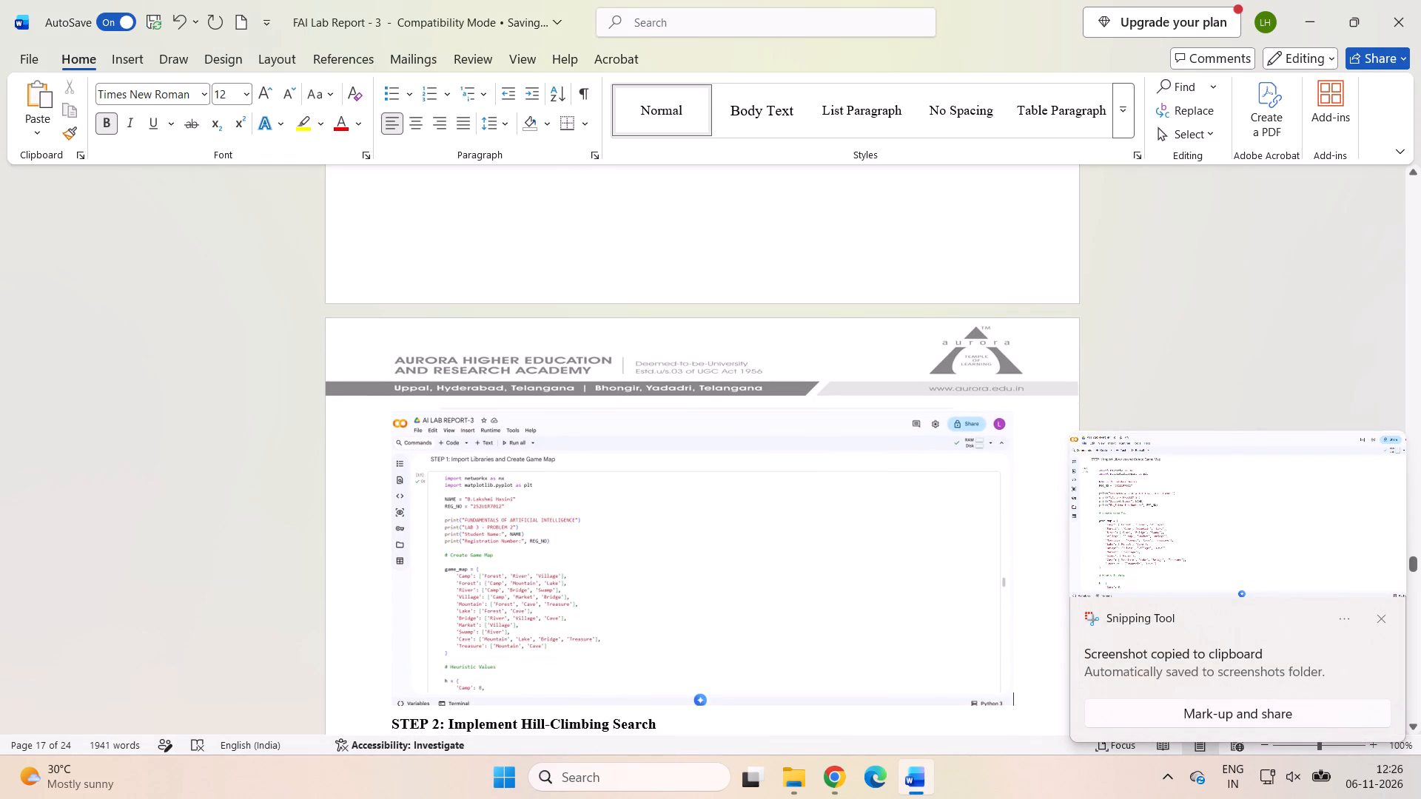
# Delete the blank lines above game_map, above the # Create Game Map comment and below the REG_NO line in Problem 2's STEP 1 code.
pyautogui.scroll(4, 508, 264)
pyautogui.scroll(-4, 508, 264)
pyautogui.scroll(4, 547, 323)
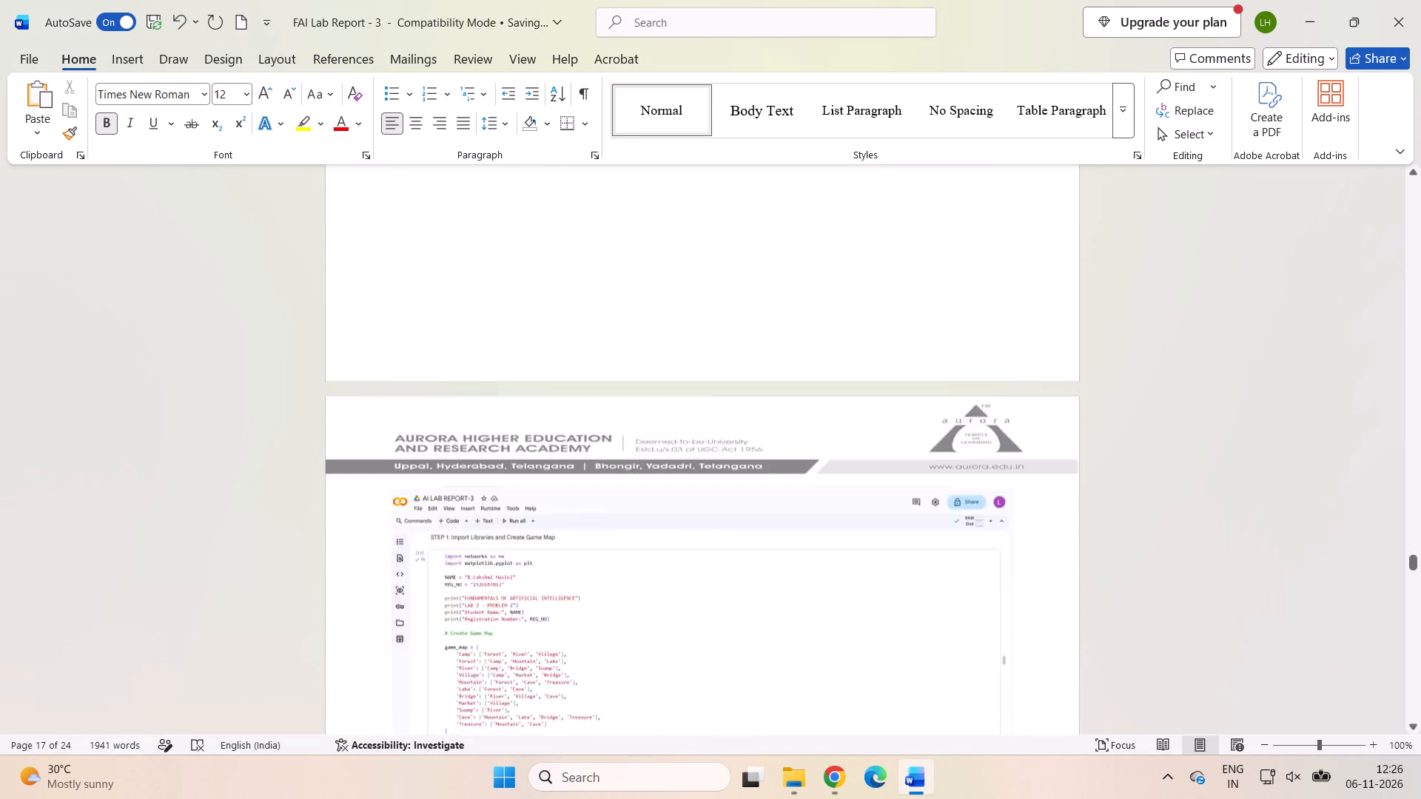
pyautogui.scroll(7, 547, 323)
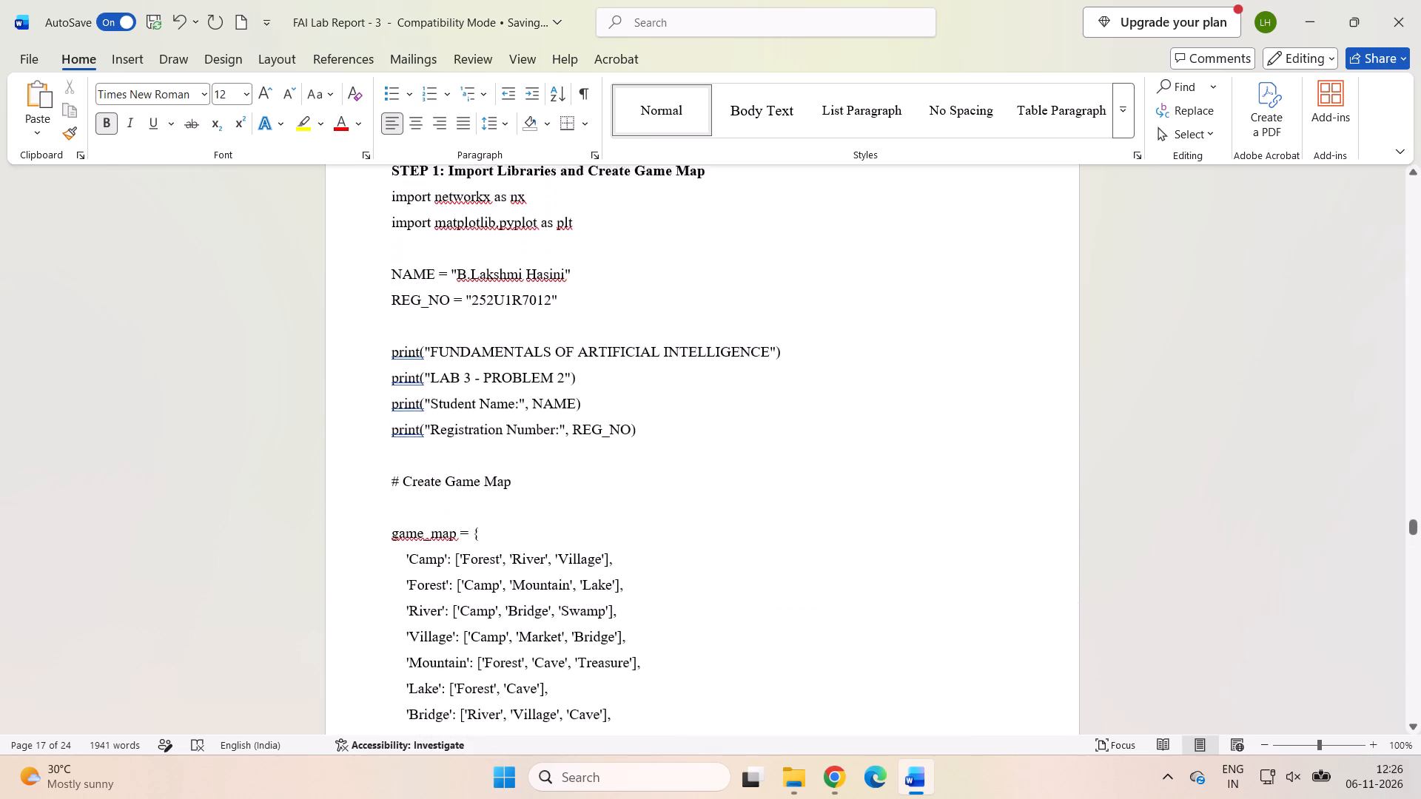
pyautogui.scroll(1, 547, 323)
pyautogui.click(403, 400)
pyautogui.press('BackSpace')
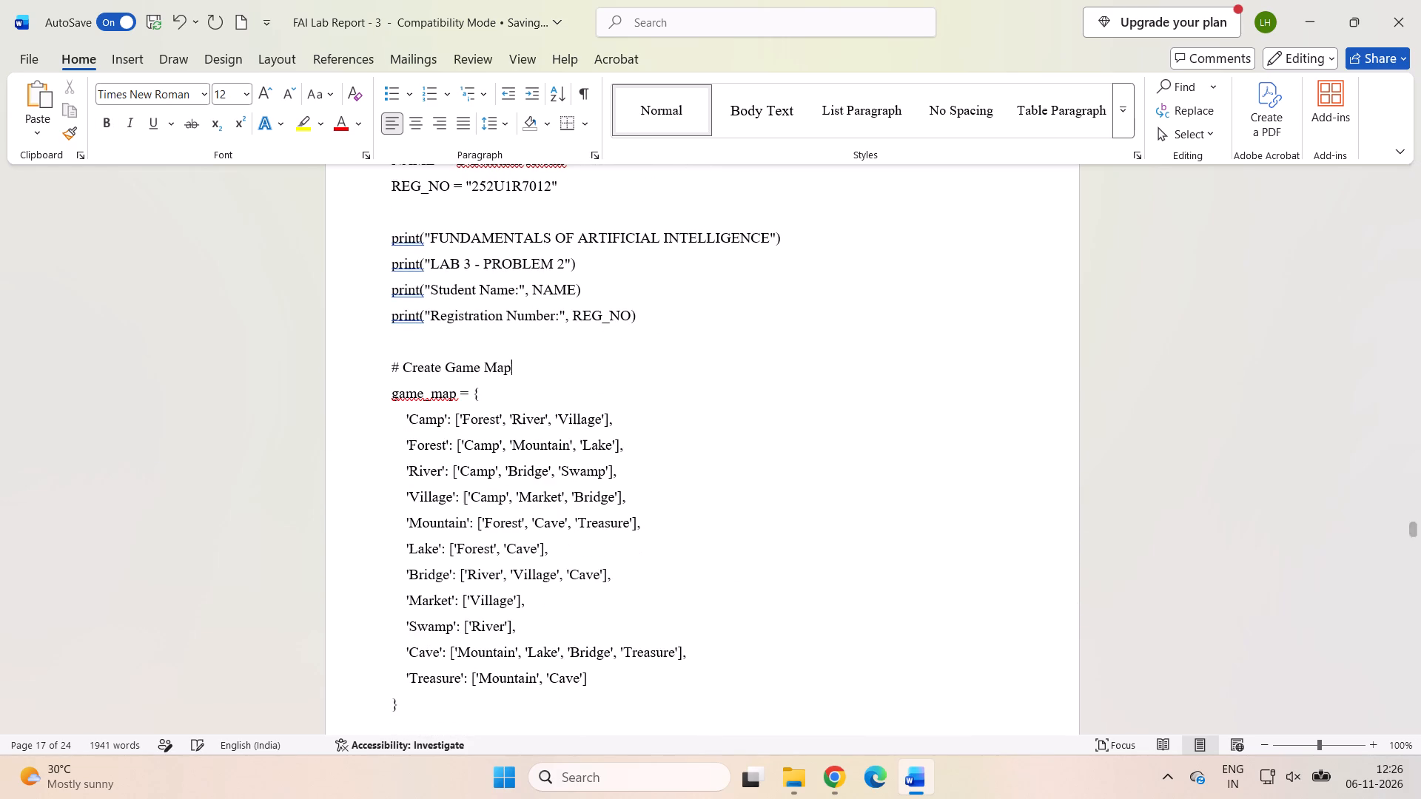
pyautogui.click(400, 357)
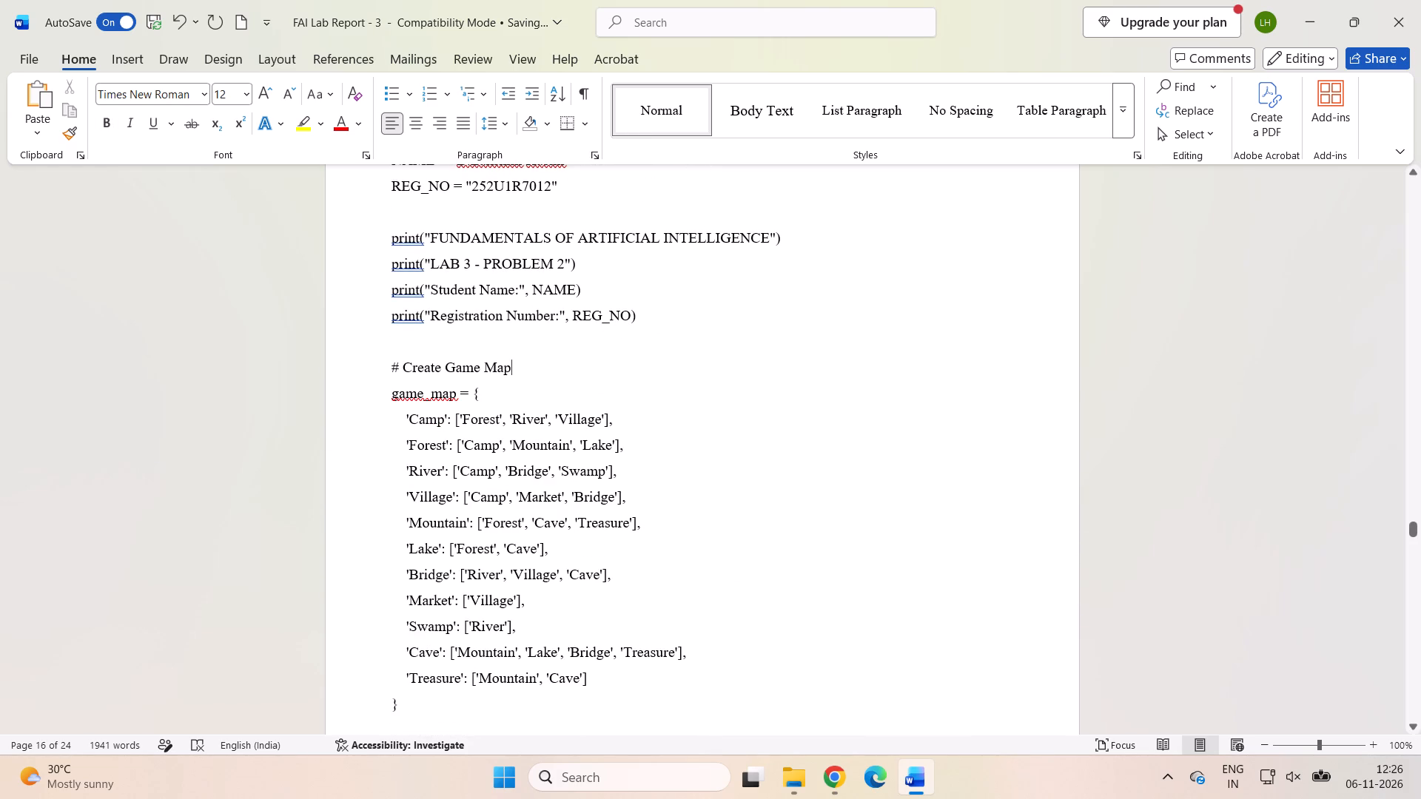
pyautogui.click(398, 351)
pyautogui.press('BackSpace')
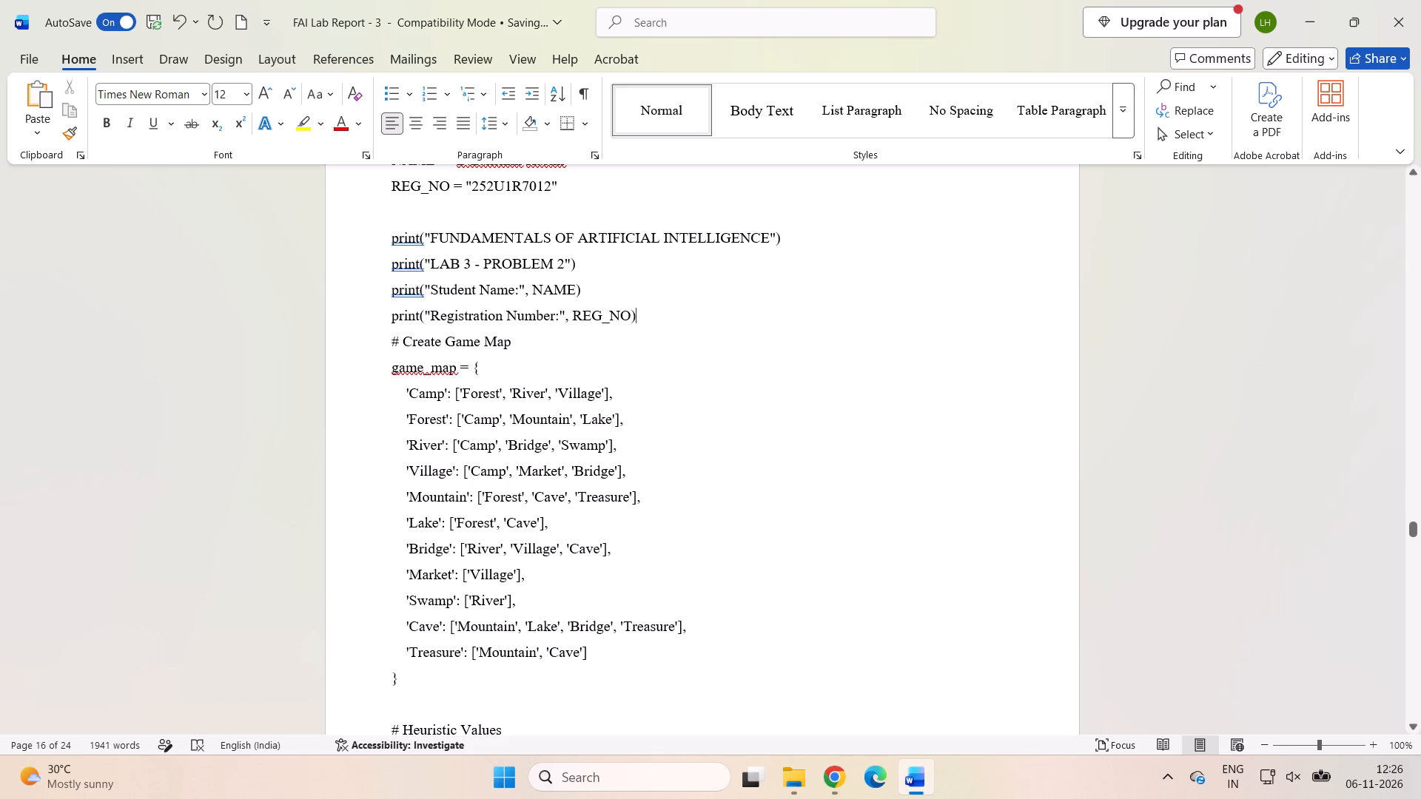
pyautogui.click(400, 217)
pyautogui.press('BackSpace')
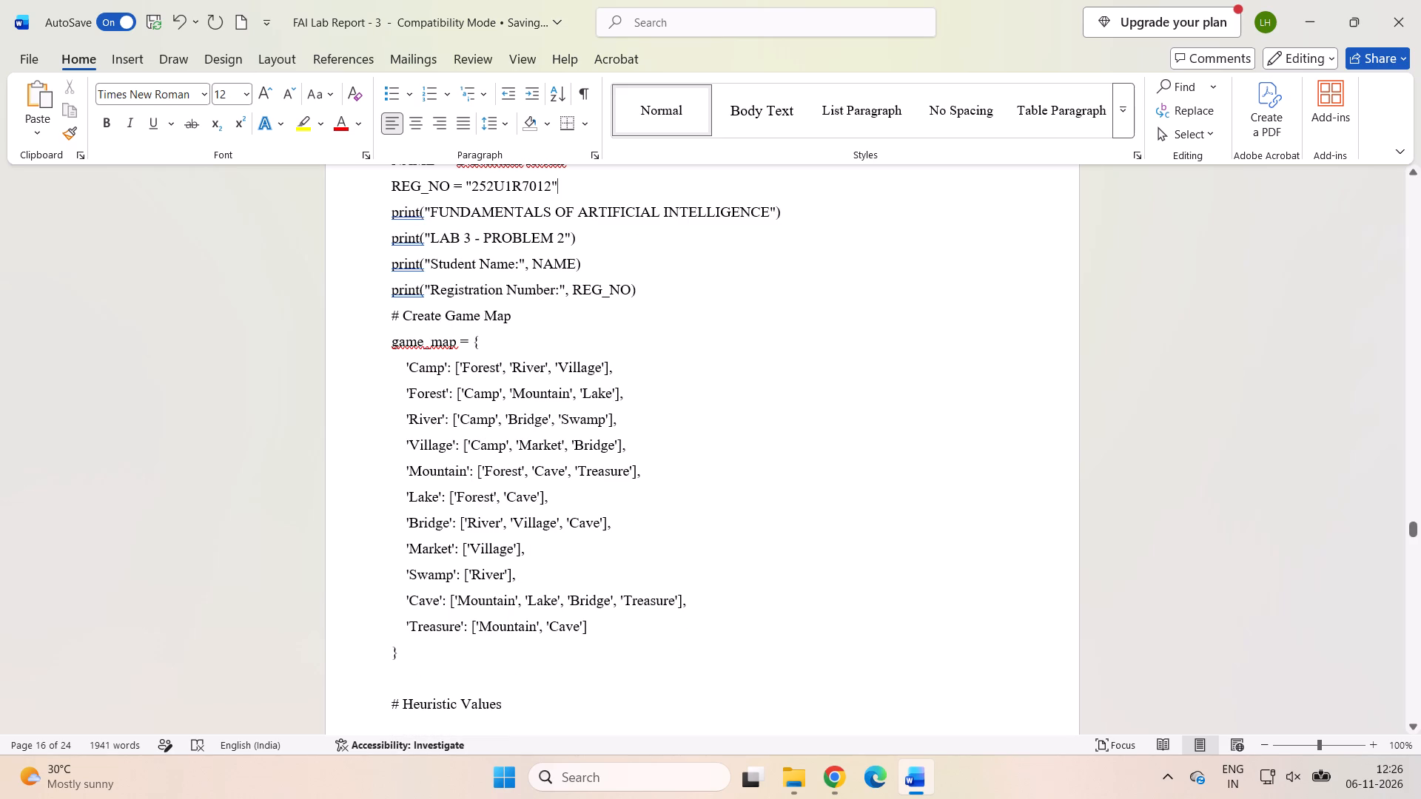
# Delete the blank lines directly above and below the # Heuristic Values comment in Problem 2's STEP 1 code.
pyautogui.click(397, 680)
pyautogui.press('BackSpace')
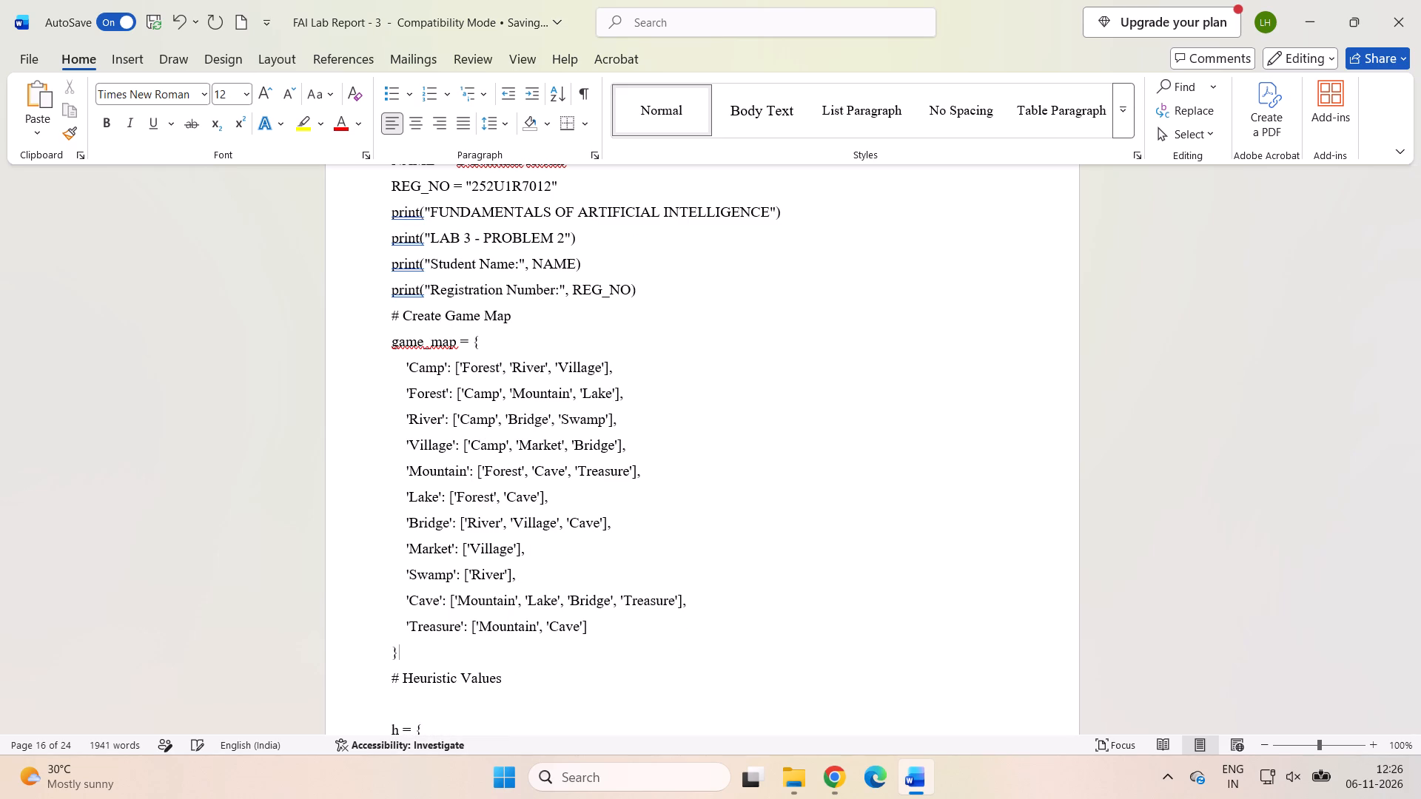
pyautogui.click(408, 706)
pyautogui.press('BackSpace')
# Delete the blank line between the heuristic dictionary's closing brace and the start = 'Camp' line.
pyautogui.scroll(-8, 408, 706)
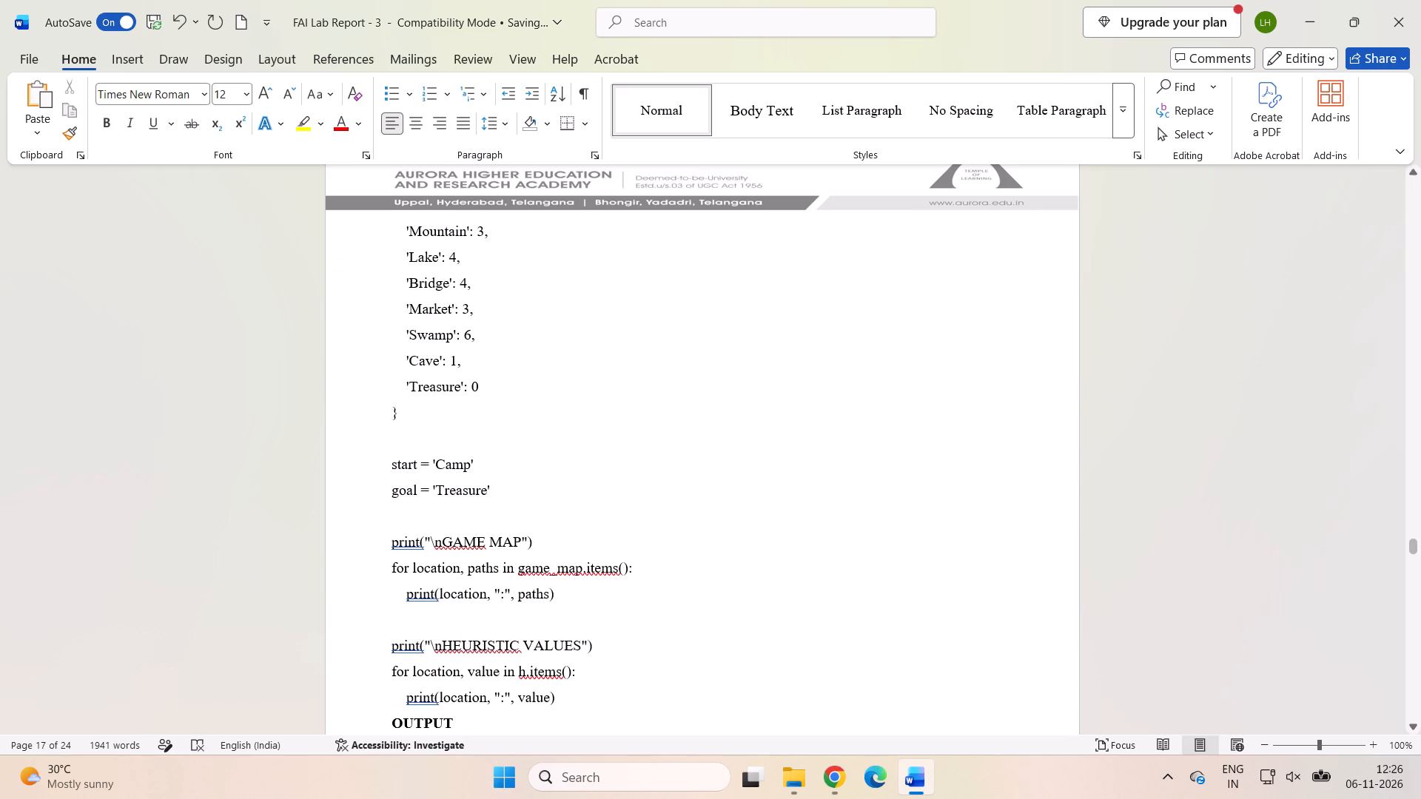
pyautogui.click(566, 431)
pyautogui.click(394, 445)
pyautogui.press('BackSpace')
pyautogui.scroll(-5, 522, 561)
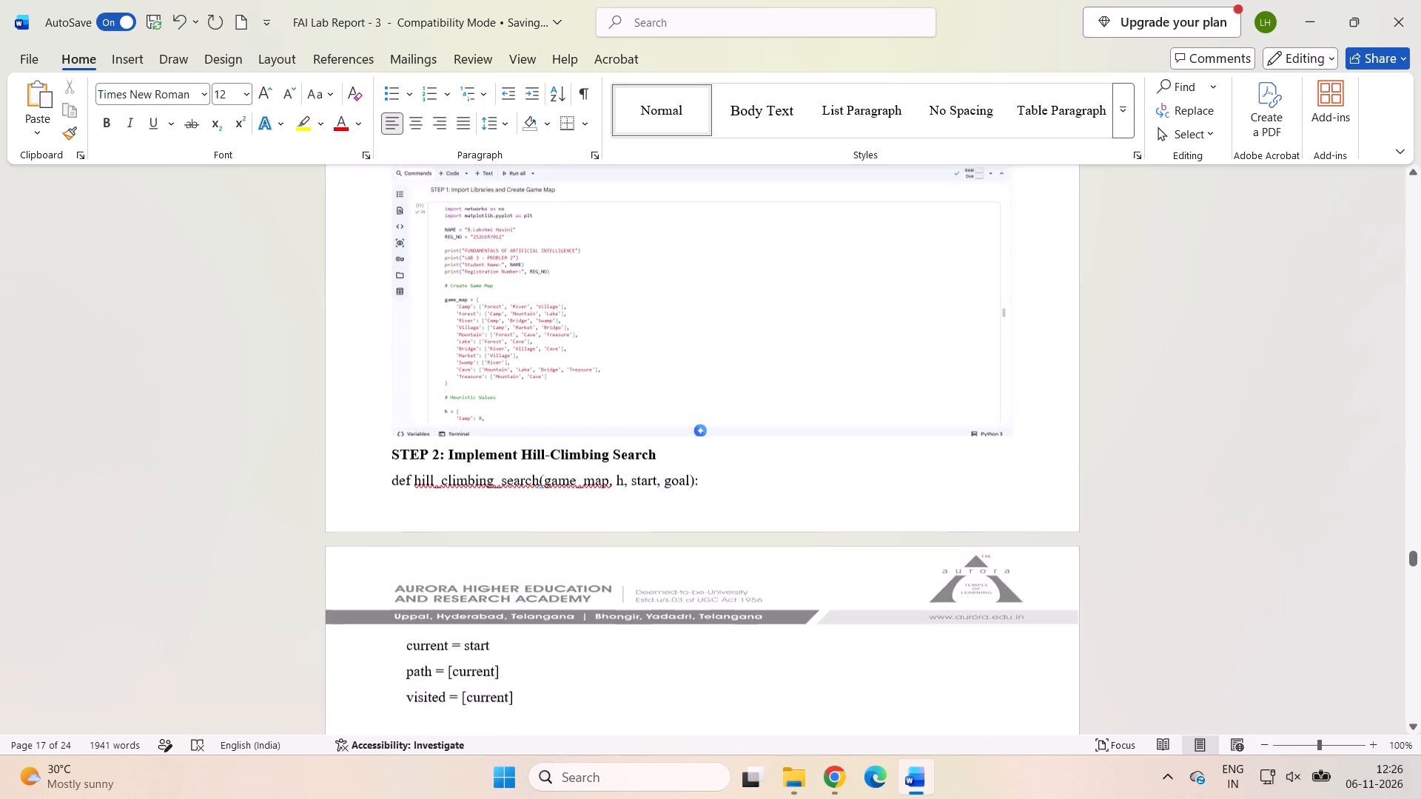
# Snip the Colab view of Problem 2's STEP 1 code from Heuristic Values through the last print loop and paste it under Word's first STEP 1 screenshot.
pyautogui.click(1034, 574)
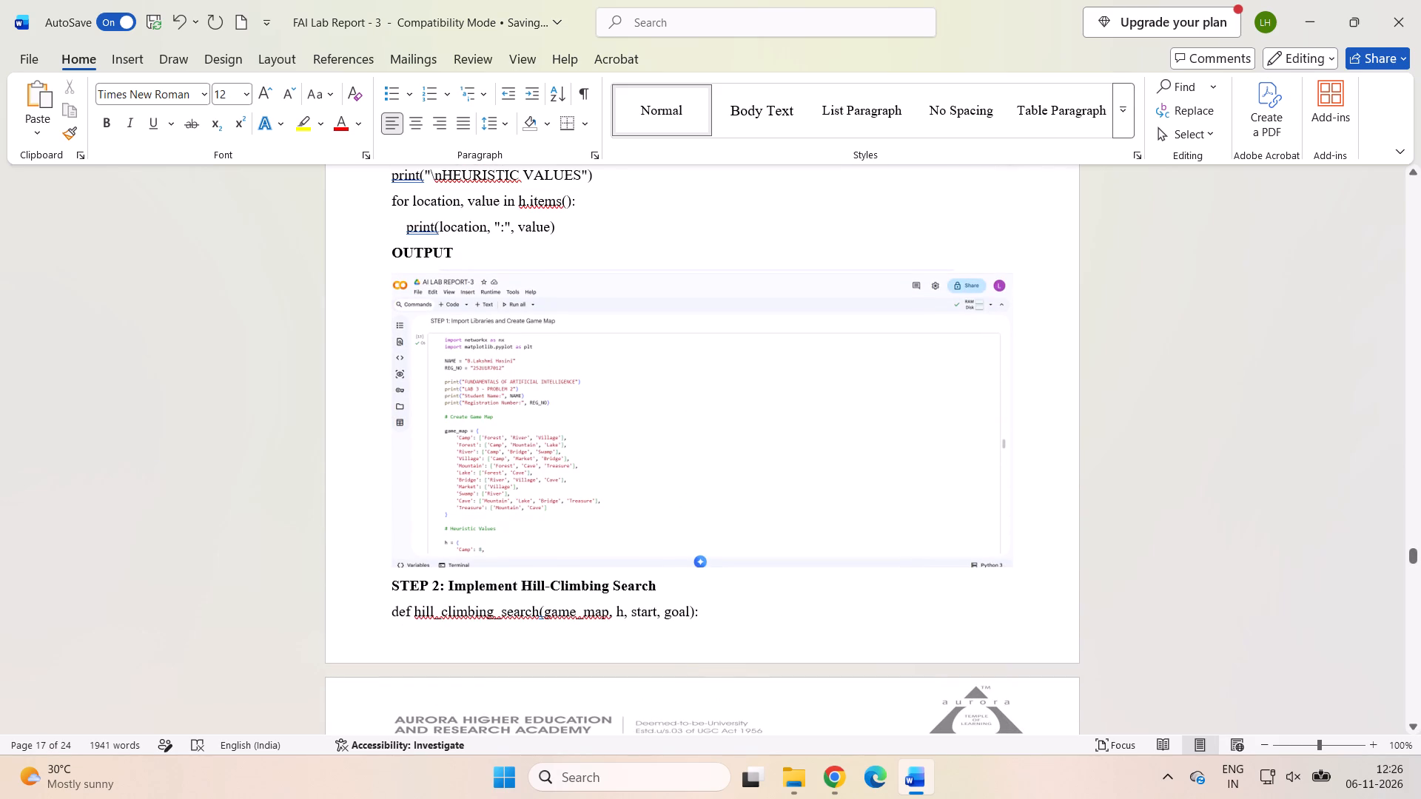
pyautogui.press('Return')
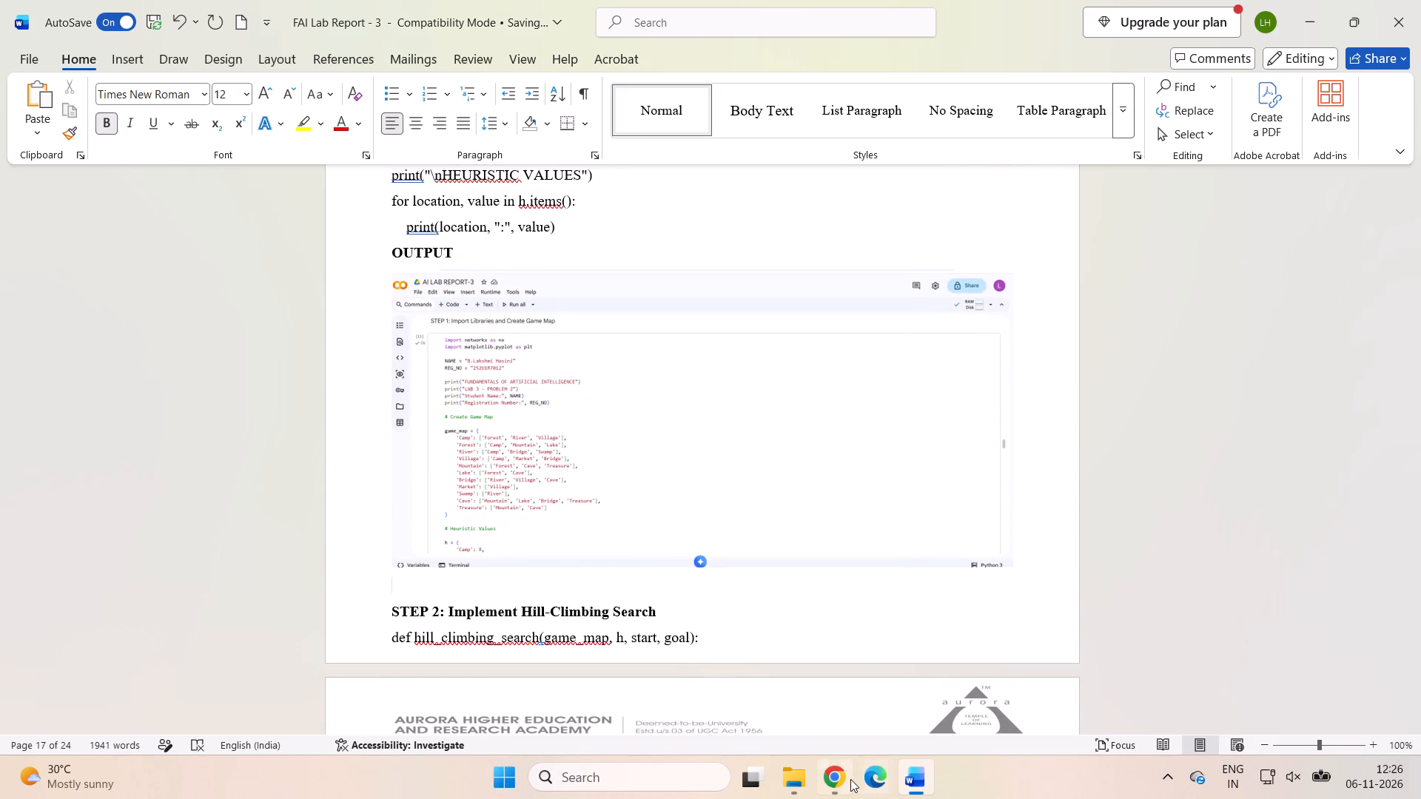
pyautogui.click(812, 682)
pyautogui.scroll(-2, 501, 619)
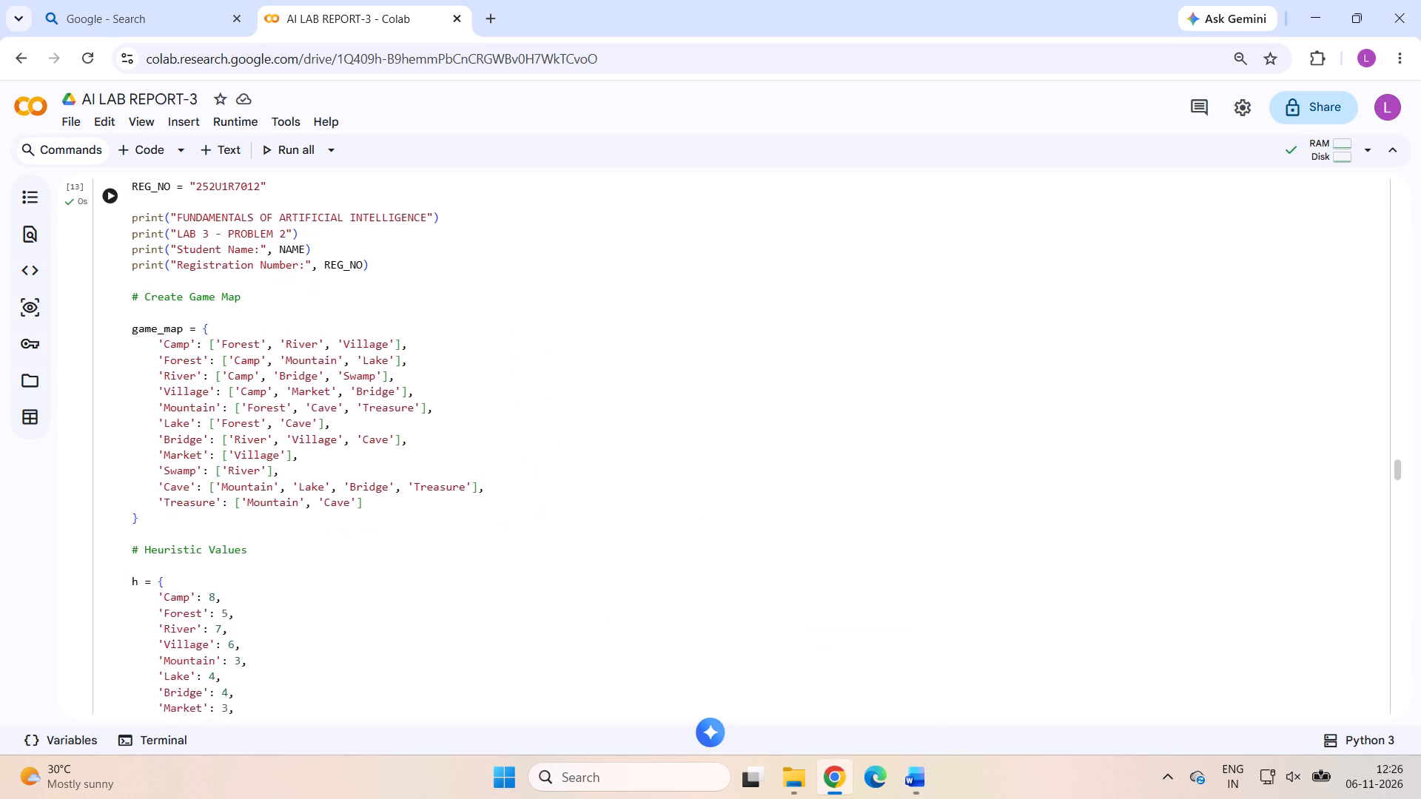
pyautogui.scroll(-4, 501, 619)
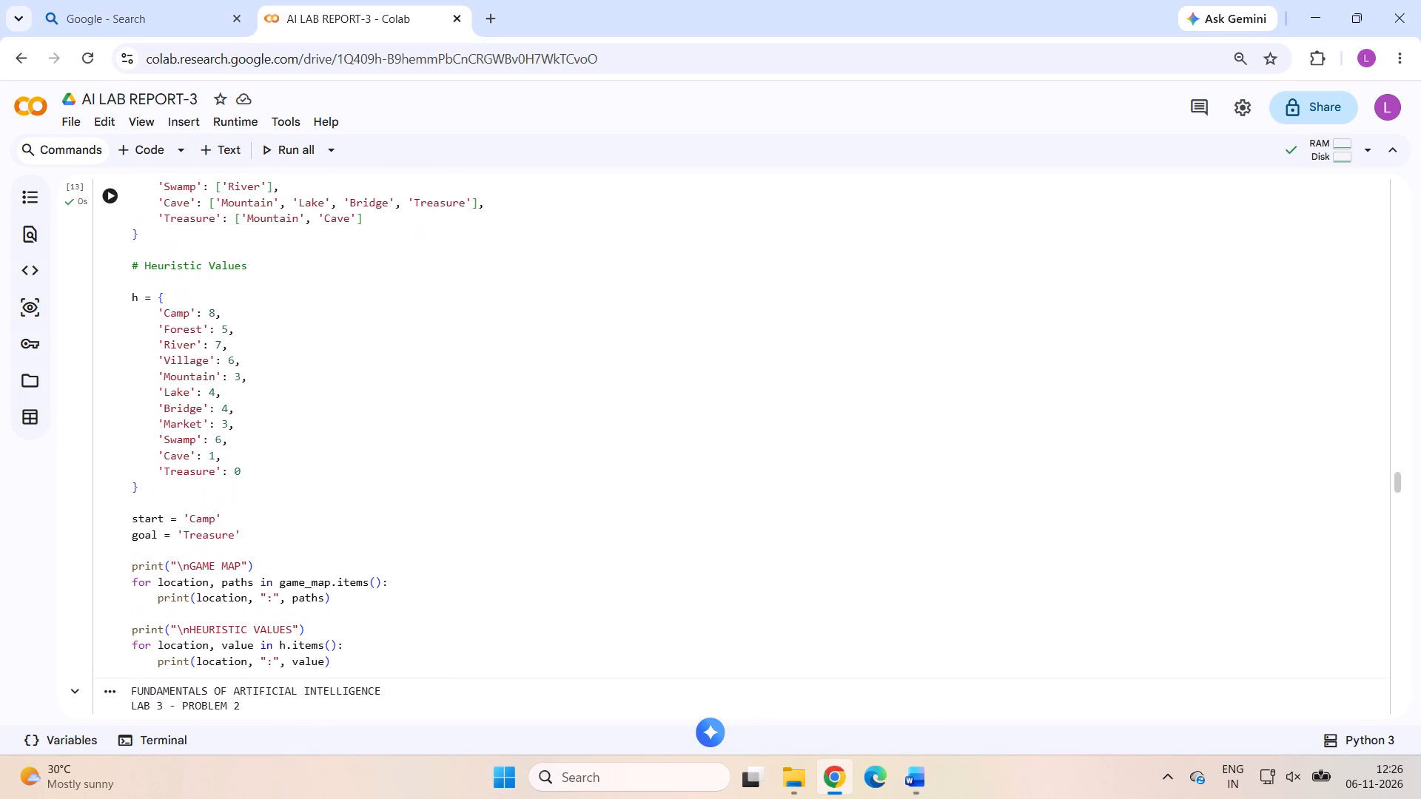
pyautogui.press('shift+super+s')
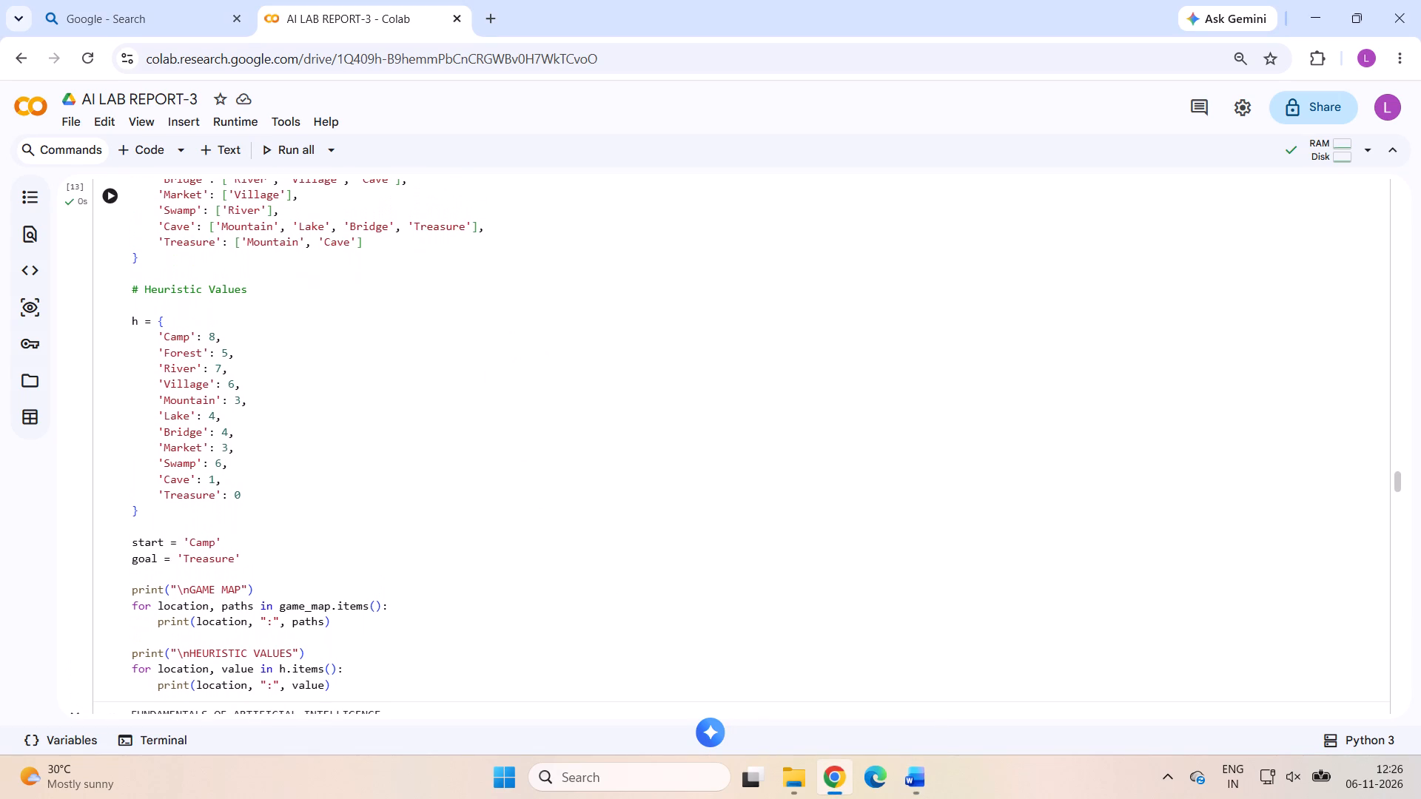
pyautogui.click(10, 83)
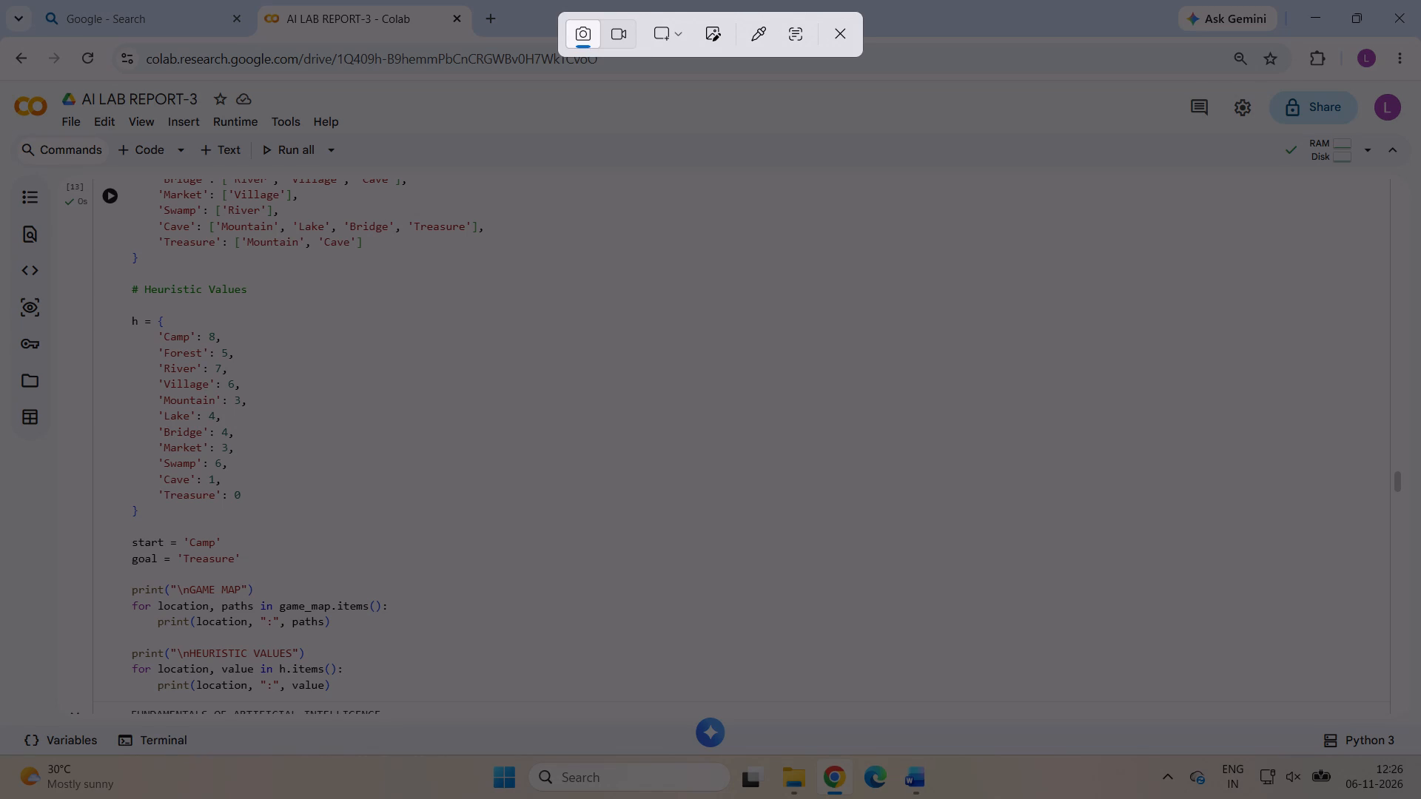
pyautogui.moveTo(0, 75); pyautogui.dragTo(1420, 749)
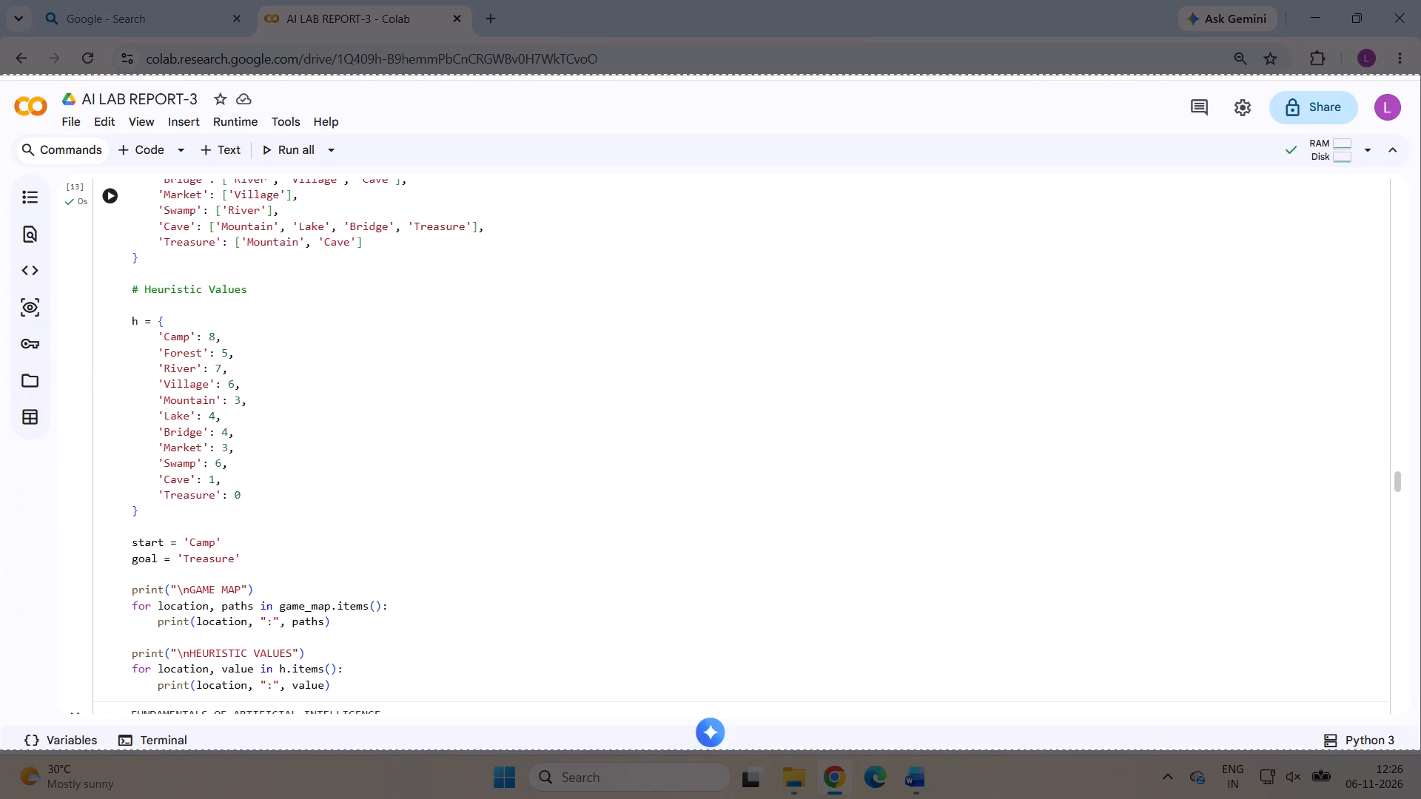
pyautogui.moveTo(1420, 749); pyautogui.dragTo(1420, 746)
pyautogui.click(911, 678)
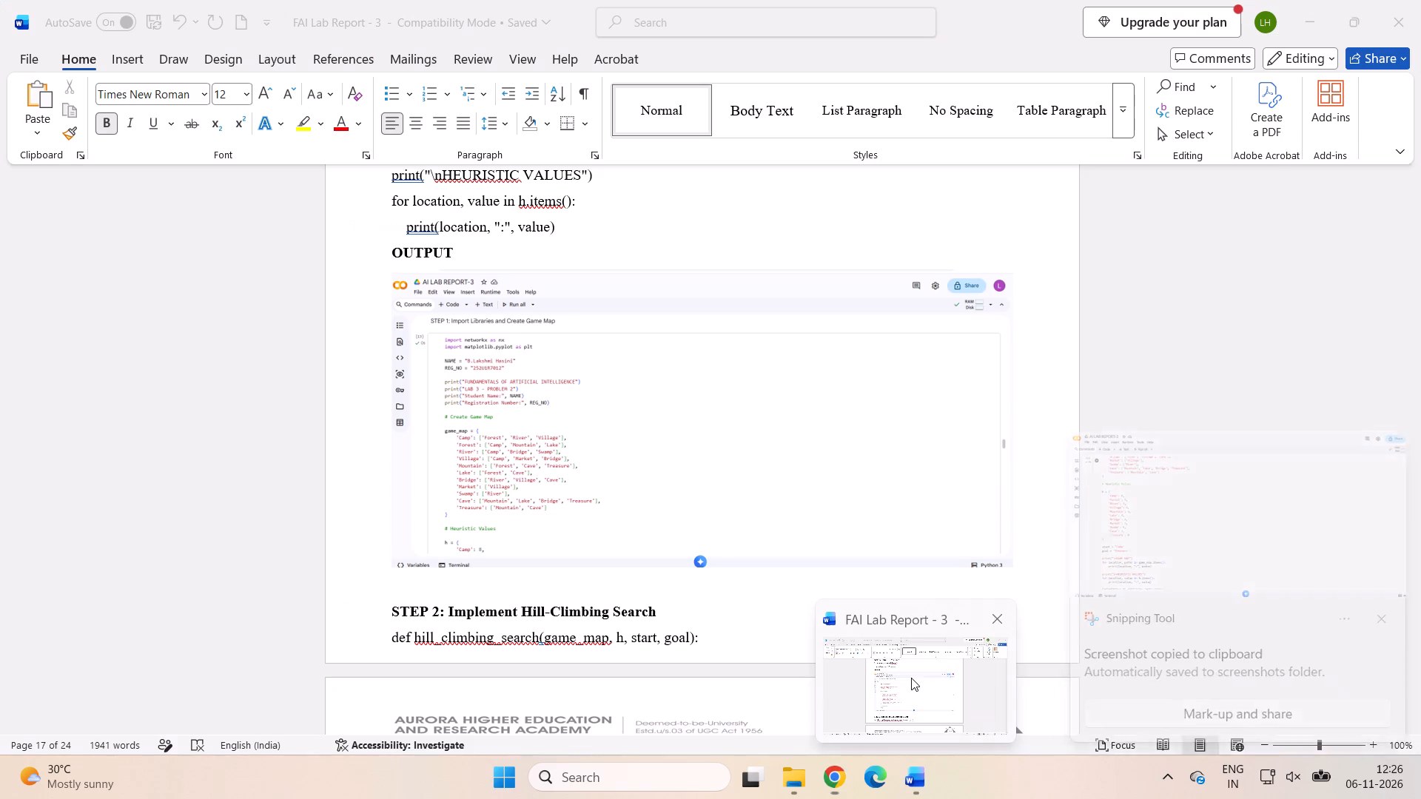
pyautogui.click(403, 600)
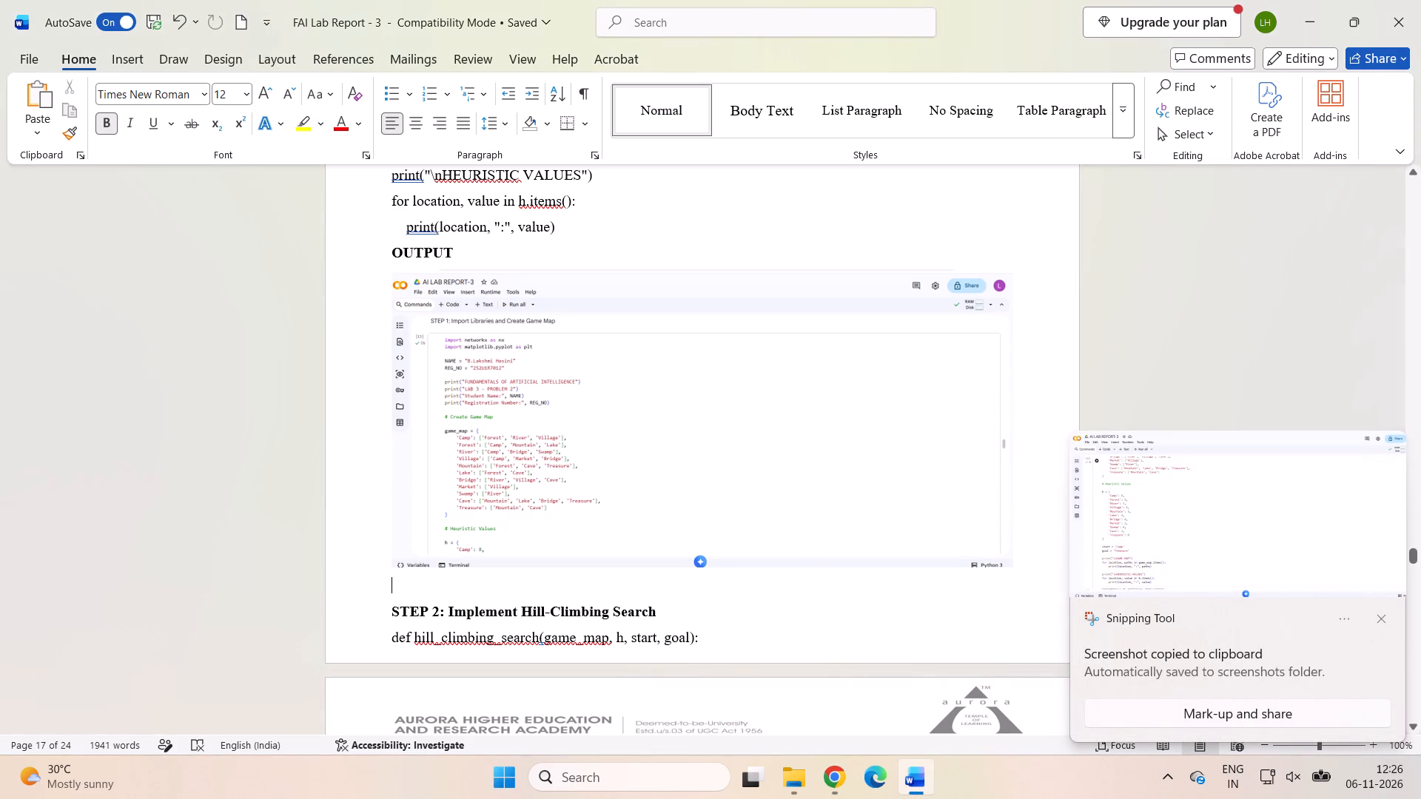
pyautogui.hotkey('ctrl', 'v')
pyautogui.press('Return')
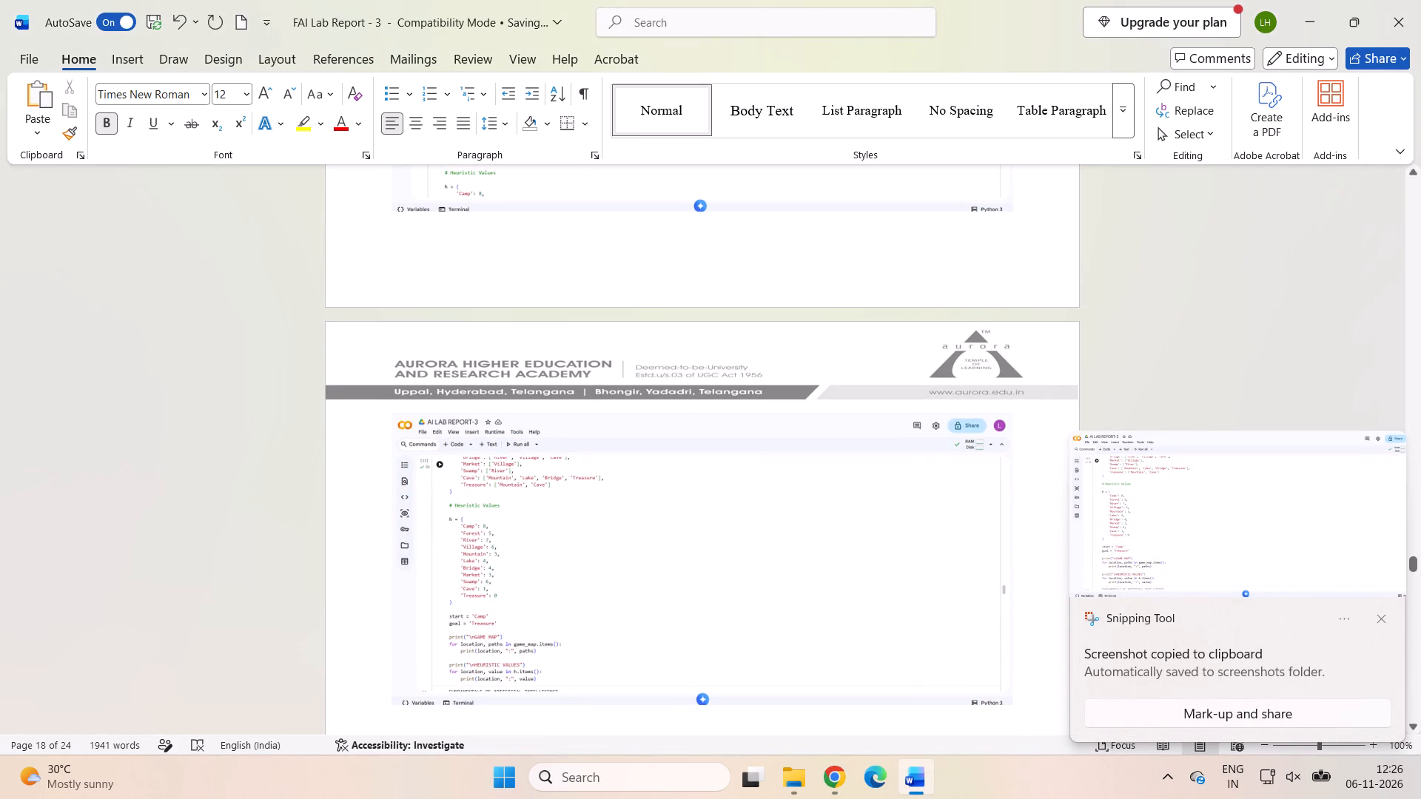
# Snip the Colab view of STEP 1's printed GAME MAP and HEURISTIC VALUES and paste it in Word above Problem 2's STEP 2 heading.
pyautogui.click(836, 704)
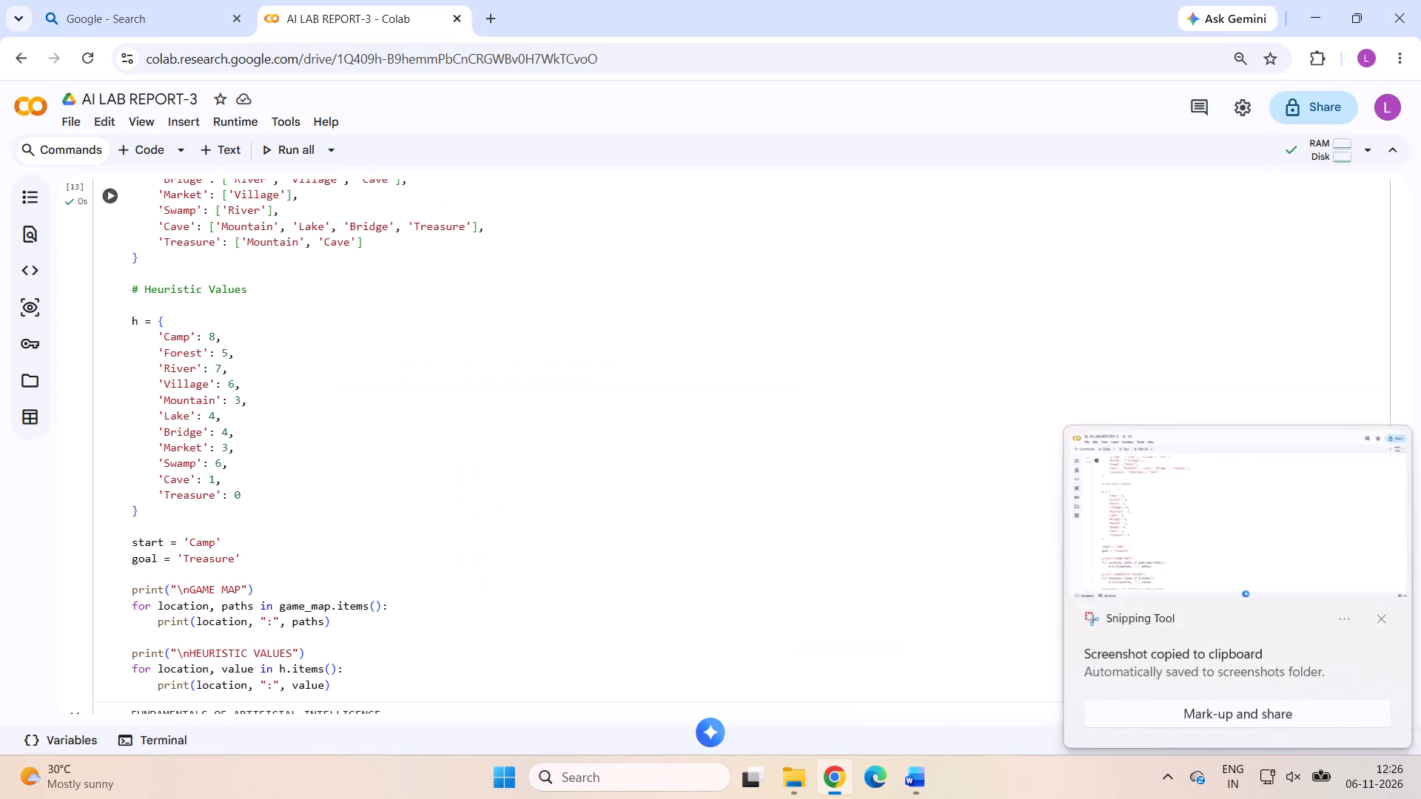
pyautogui.scroll(-7, 688, 612)
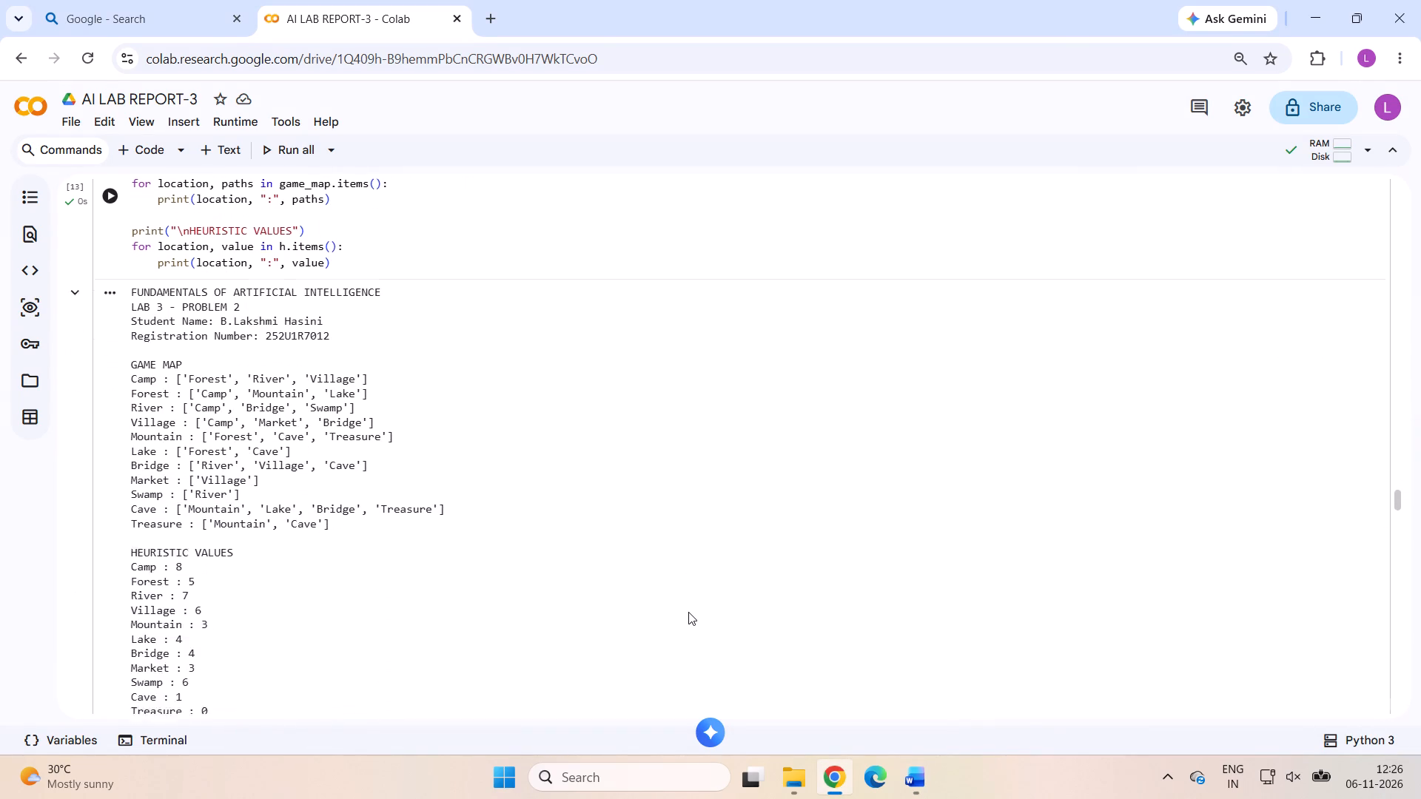
pyautogui.scroll(-2, 688, 612)
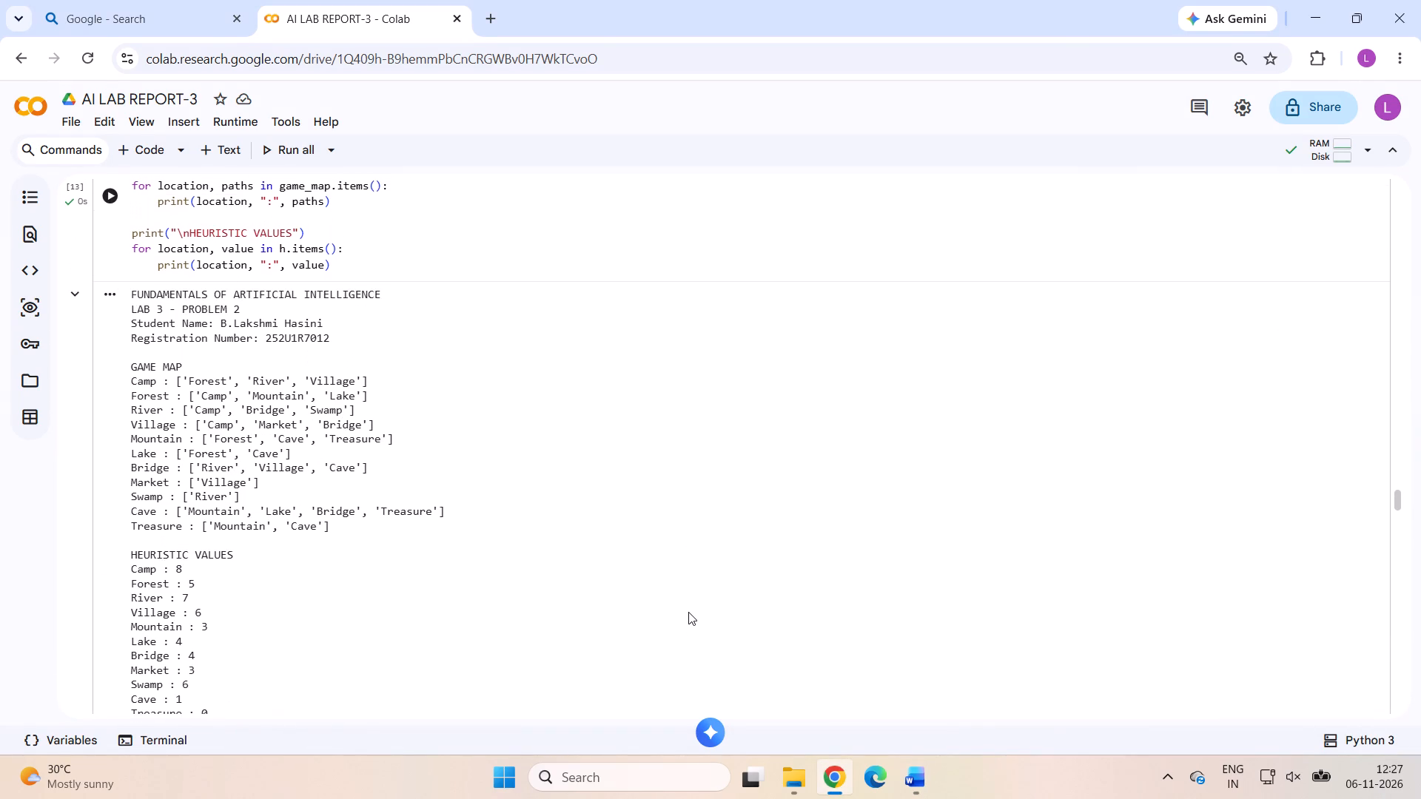
pyautogui.scroll(-2, 688, 612)
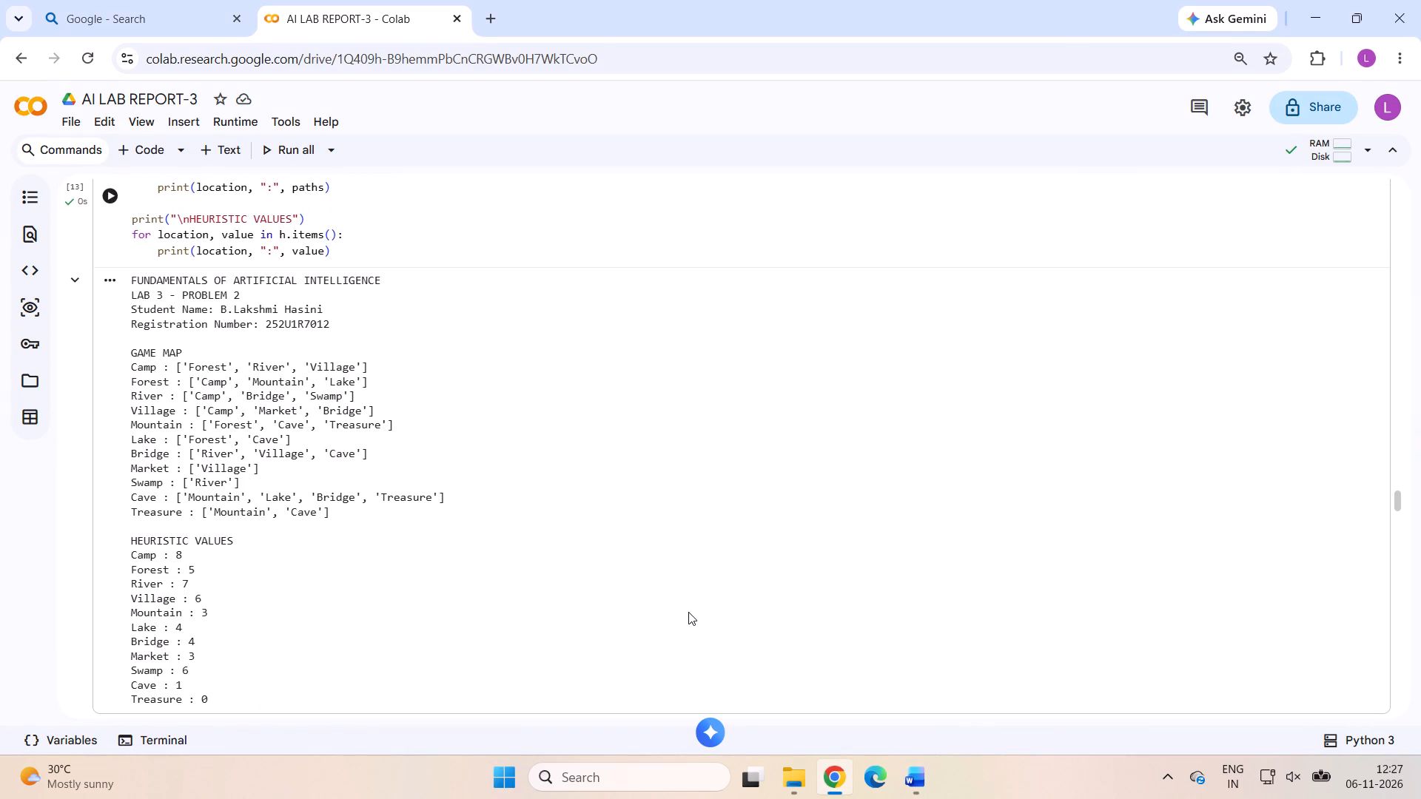
pyautogui.press('shift+super+s')
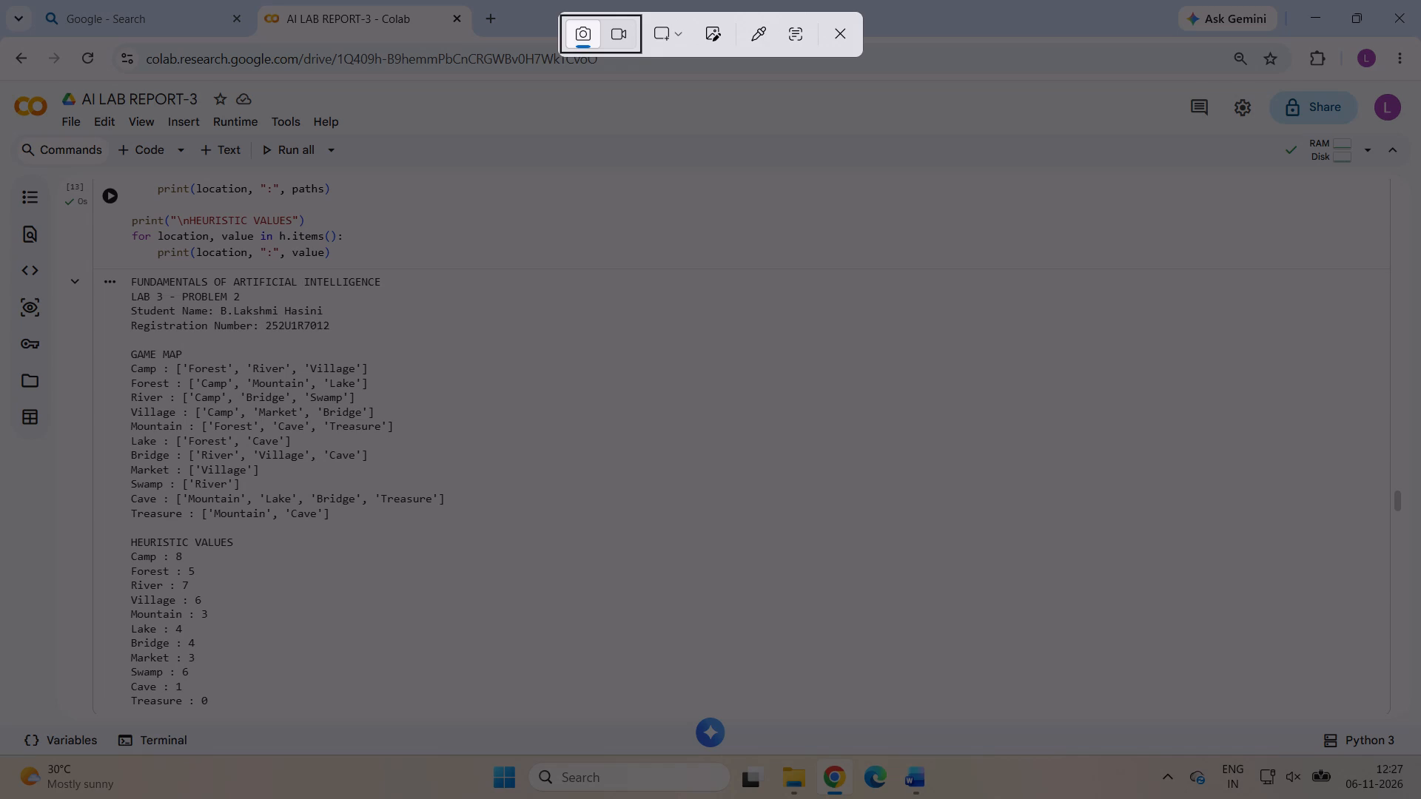
pyautogui.moveTo(7, 75); pyautogui.dragTo(1407, 626)
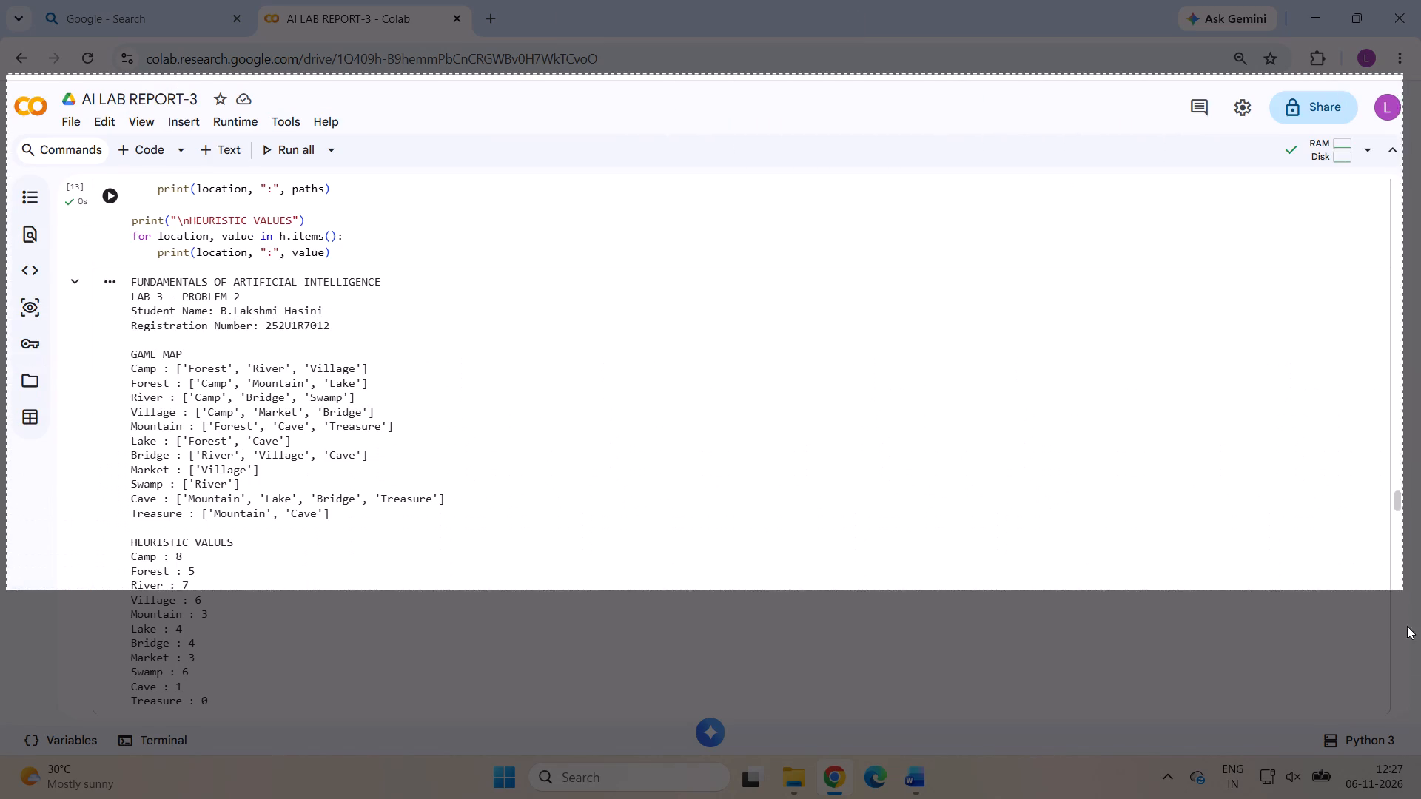
pyautogui.moveTo(1407, 626); pyautogui.dragTo(1414, 748)
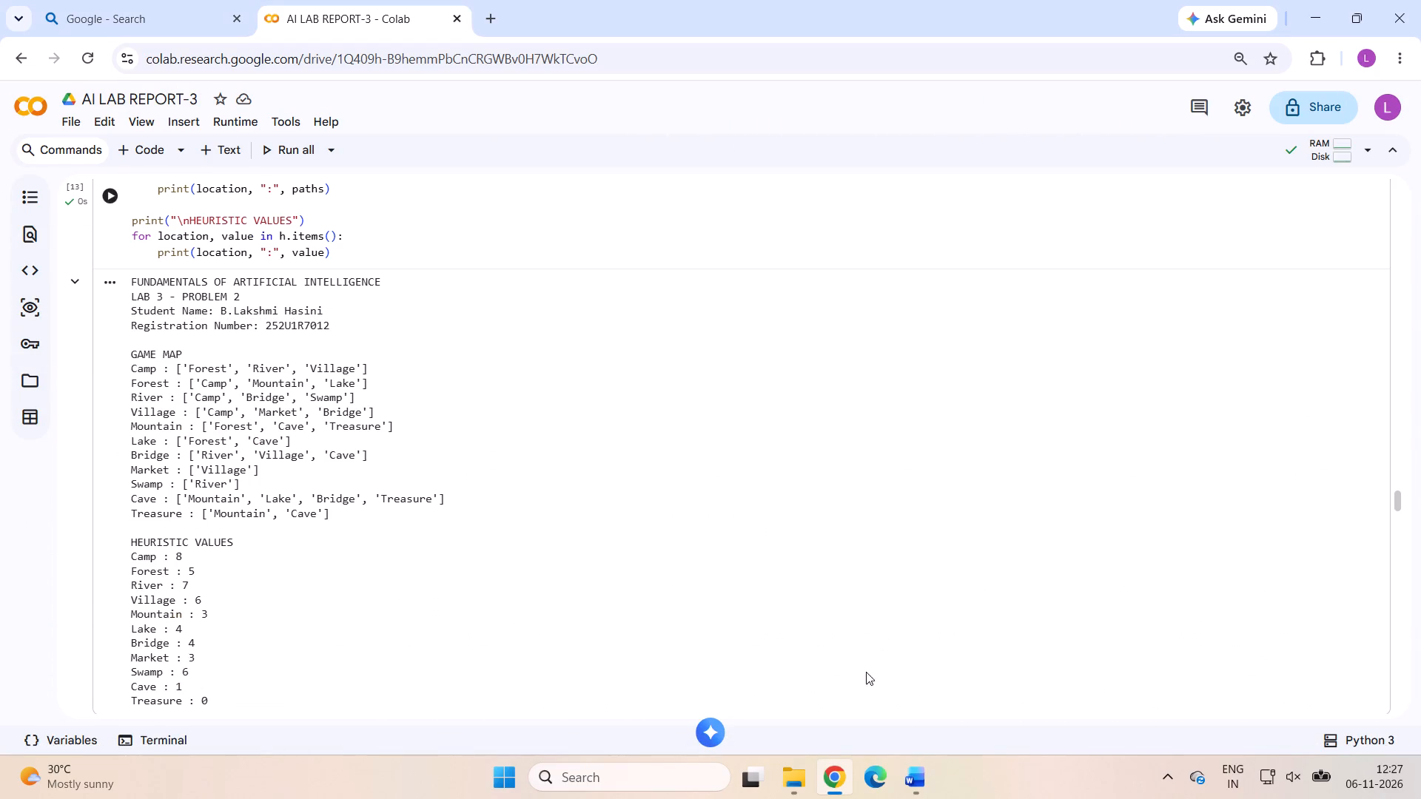
pyautogui.click(912, 672)
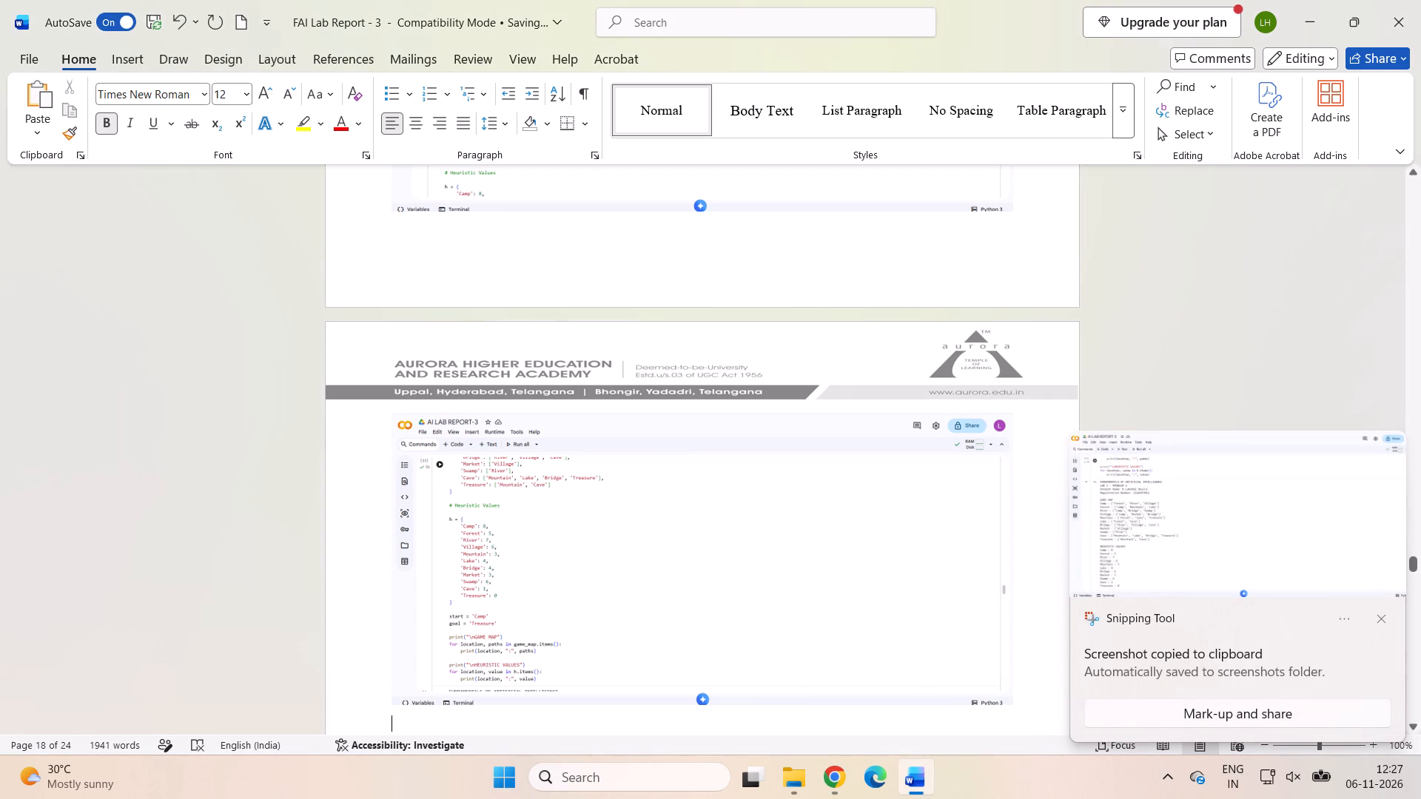
pyautogui.click(402, 719)
pyautogui.hotkey('ctrl', 'v')
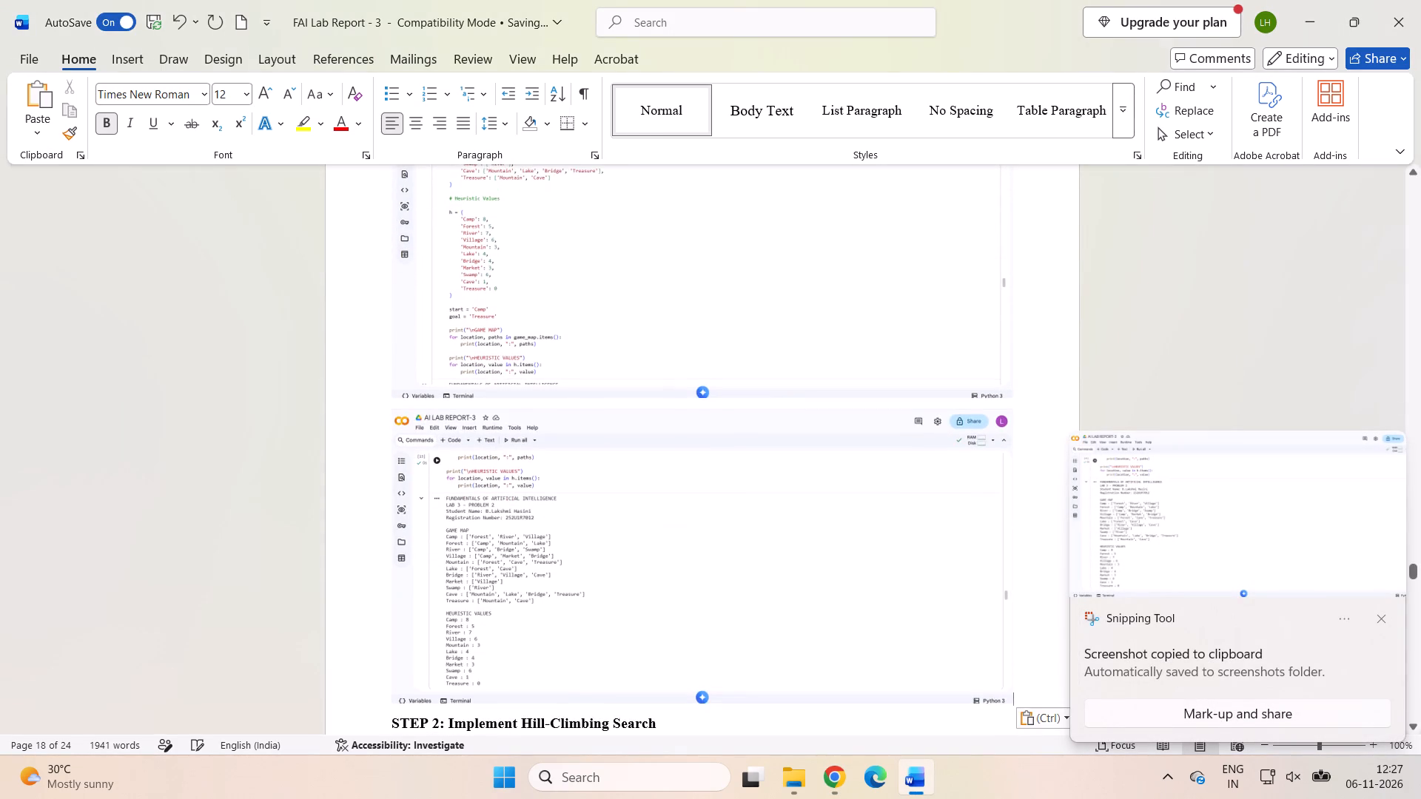
# Add a bold OUTPUT label with an empty line below it between Problem 2's STEP 2 code and the STEP 3 heading.
pyautogui.scroll(-8, 553, 569)
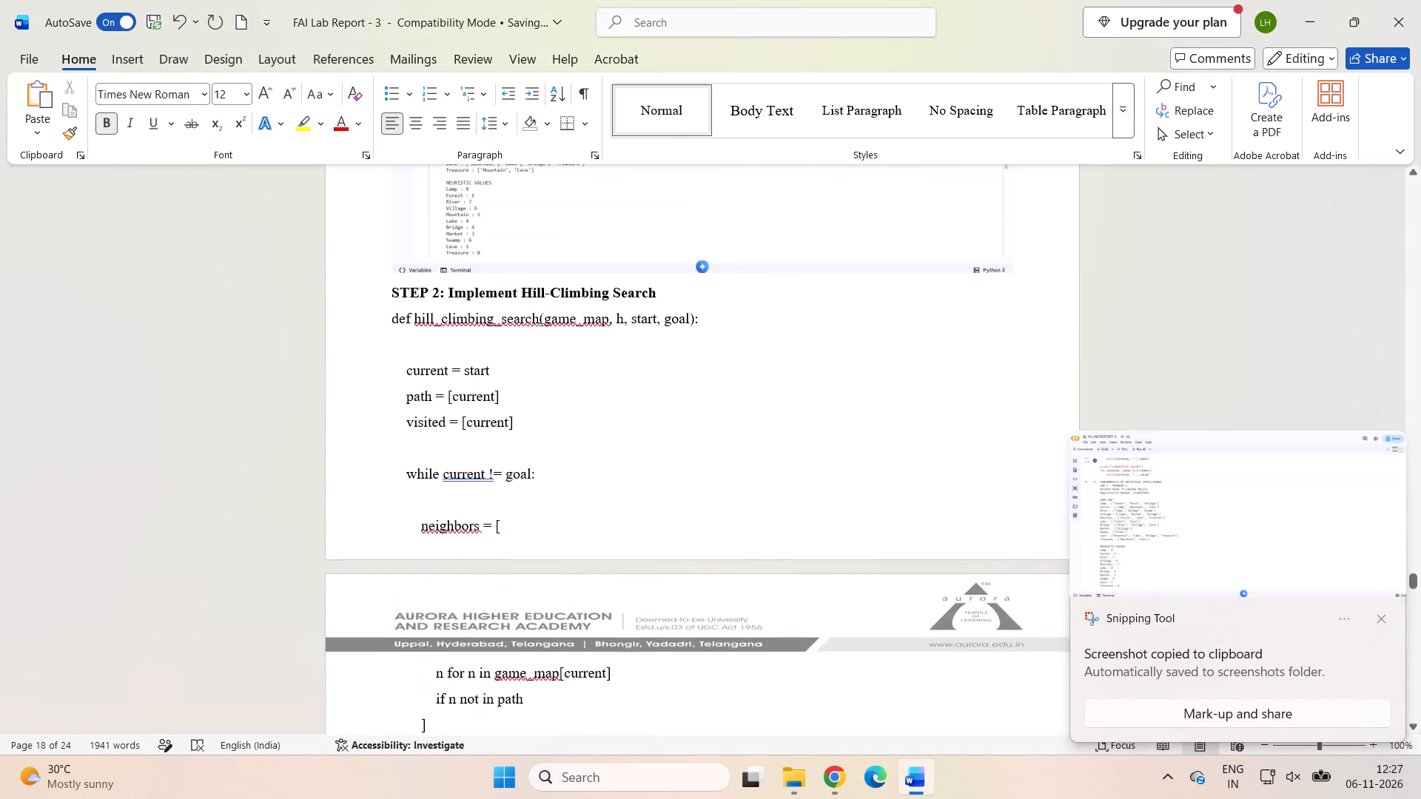
pyautogui.scroll(-3, 553, 569)
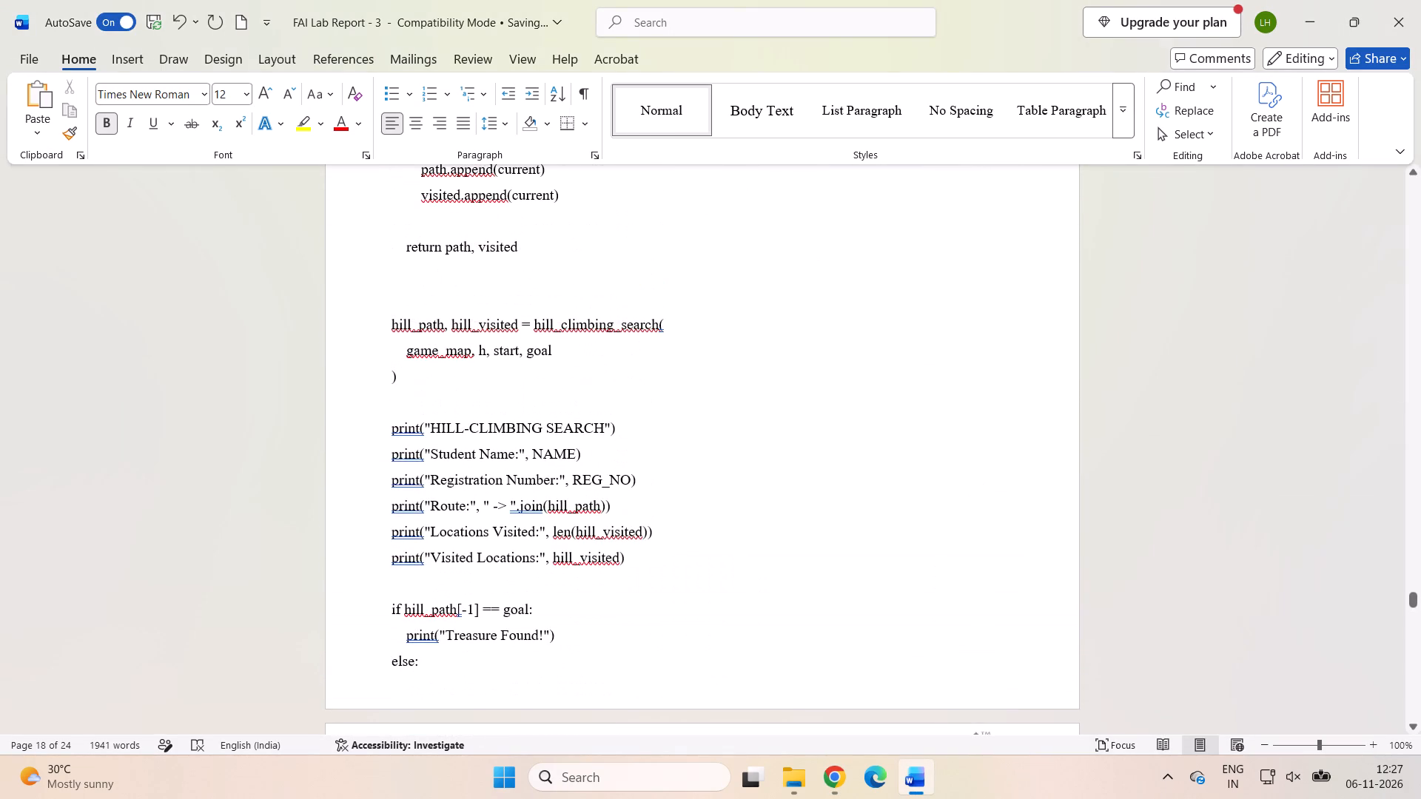
pyautogui.scroll(-5, 527, 534)
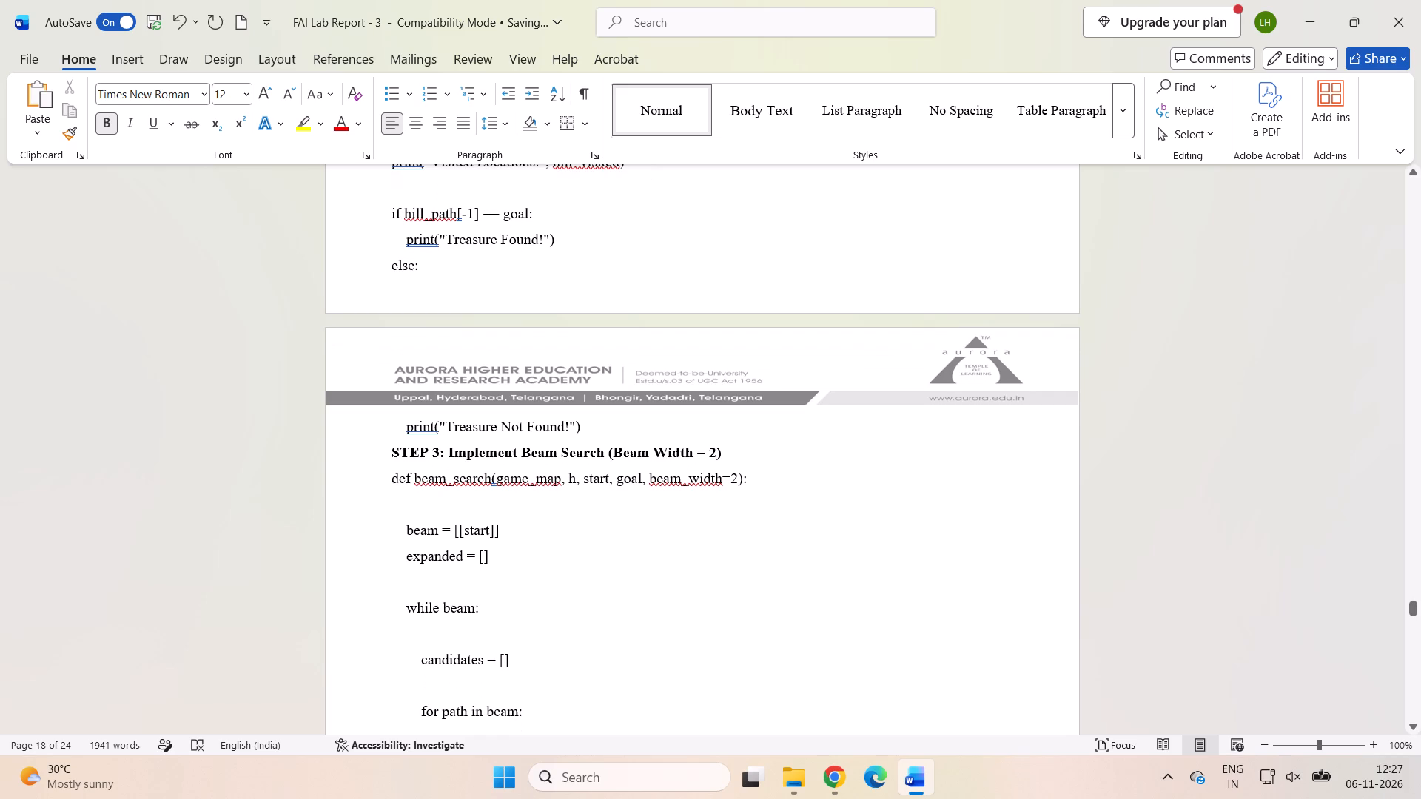
pyautogui.click(581, 425)
pyautogui.press('Return')
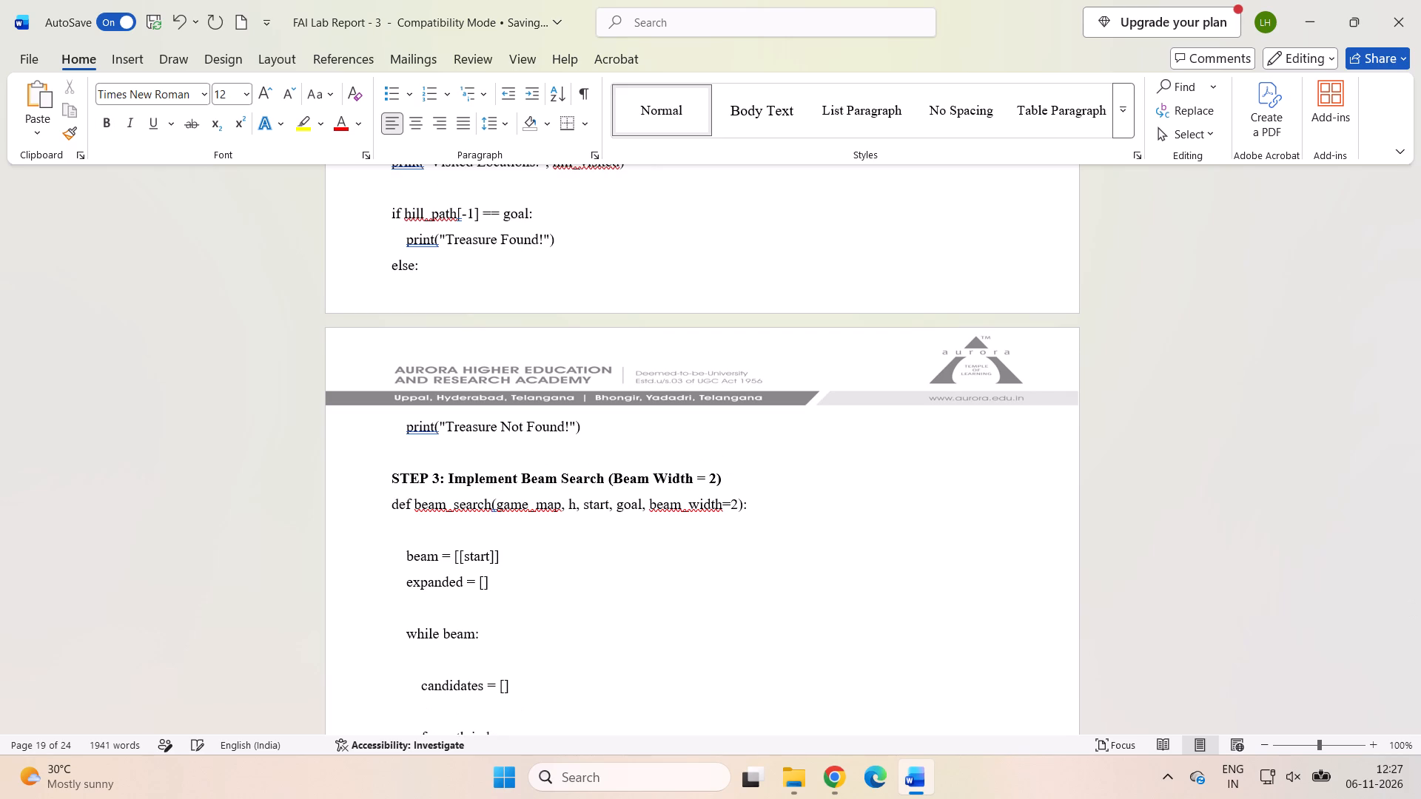
pyautogui.write('OUTPUT')
pyautogui.moveTo(466, 453); pyautogui.dragTo(389, 448)
pyautogui.click(403, 421)
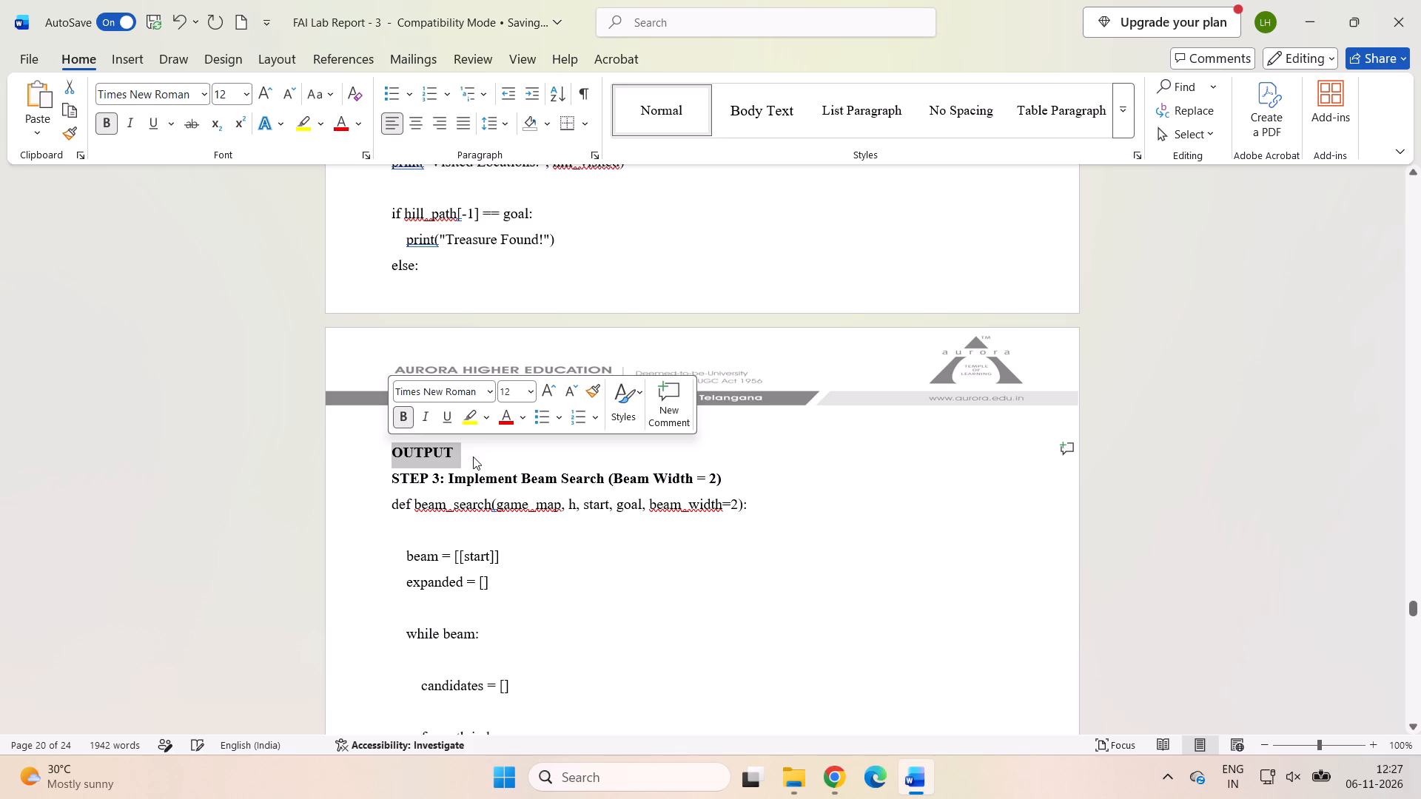
pyautogui.click(477, 448)
pyautogui.press('Return')
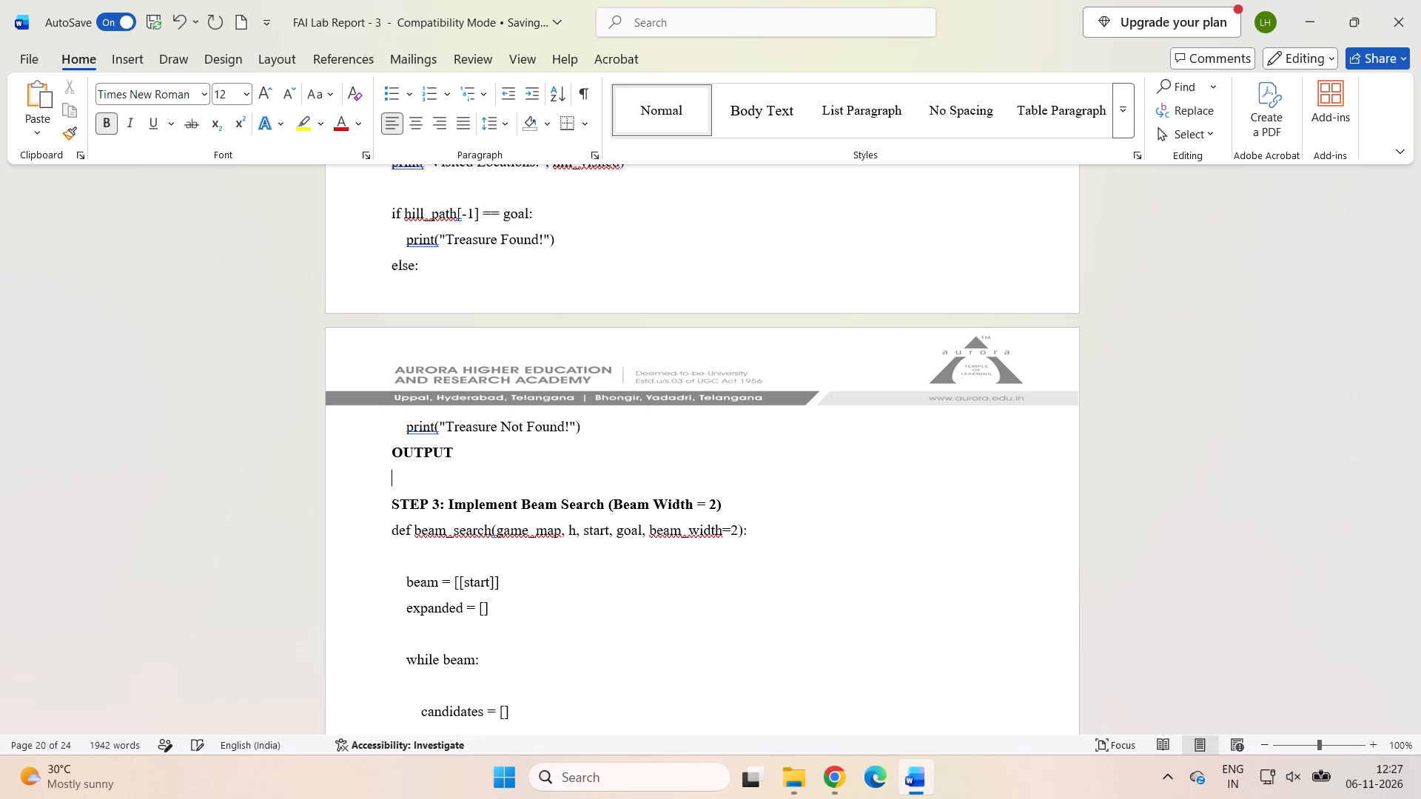
# Snip the Colab view starting at STEP 2: Implement Hill-Climbing Search and paste it under STEP 2's OUTPUT label in Word, adding a line below.
pyautogui.click(835, 669)
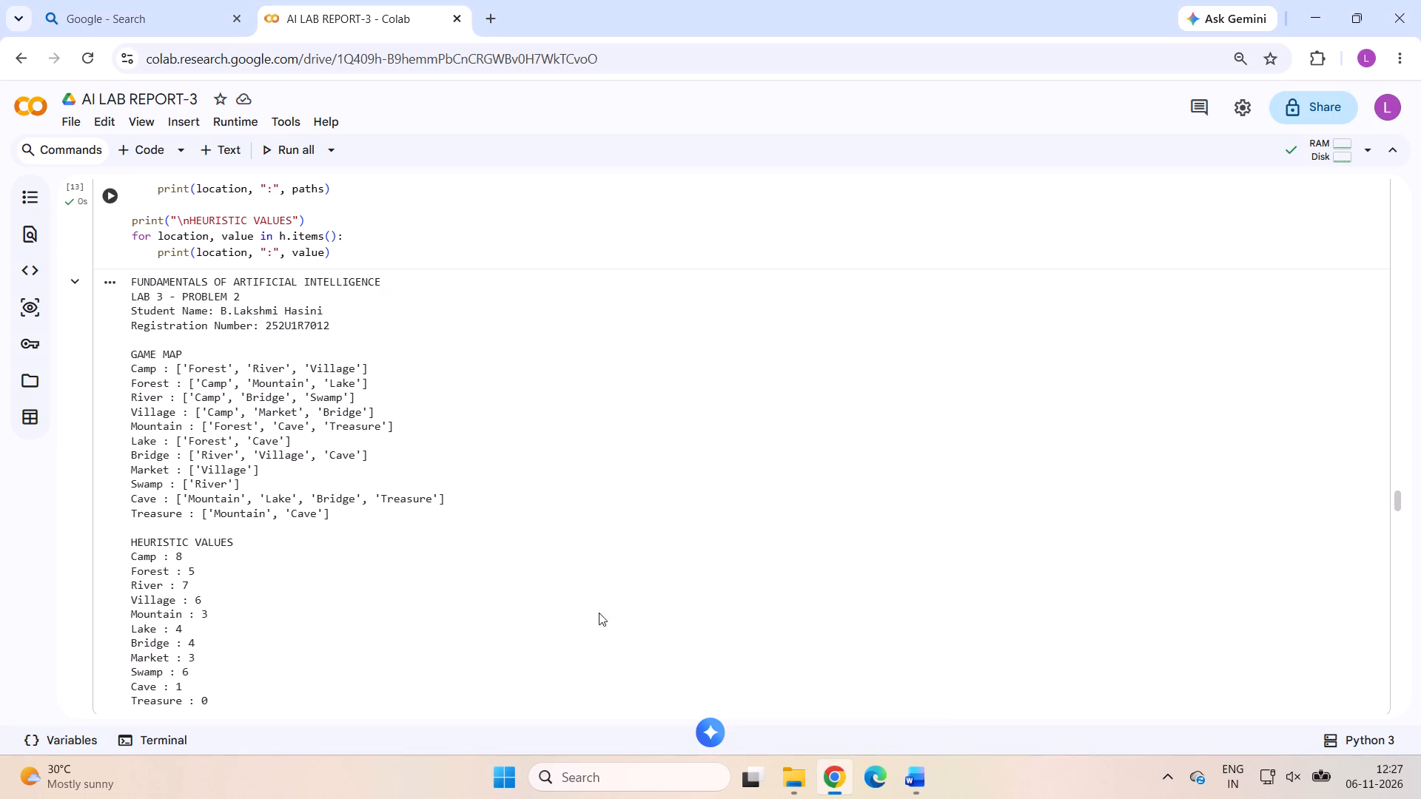
pyautogui.scroll(-7, 574, 620)
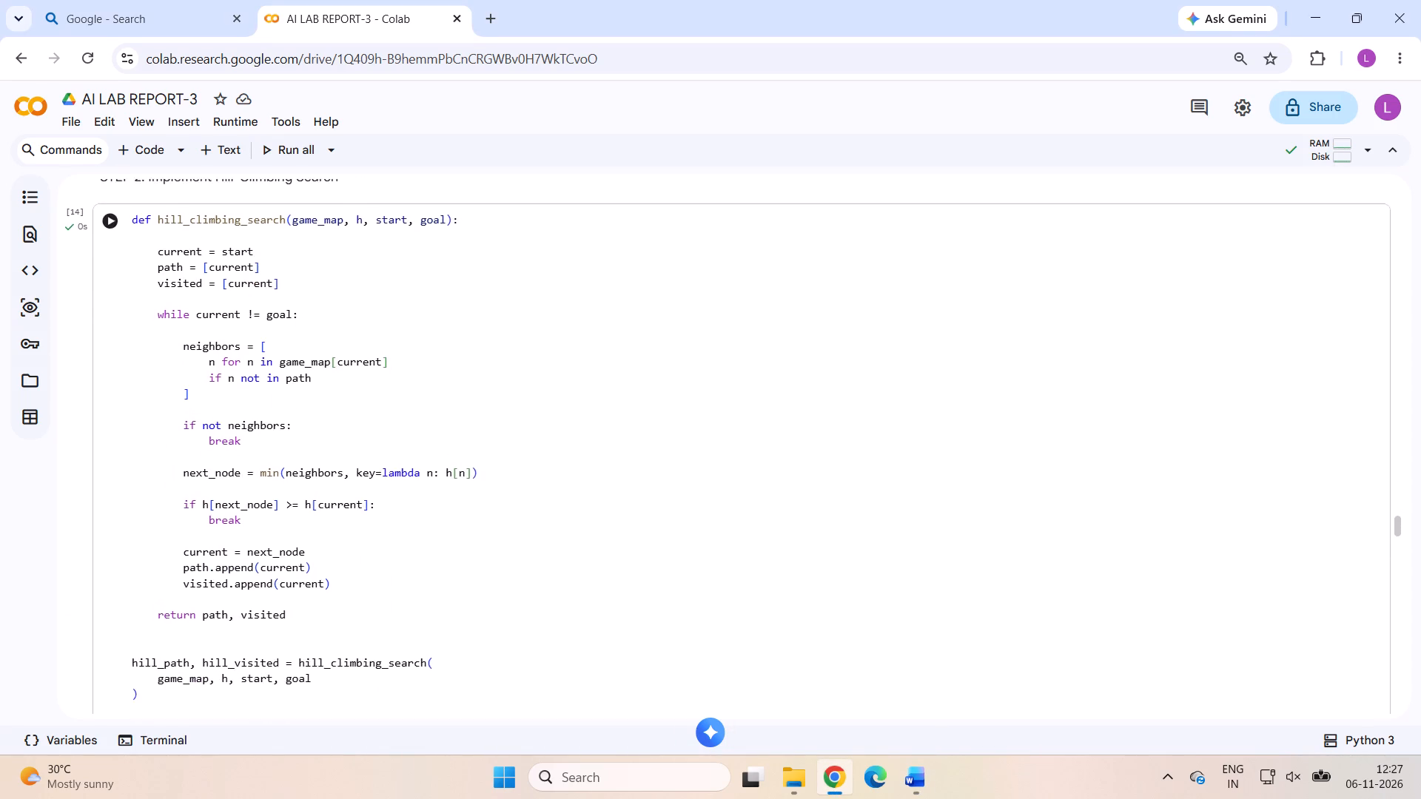
pyautogui.scroll(-1, 574, 620)
pyautogui.press('shift+super+s')
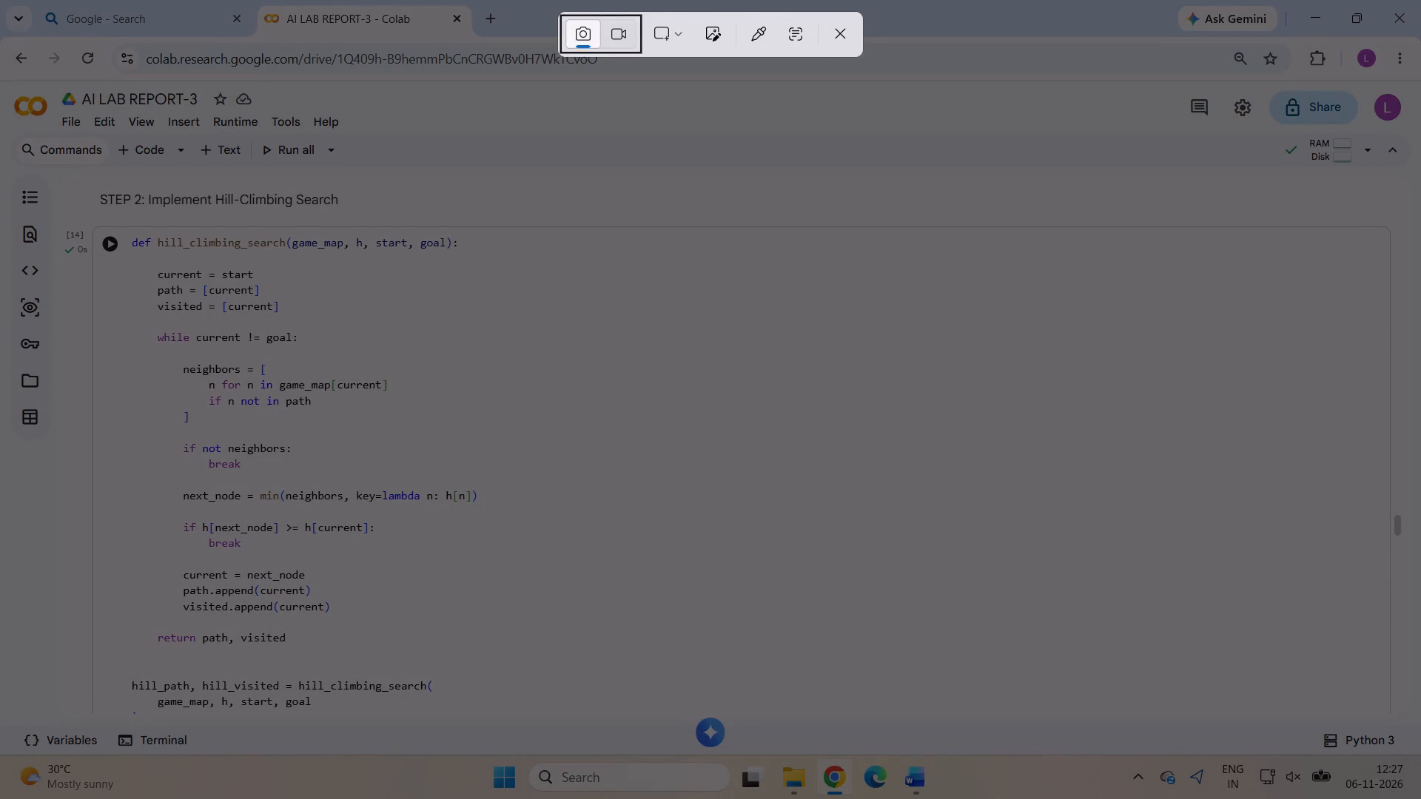
pyautogui.click(8, 77)
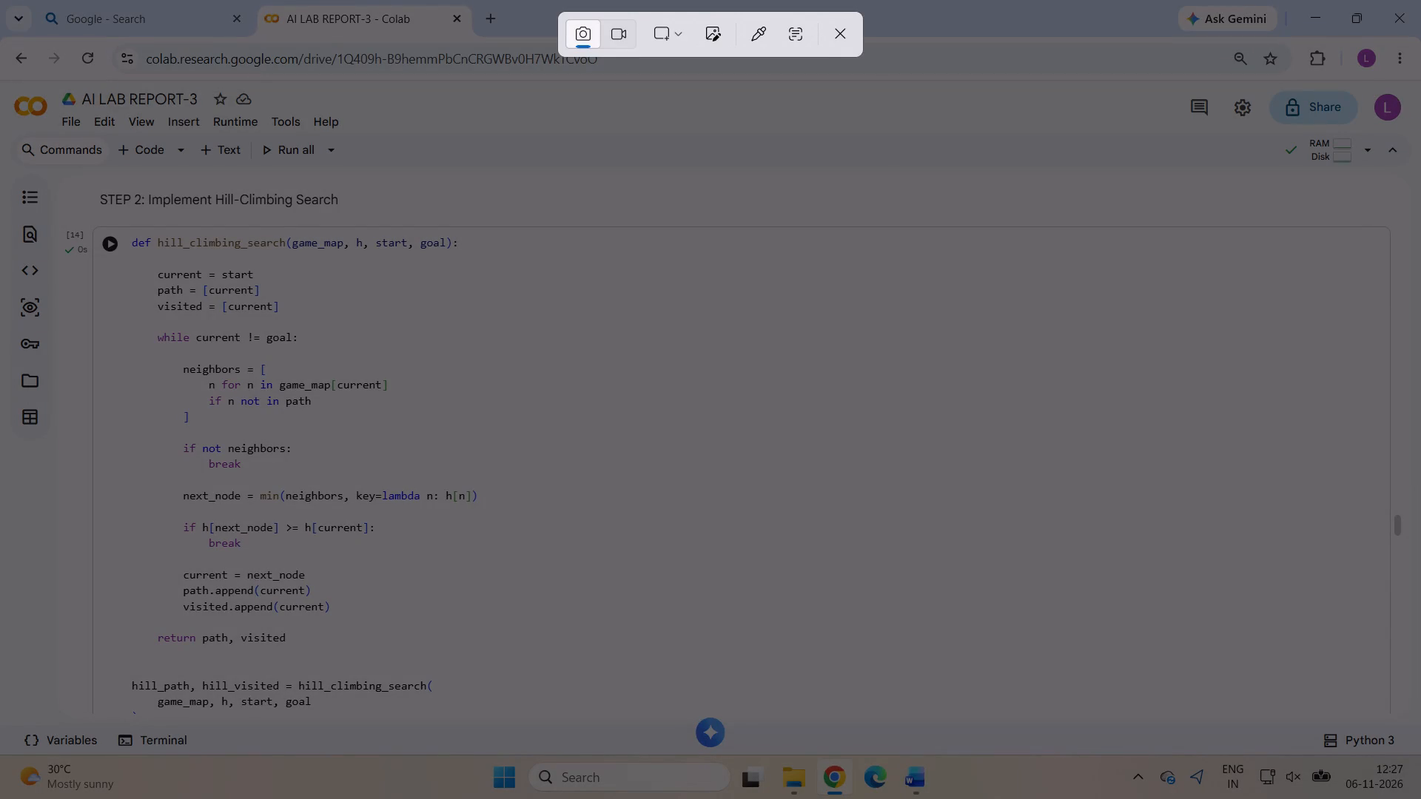
pyautogui.click(9, 78)
pyautogui.moveTo(9, 78); pyautogui.dragTo(1409, 740)
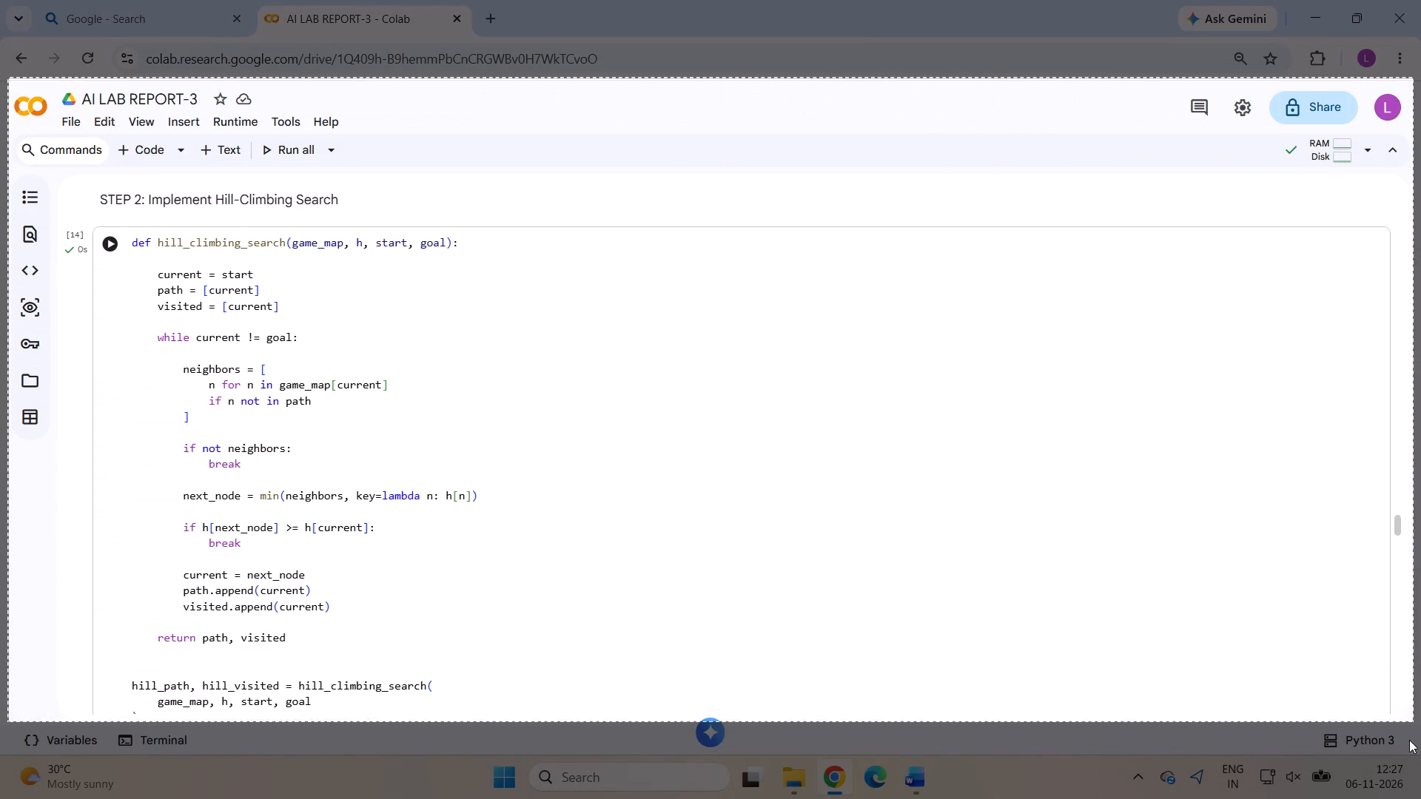
pyautogui.moveTo(1409, 740); pyautogui.dragTo(1411, 742)
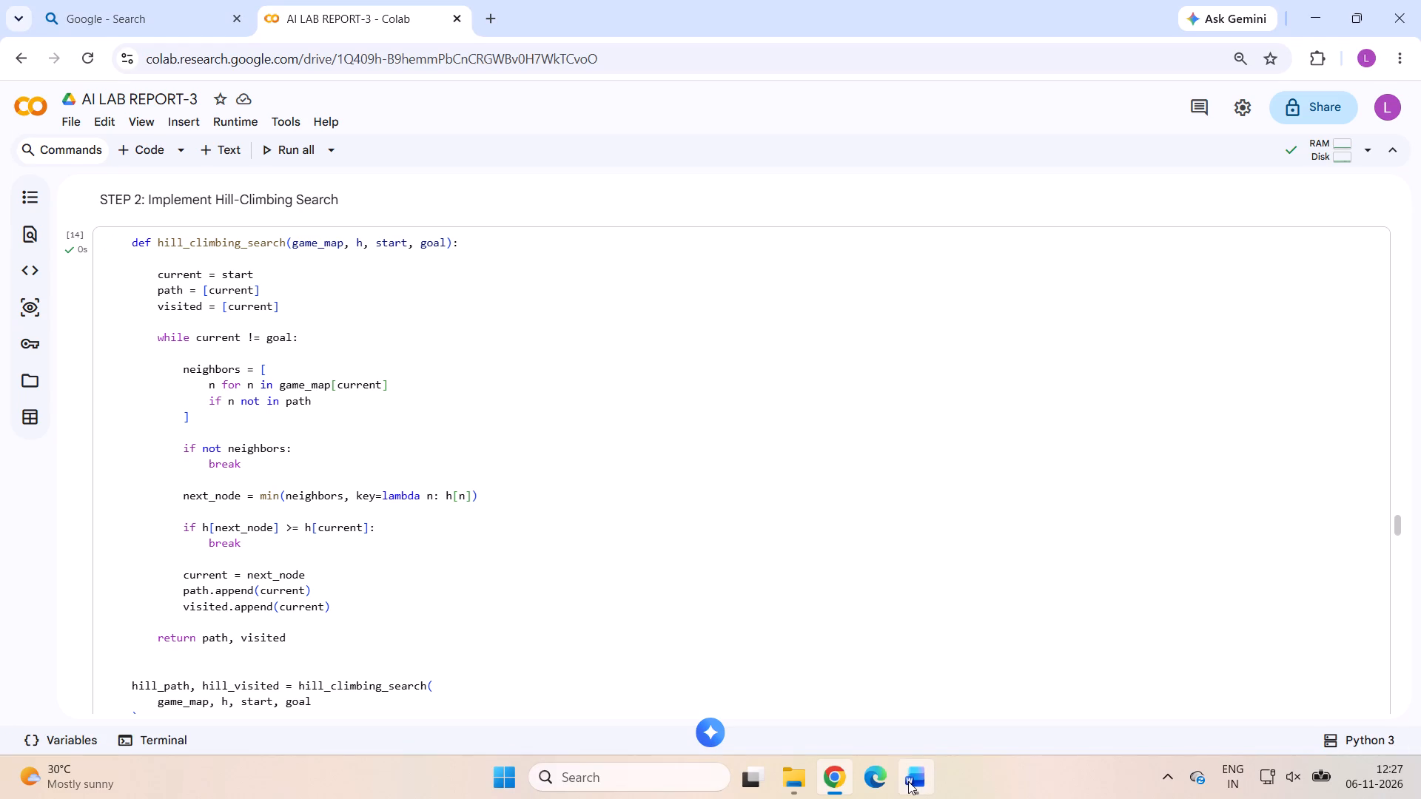
pyautogui.click(901, 714)
pyautogui.click(397, 485)
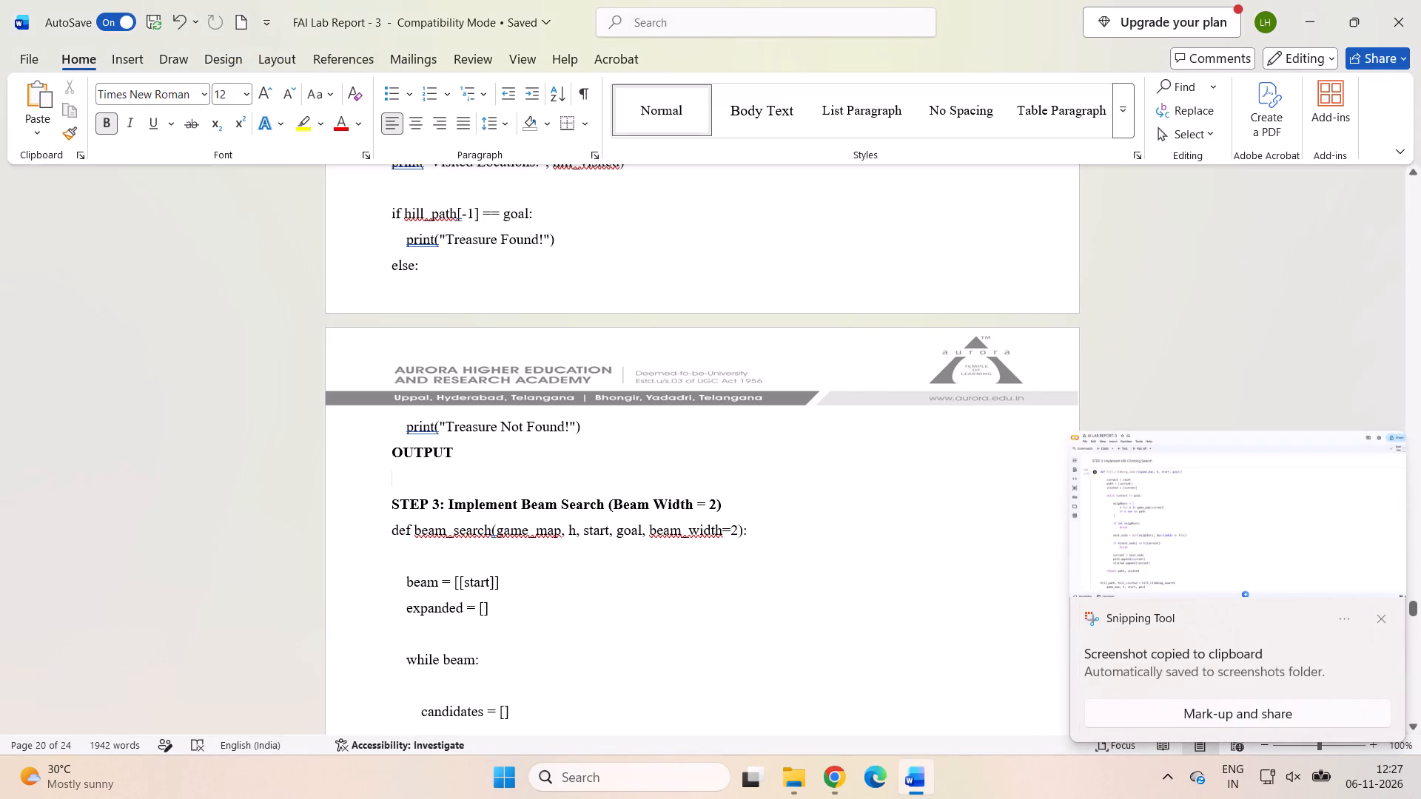
pyautogui.hotkey('ctrl', 'v')
pyautogui.press('Return')
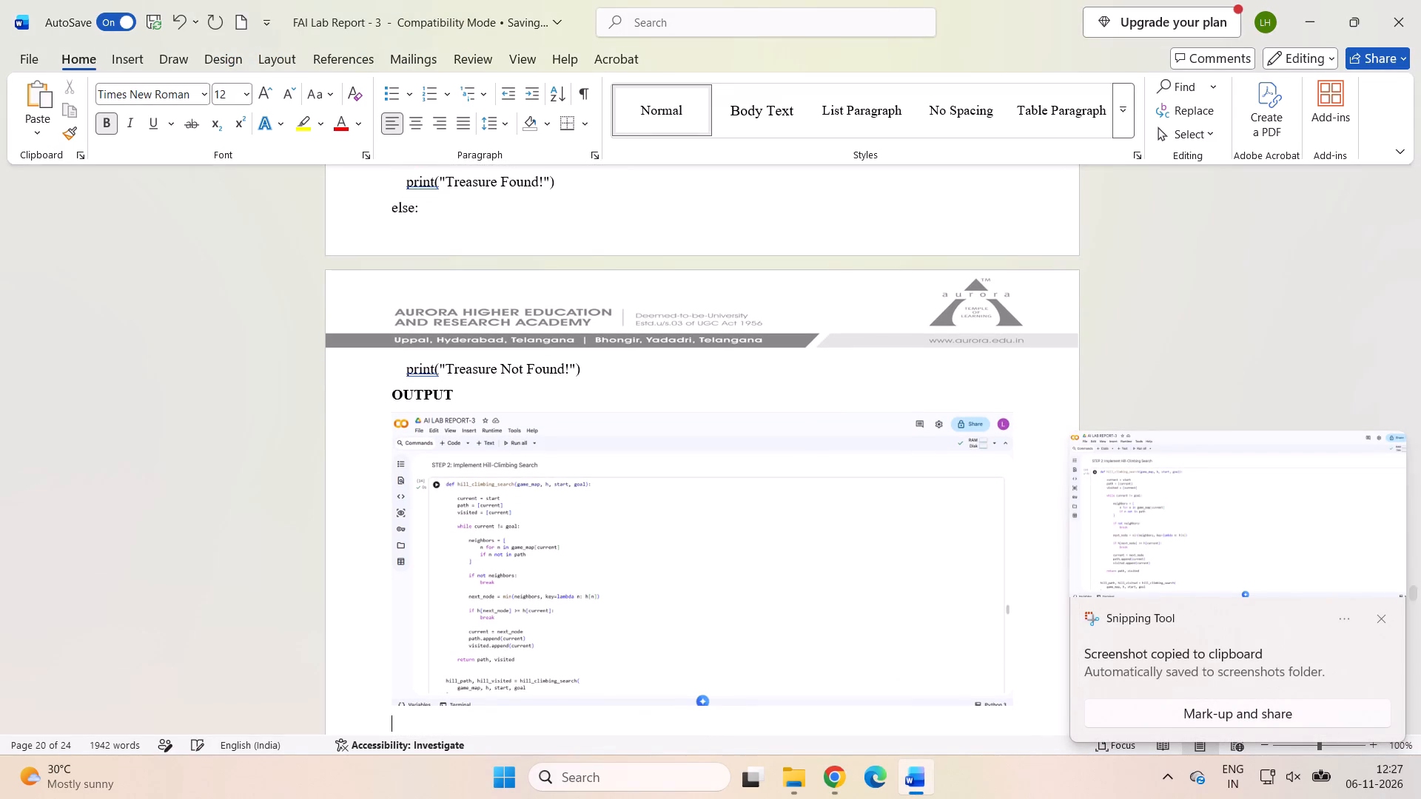
# Snip the Colab view of the rest of STEP 2's code with its HILL-CLIMBING SEARCH output and paste it in Word under STEP 2's first screenshot.
pyautogui.click(838, 679)
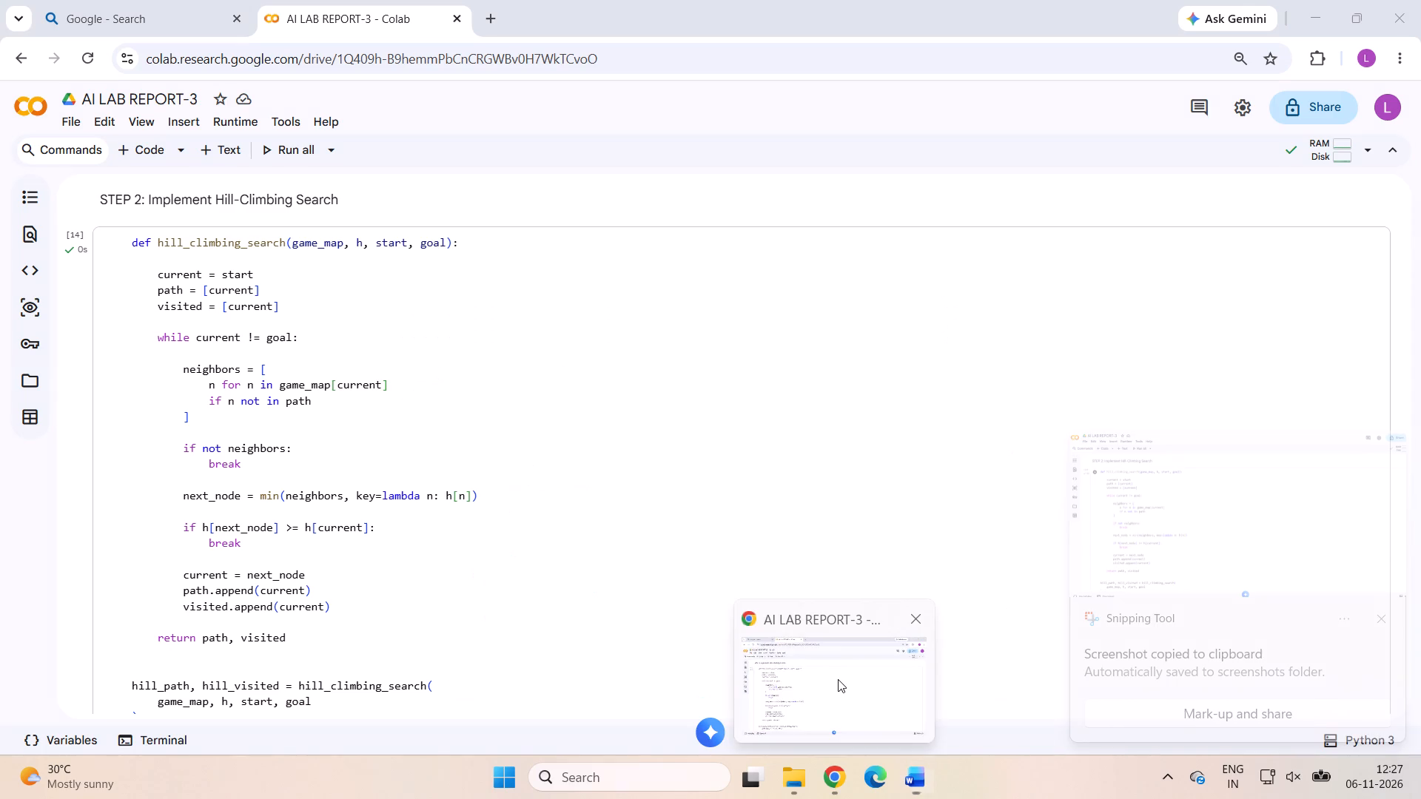
pyautogui.scroll(-6, 700, 624)
pyautogui.scroll(1, 700, 624)
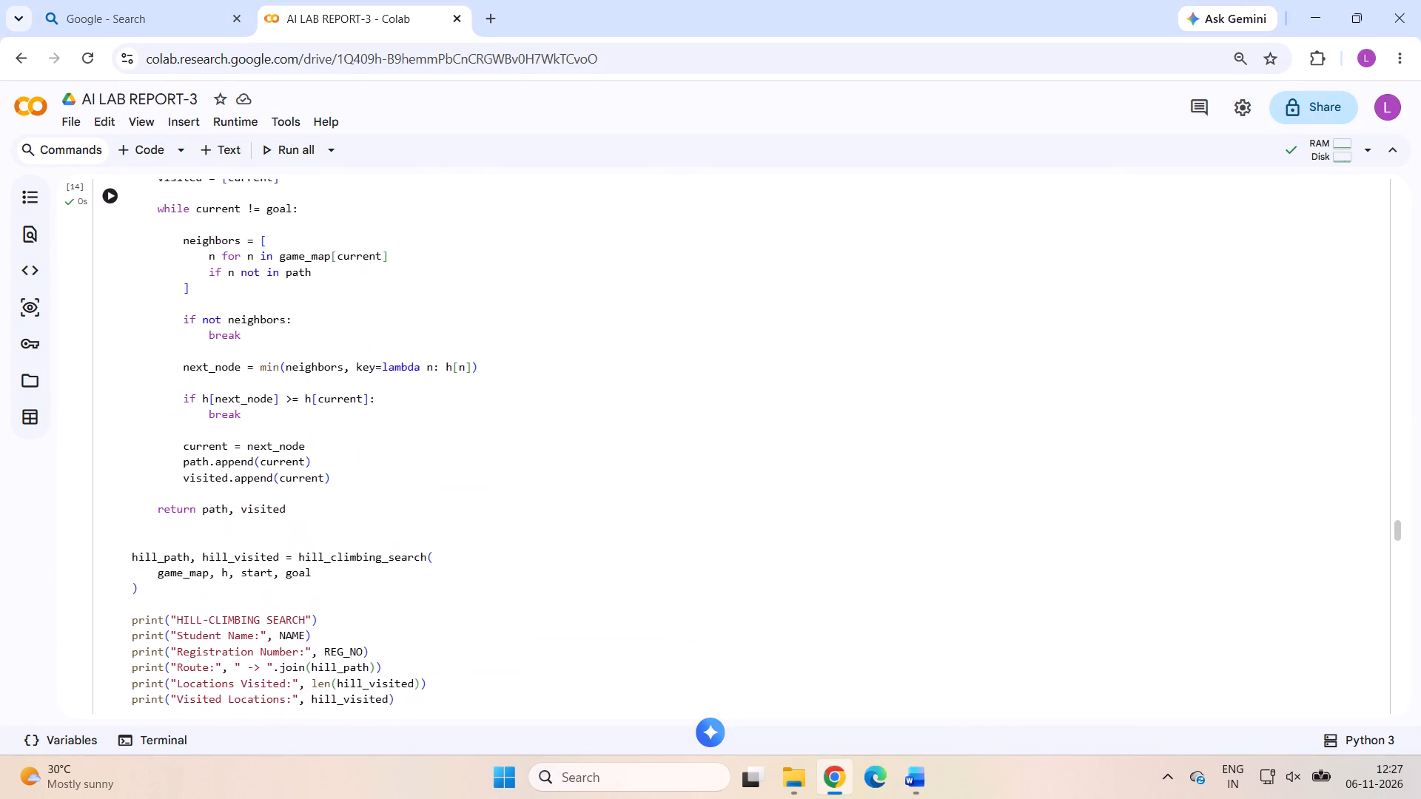
pyautogui.scroll(1, 700, 624)
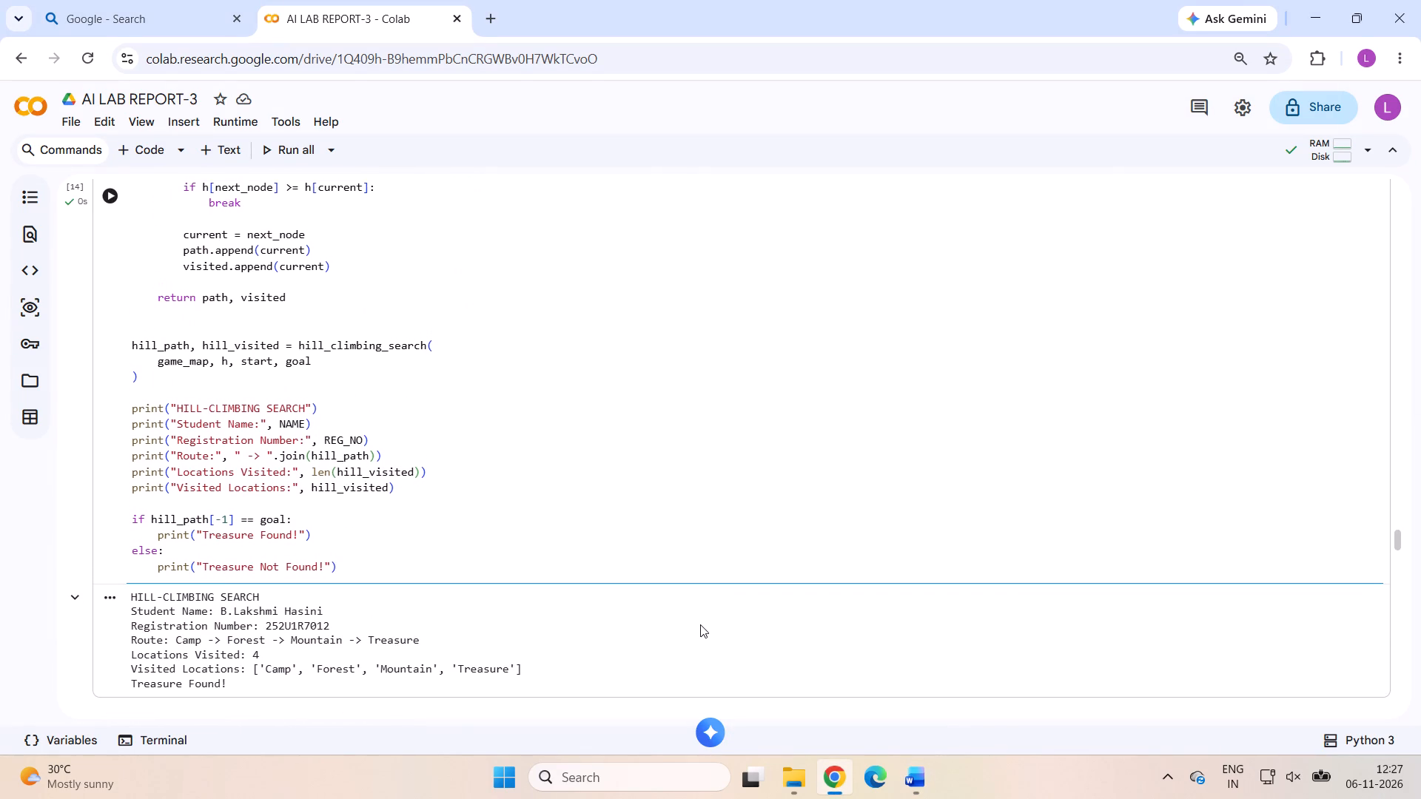
pyautogui.press('shift+super+s')
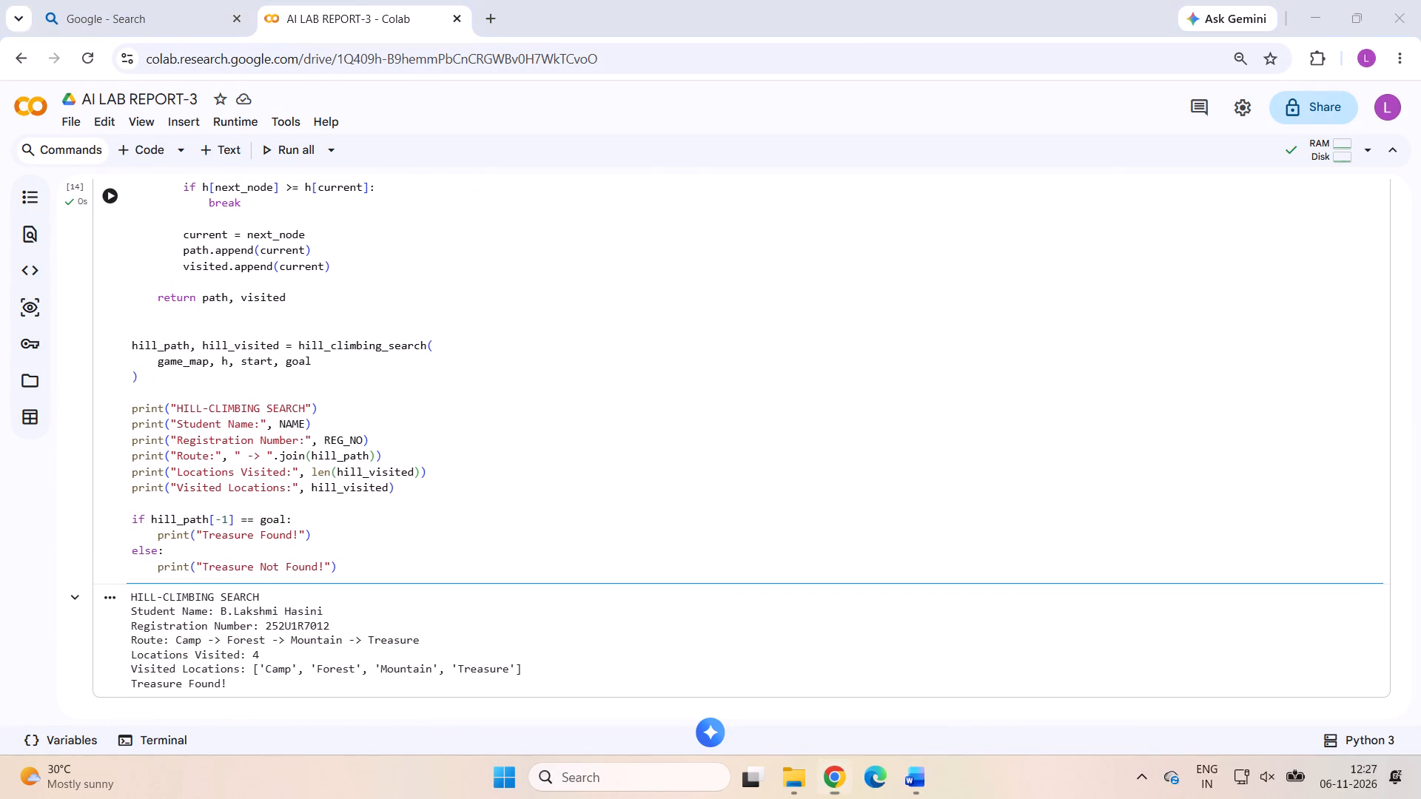
pyautogui.click(13, 74)
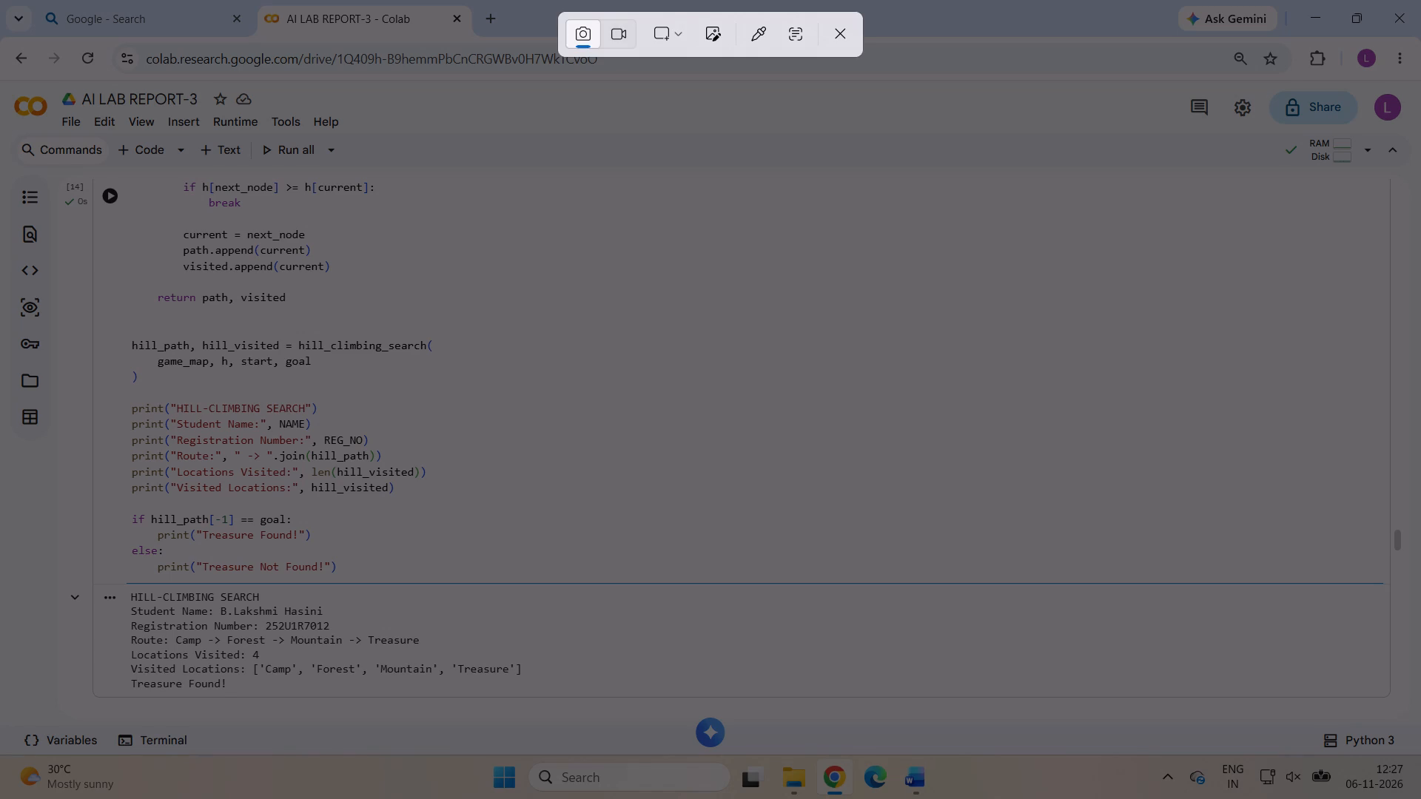
pyautogui.click(7, 73)
pyautogui.moveTo(4, 81); pyautogui.dragTo(1419, 542)
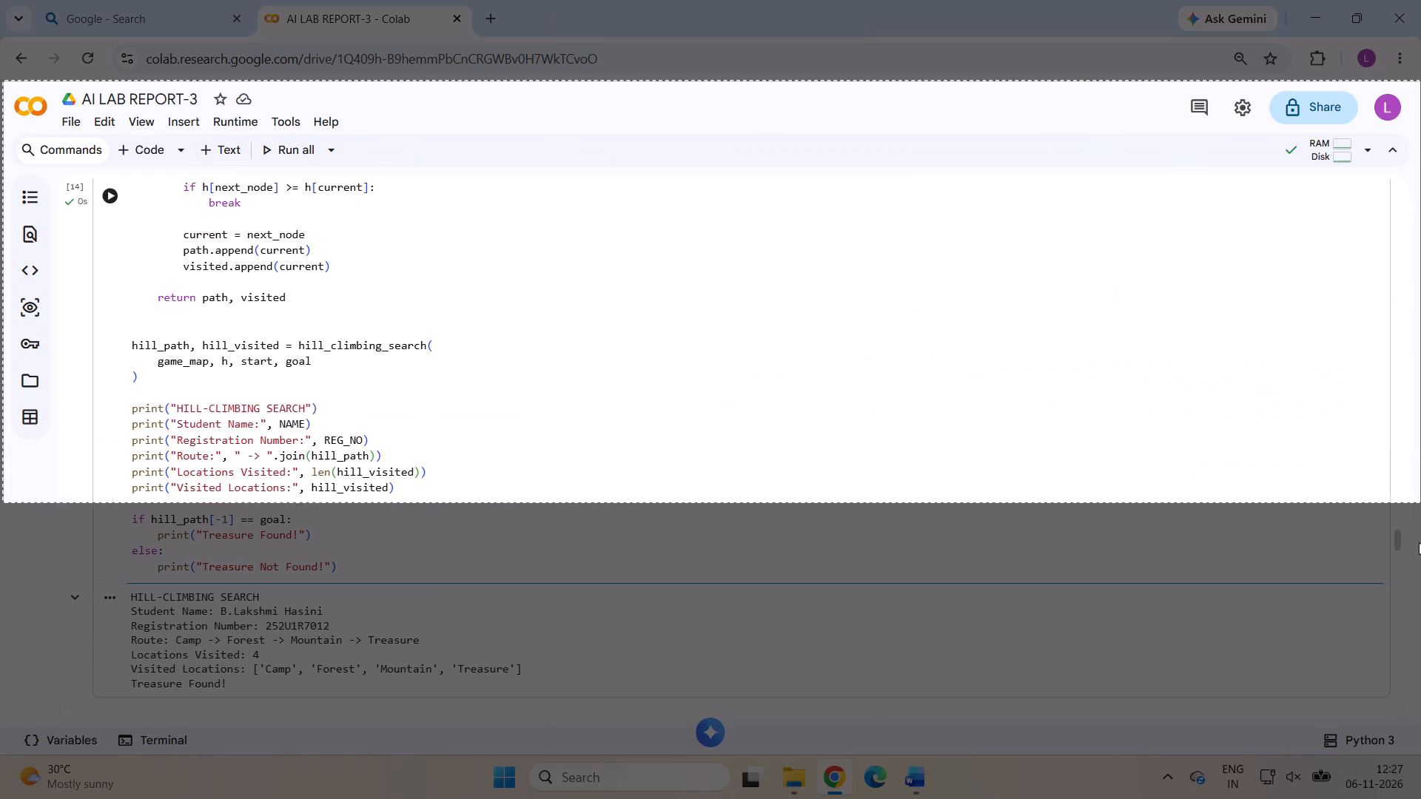
pyautogui.moveTo(1419, 542); pyautogui.dragTo(1420, 755)
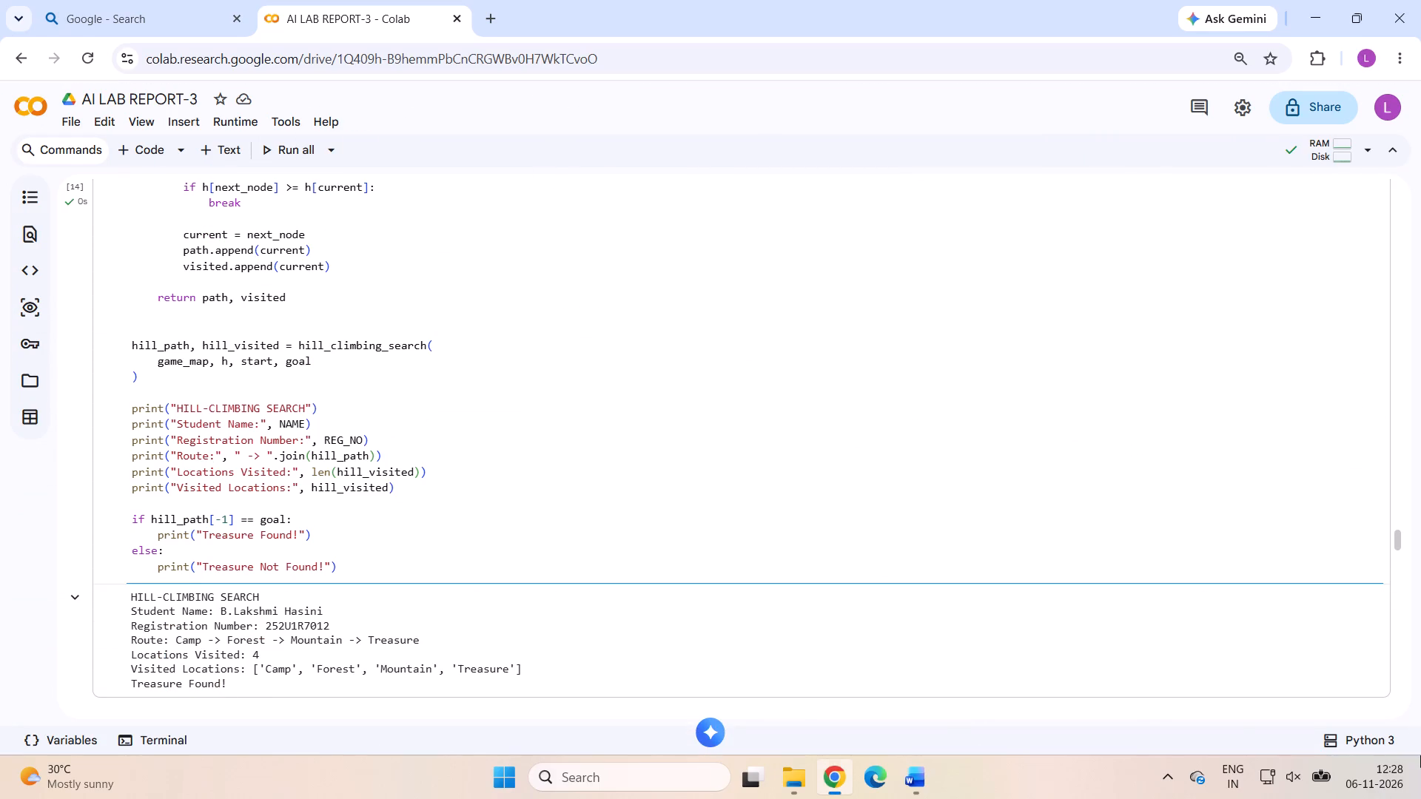
pyautogui.click(905, 697)
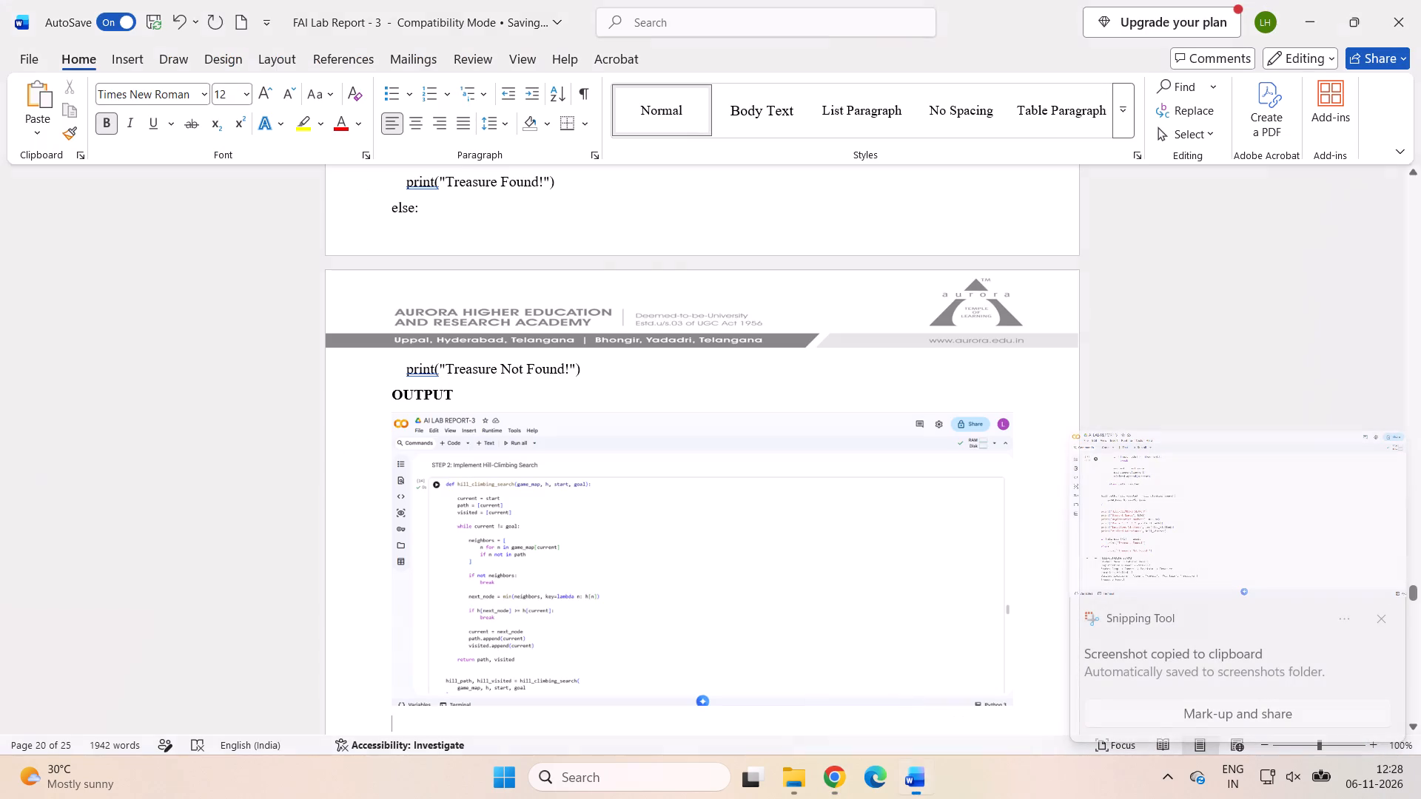
pyautogui.click(395, 725)
pyautogui.hotkey('ctrl', 'v')
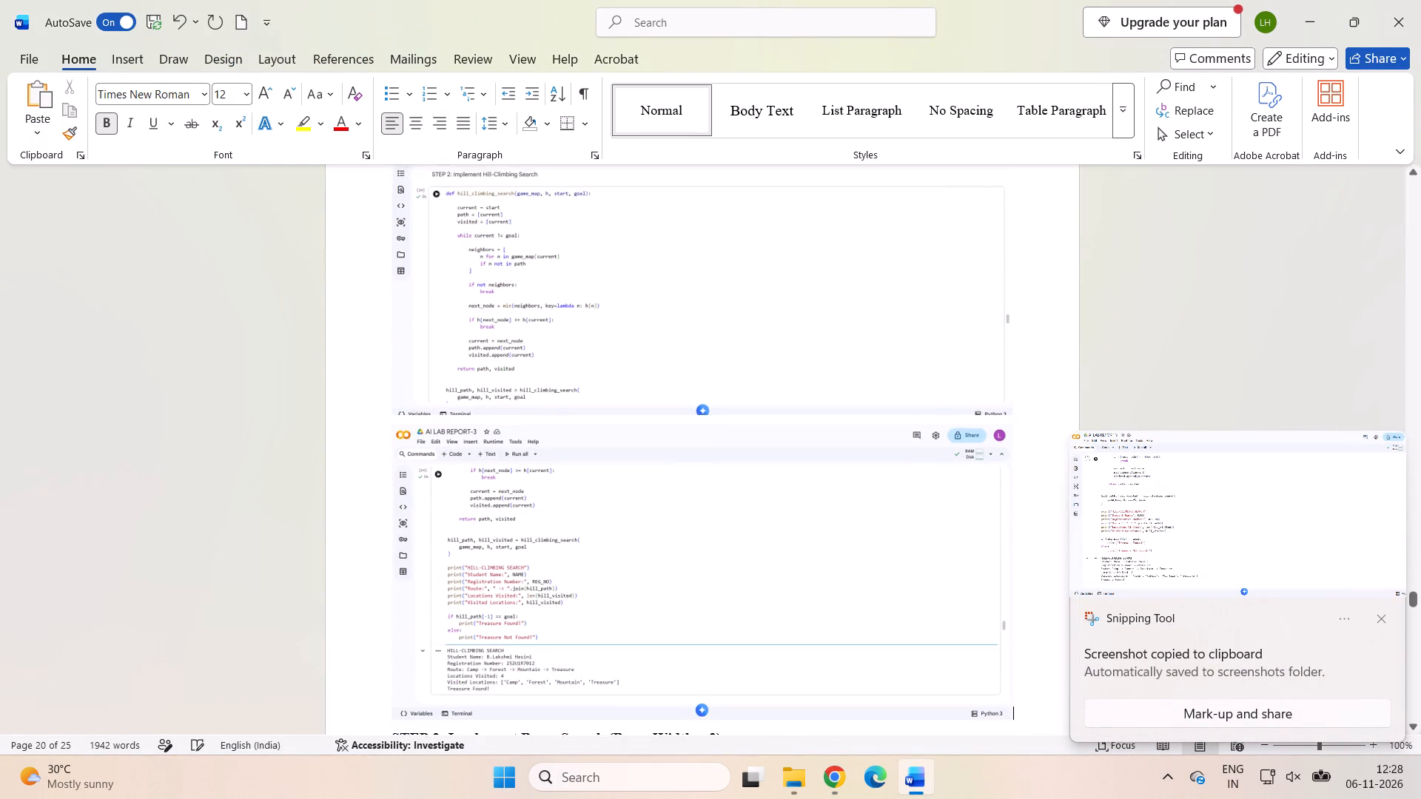
# Add a bold OUTPUT label with an empty line below it between Problem 2's STEP 3 code and the STEP 4: Visualize the Game Map heading.
pyautogui.scroll(-6, 395, 725)
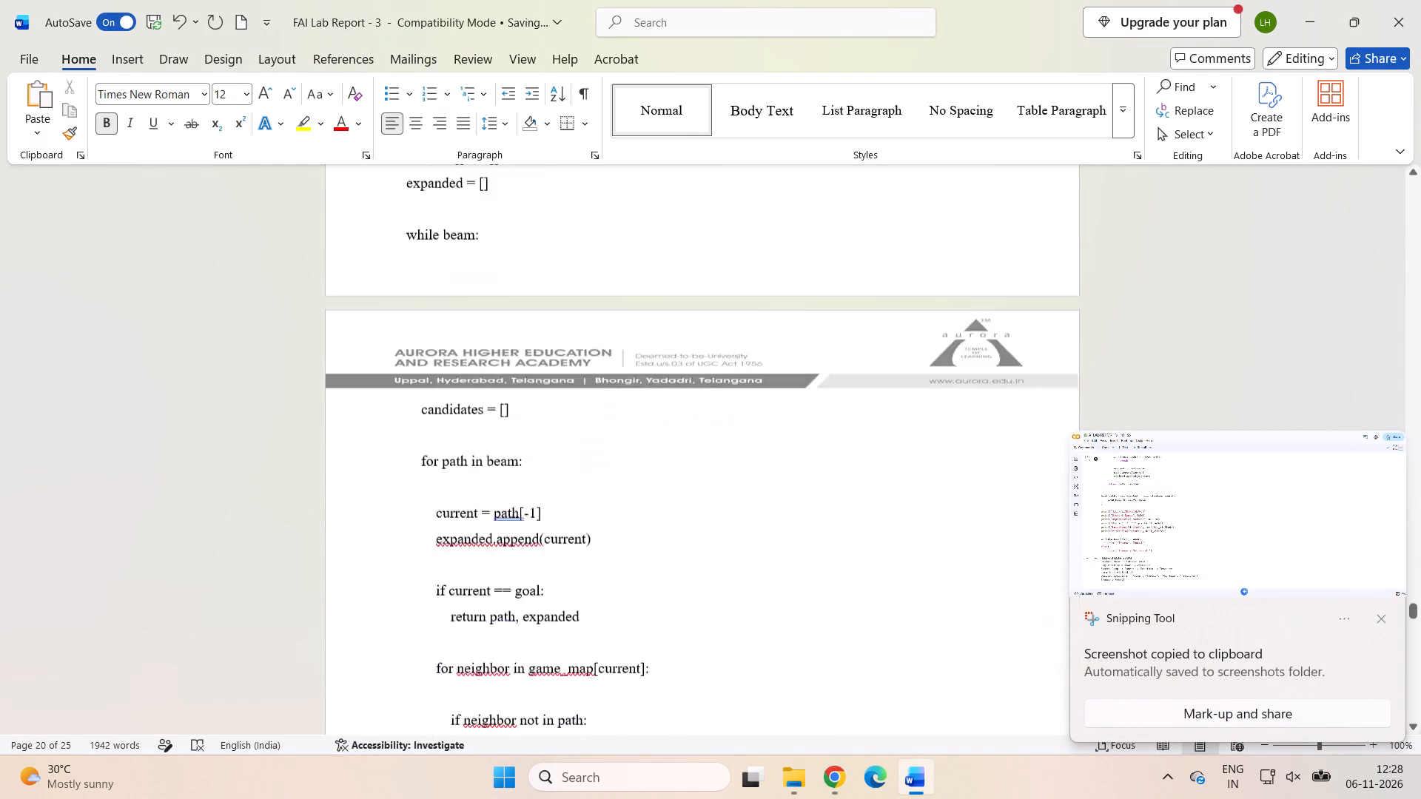
pyautogui.scroll(-5, 395, 725)
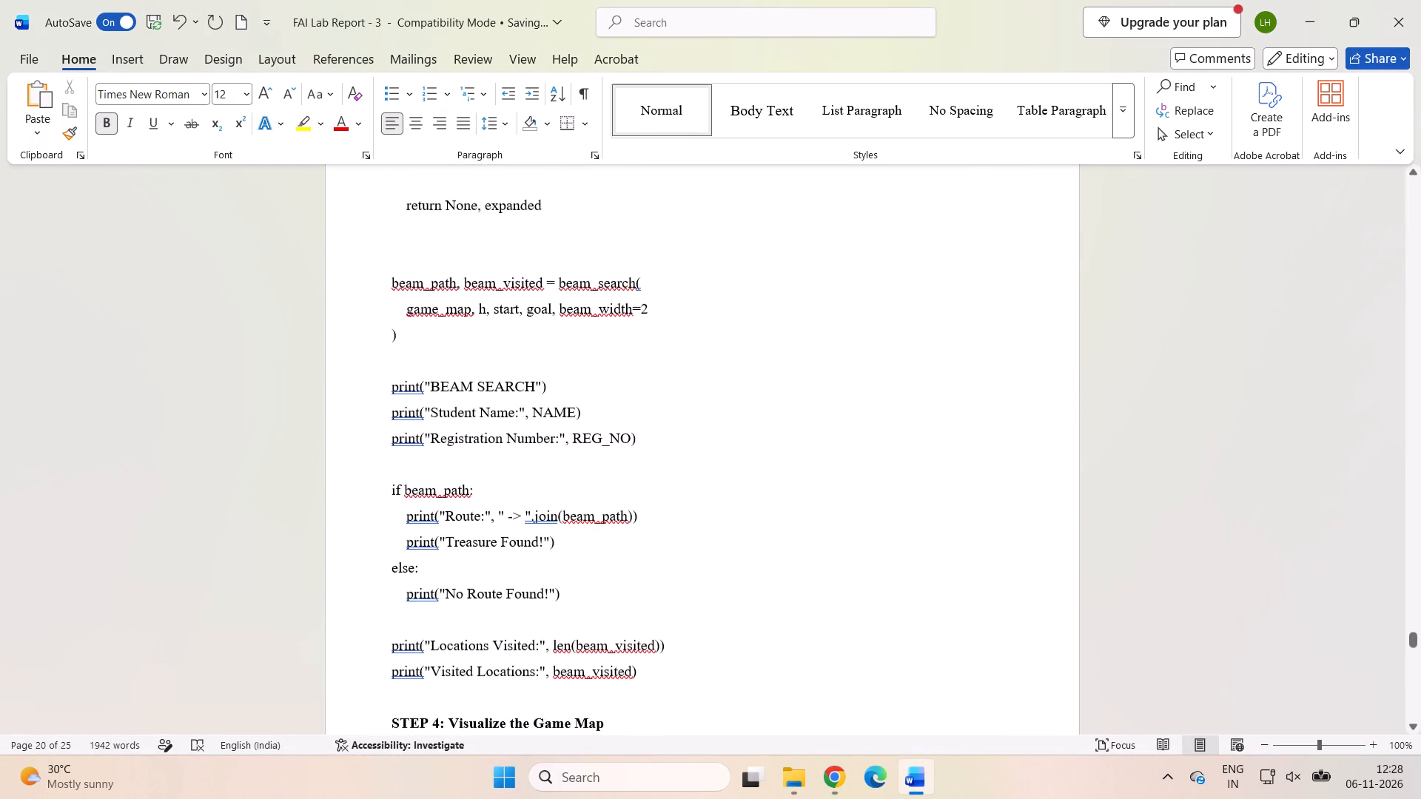
pyautogui.click(654, 698)
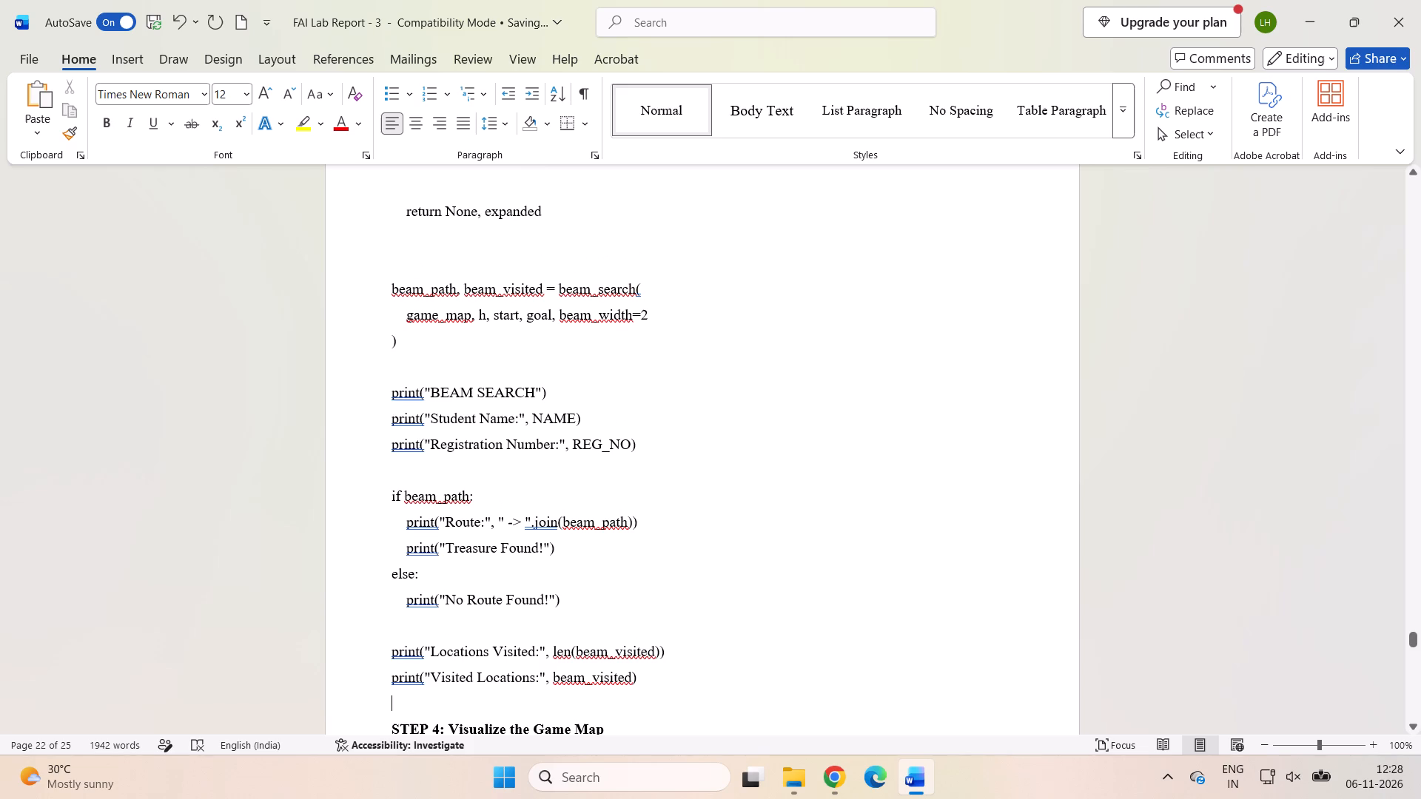
pyautogui.write('OY')
pyautogui.press('BackSpace')
pyautogui.write('UTPO')
pyautogui.press('BackSpace')
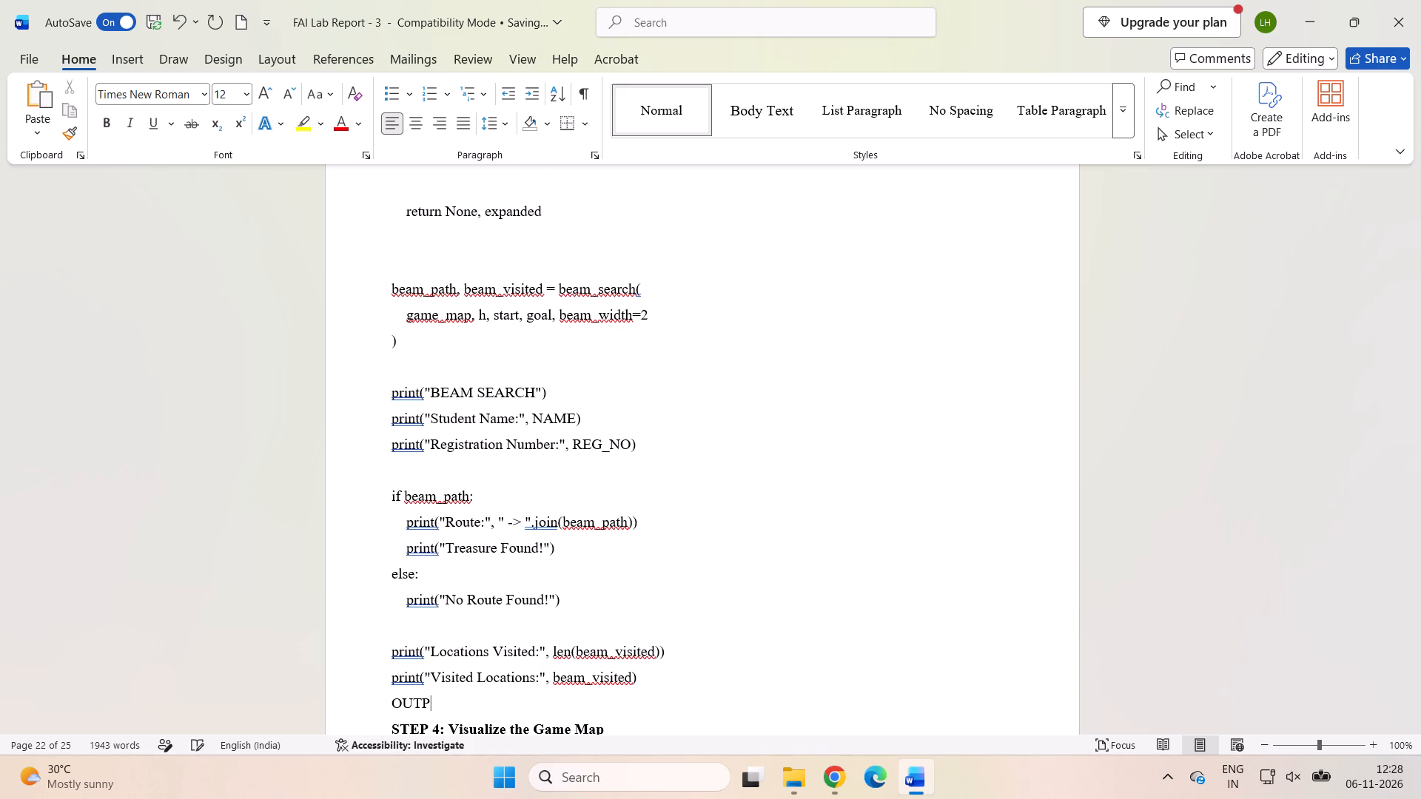
pyautogui.write('UT')
pyautogui.moveTo(475, 707); pyautogui.dragTo(389, 702)
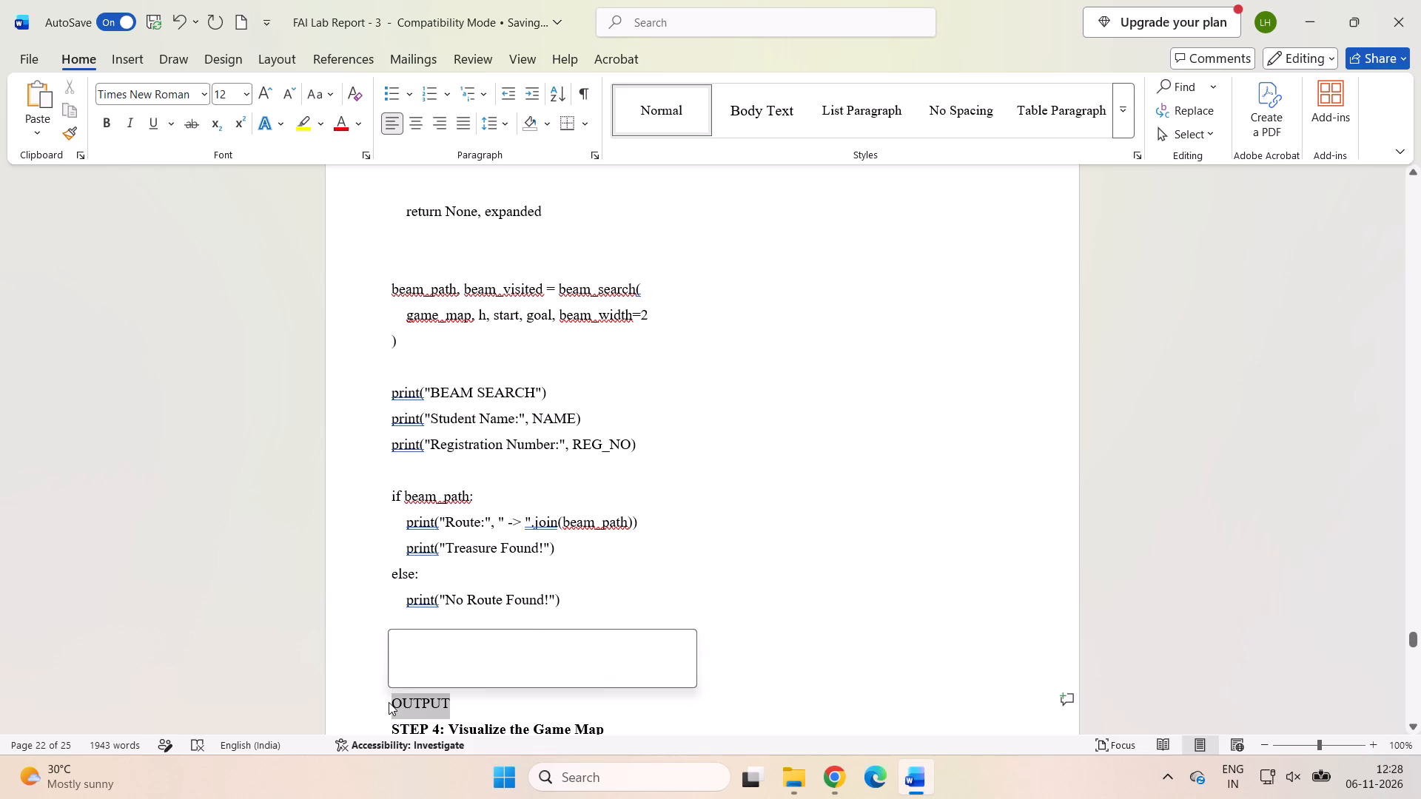
pyautogui.click(397, 676)
pyautogui.click(476, 709)
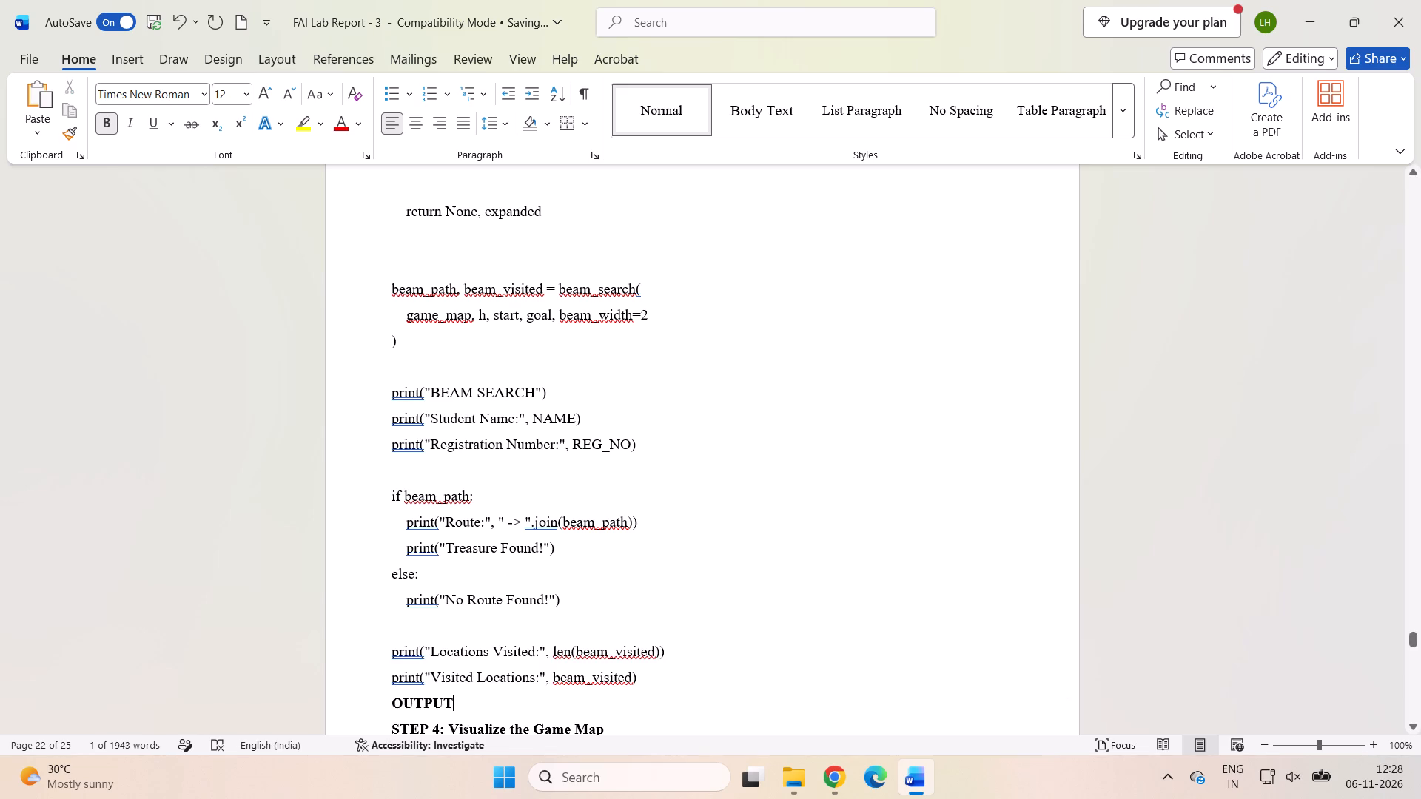
pyautogui.press('Return')
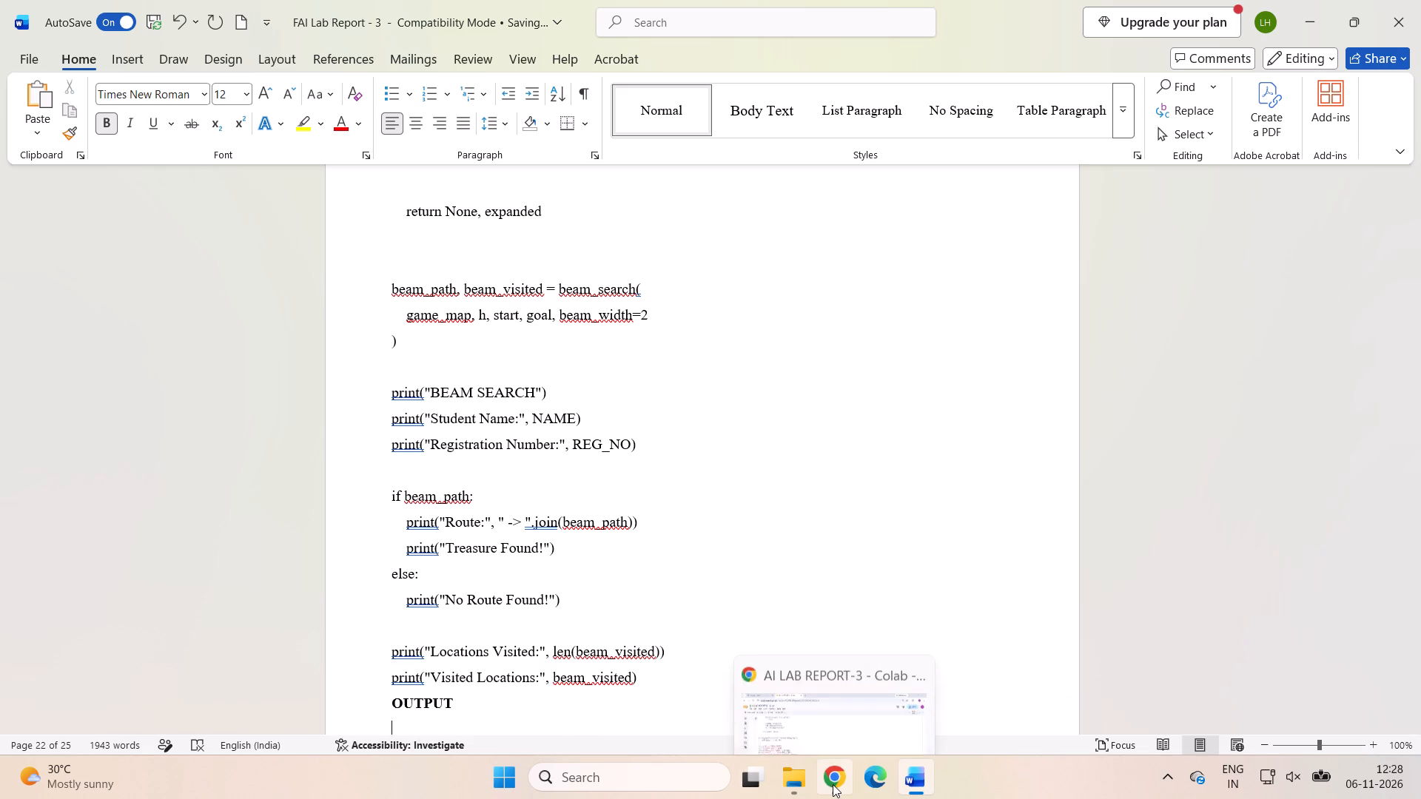
# Snip the Colab view starting at STEP 3: Implement Beam Search, including the browser address bar, and paste it under STEP 3's OUTPUT label in Word.
pyautogui.click(832, 695)
pyautogui.scroll(-6, 616, 579)
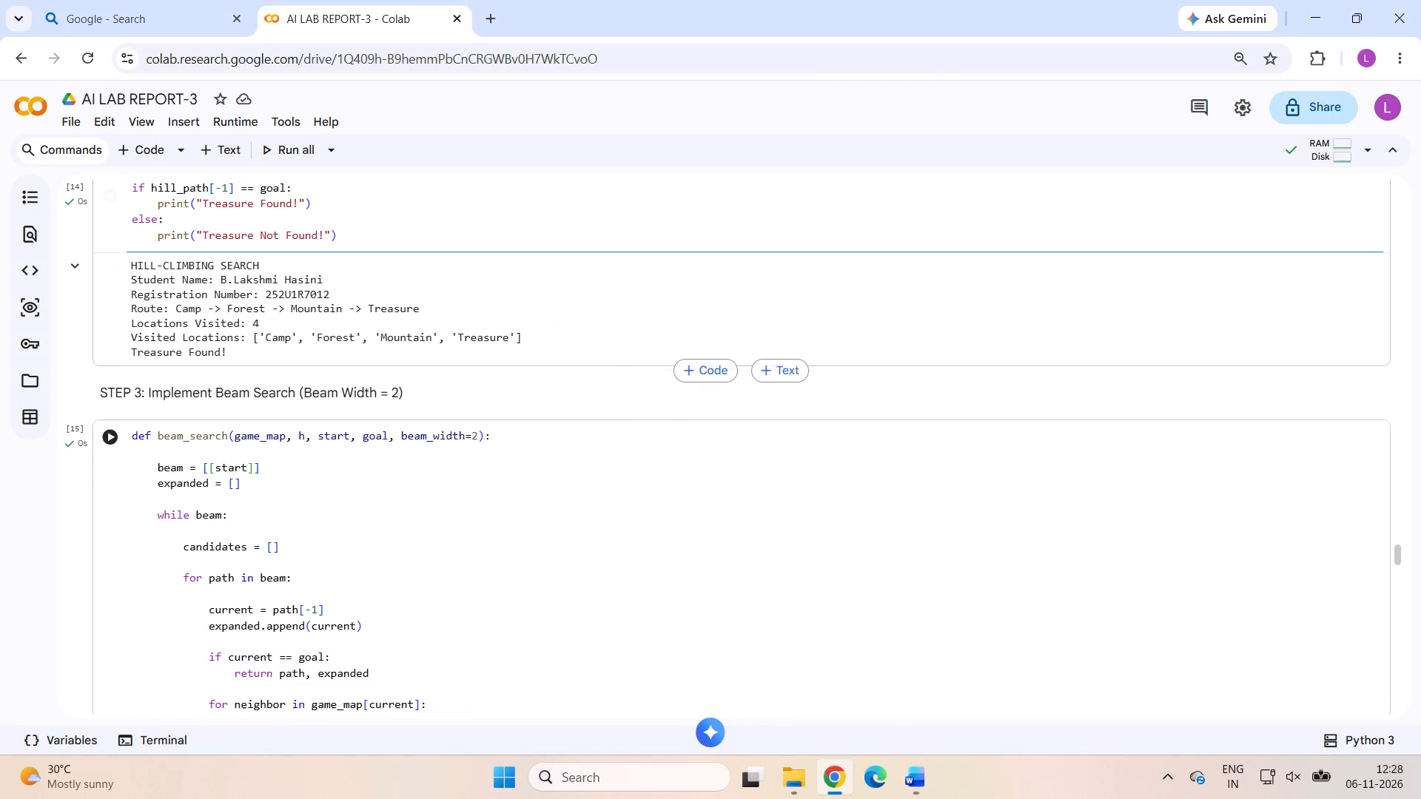
pyautogui.scroll(-2, 616, 579)
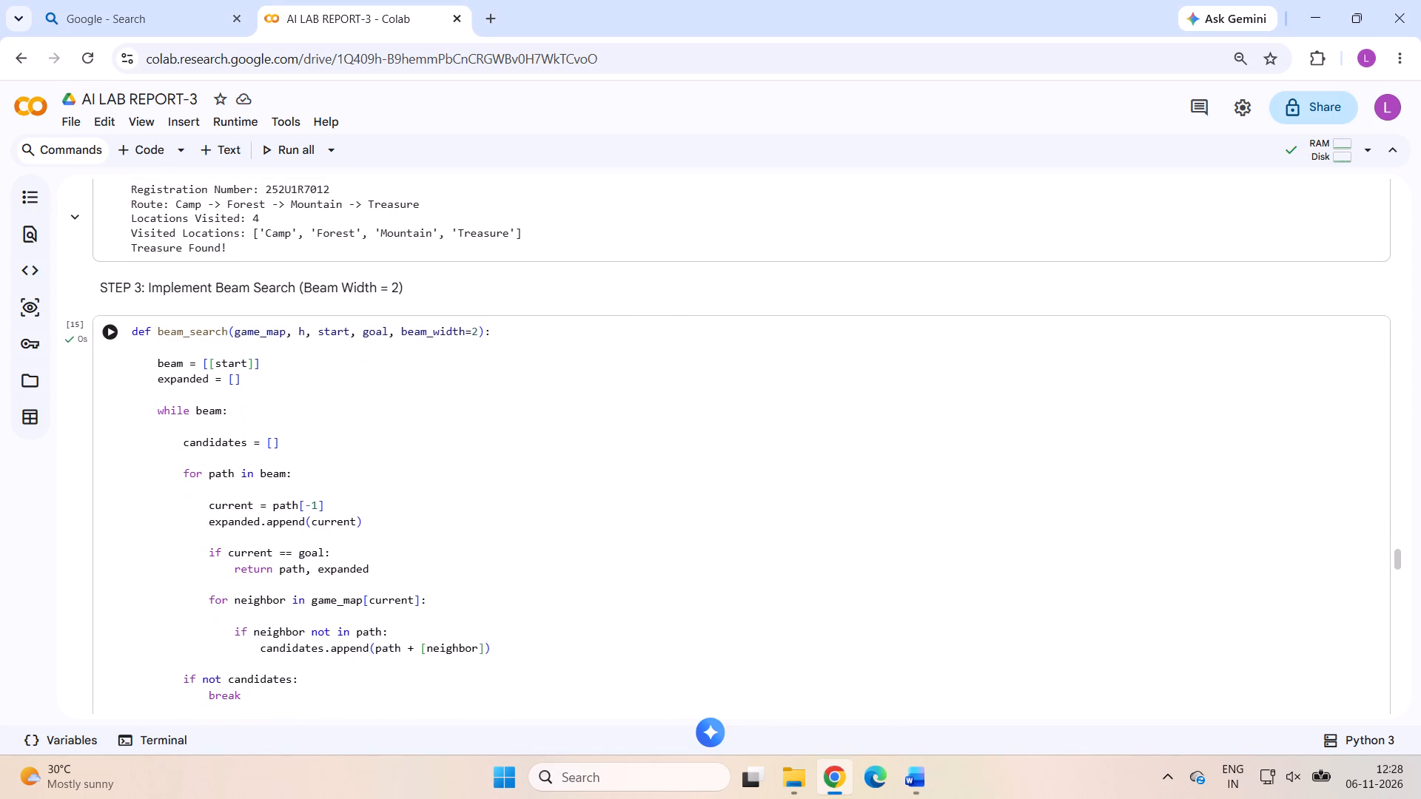
pyautogui.scroll(-3, 616, 579)
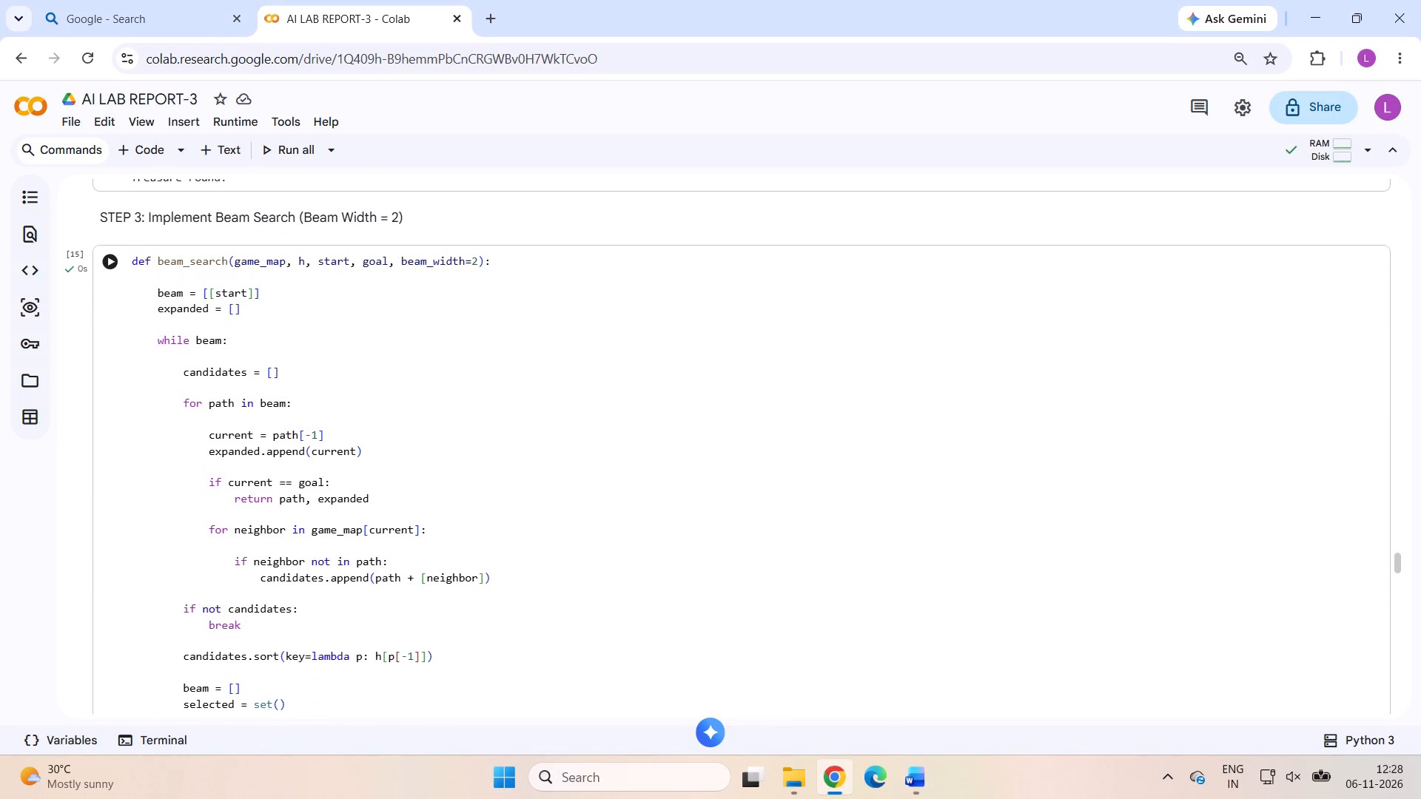
pyautogui.press('shift+super+s')
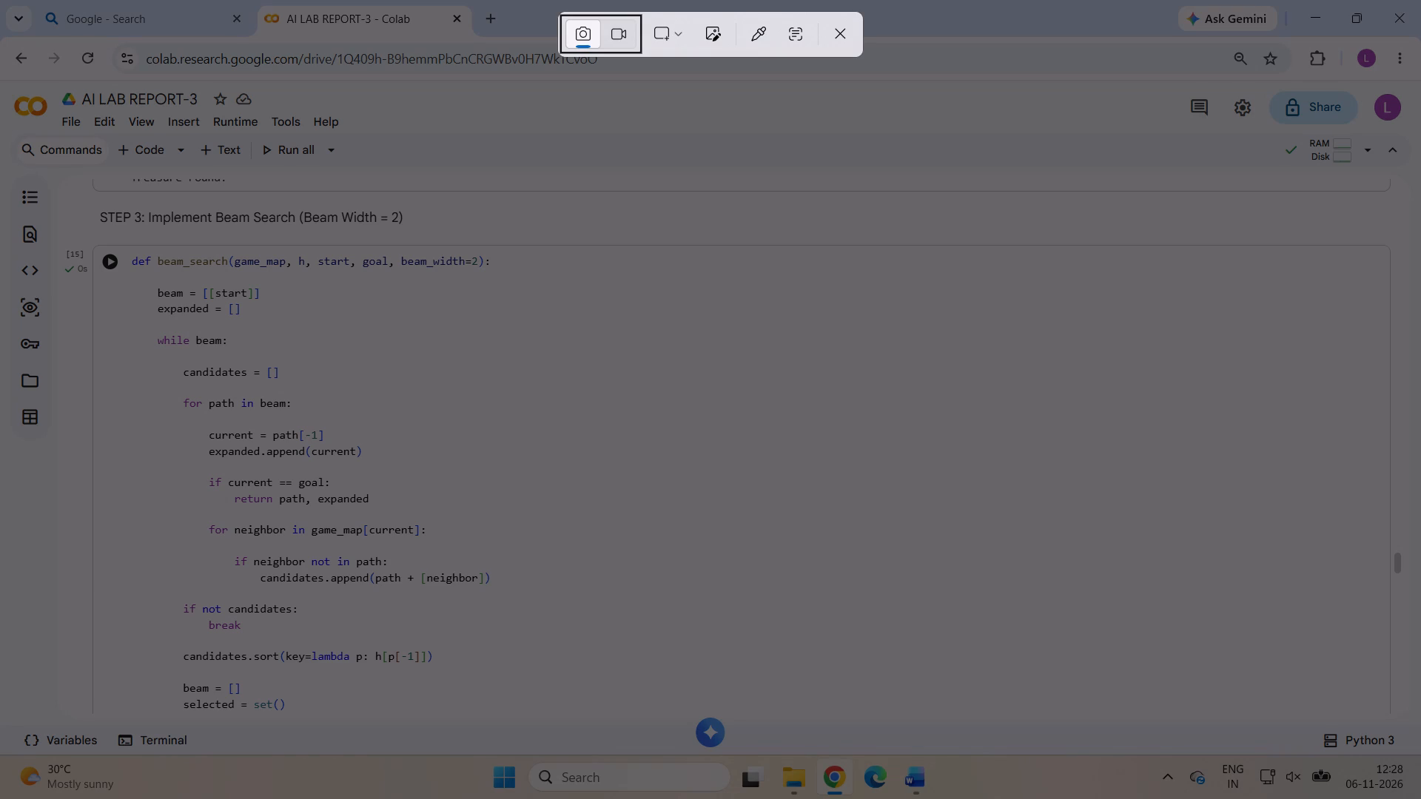
pyautogui.click(0, 43)
pyautogui.moveTo(6, 39); pyautogui.dragTo(1420, 790)
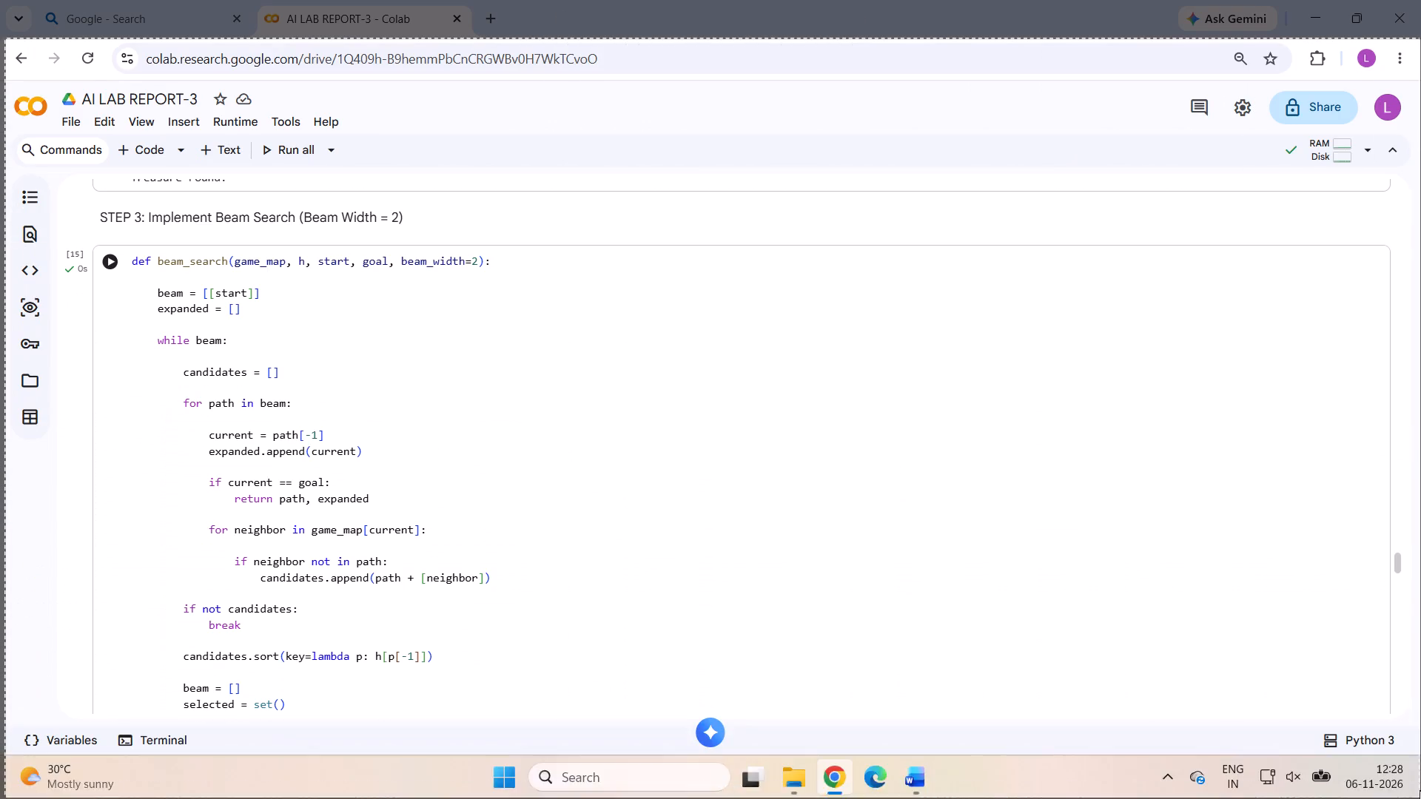
pyautogui.moveTo(1420, 790); pyautogui.dragTo(1419, 746)
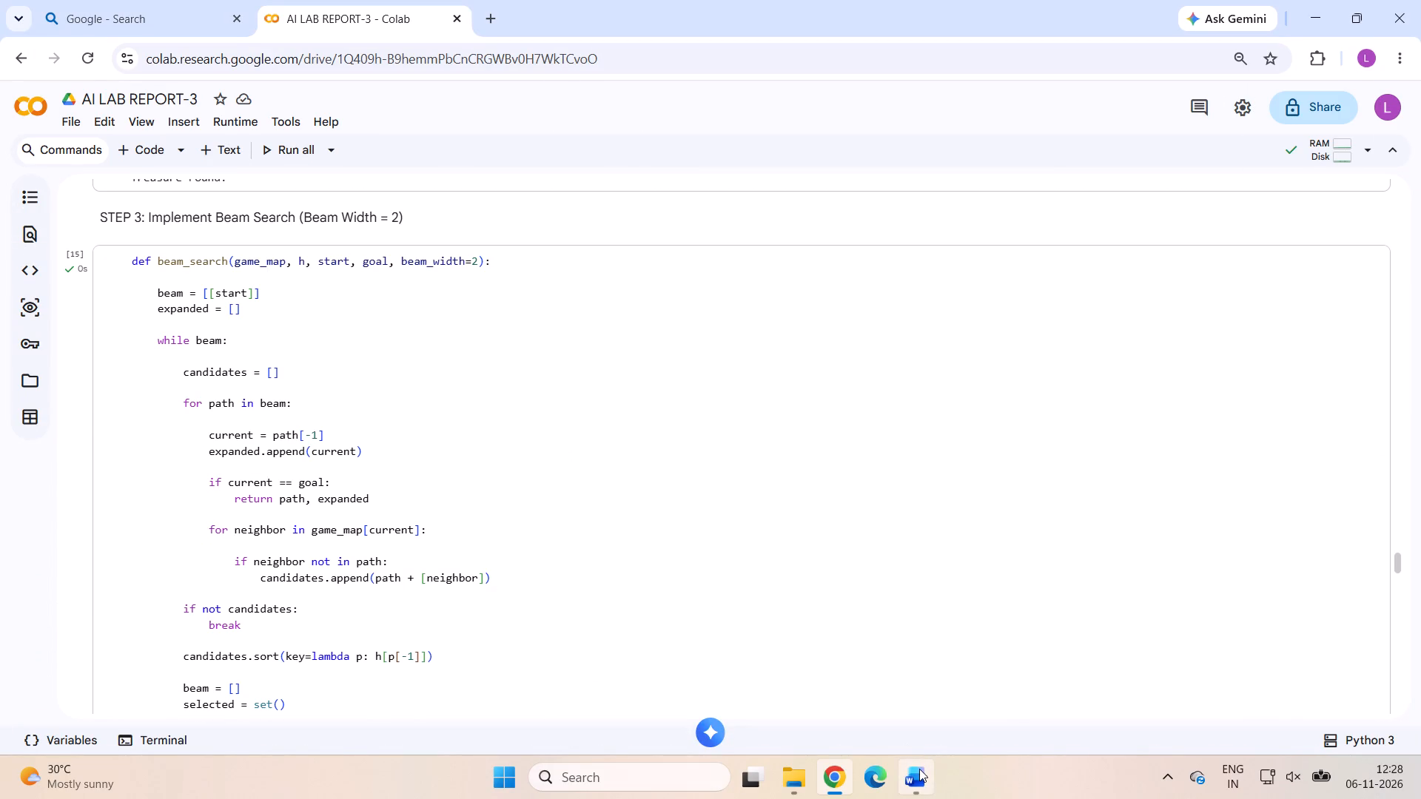
pyautogui.click(914, 706)
pyautogui.click(409, 726)
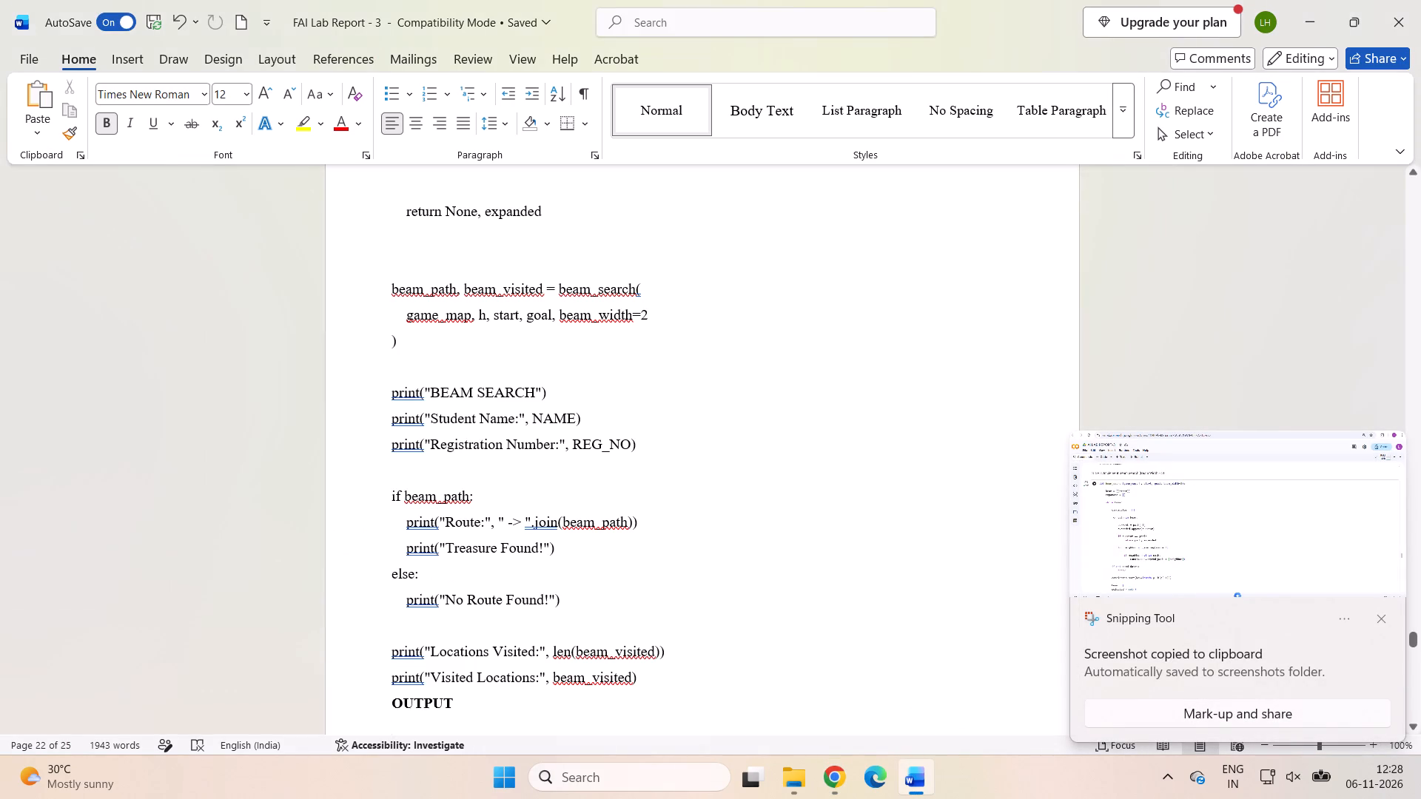
pyautogui.hotkey('ctrl', 'v')
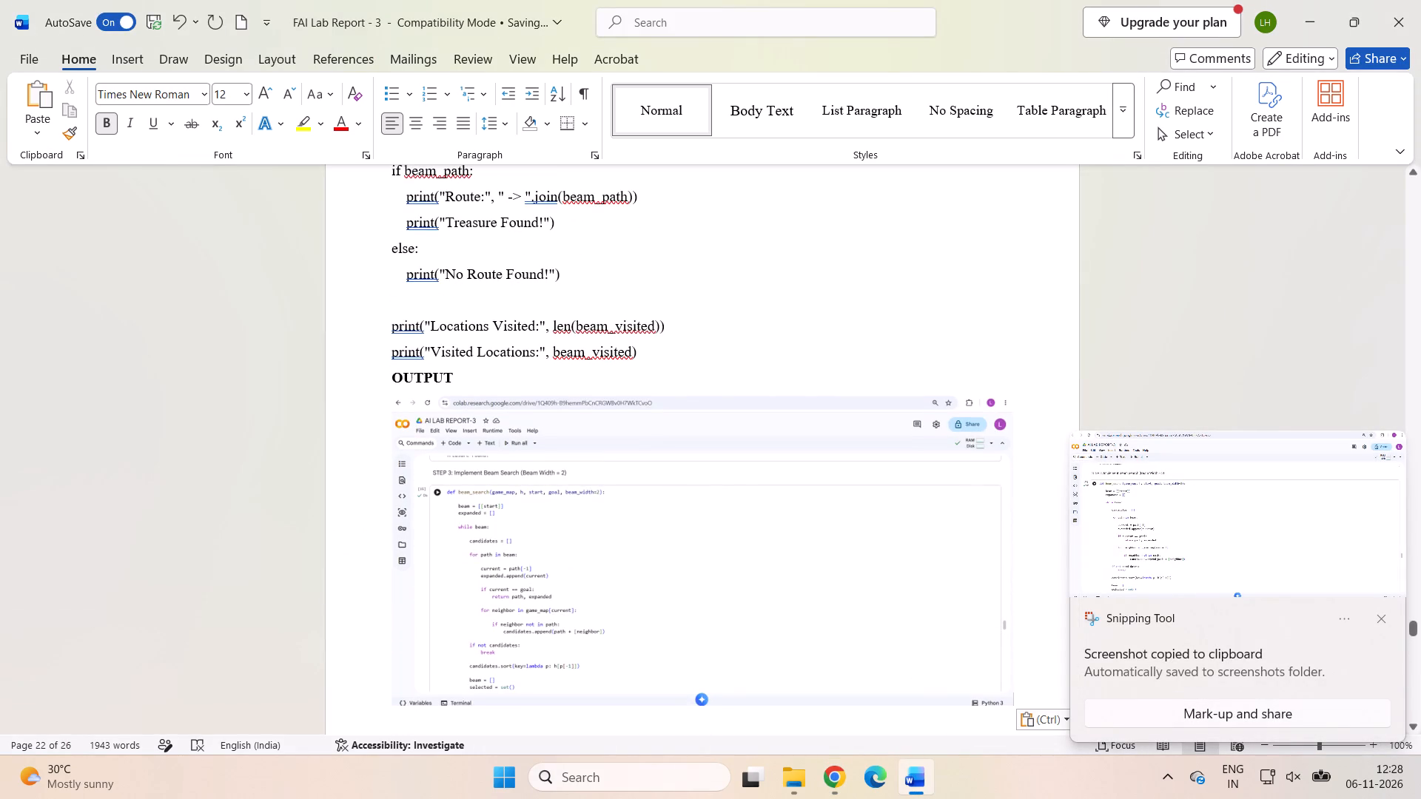
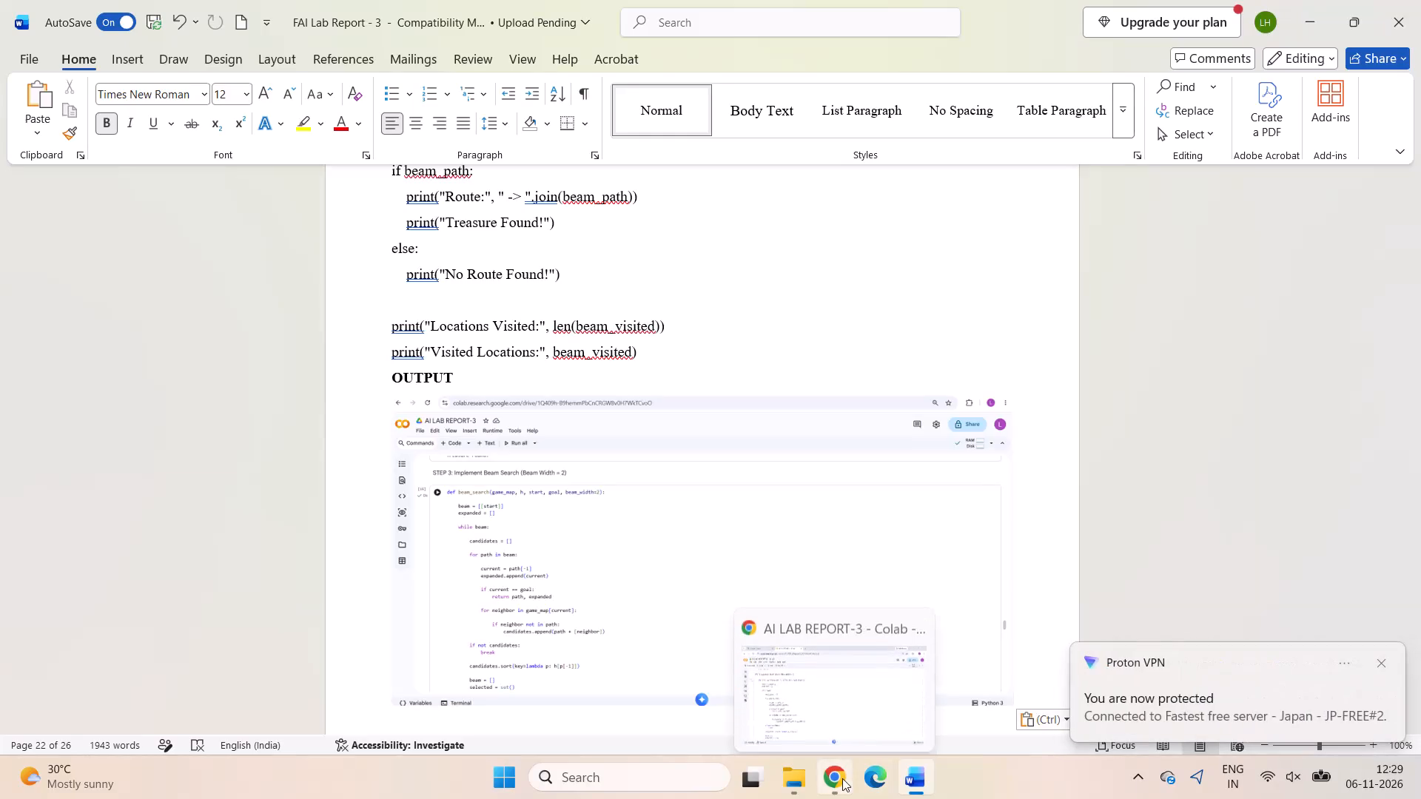
# Snip the Colab view of STEP 3's code from candidates.sort to the No Route Found line, paste it under STEP 3's first screenshot in Word, and add a line below.
pyautogui.click(819, 677)
pyautogui.scroll(-5, 571, 555)
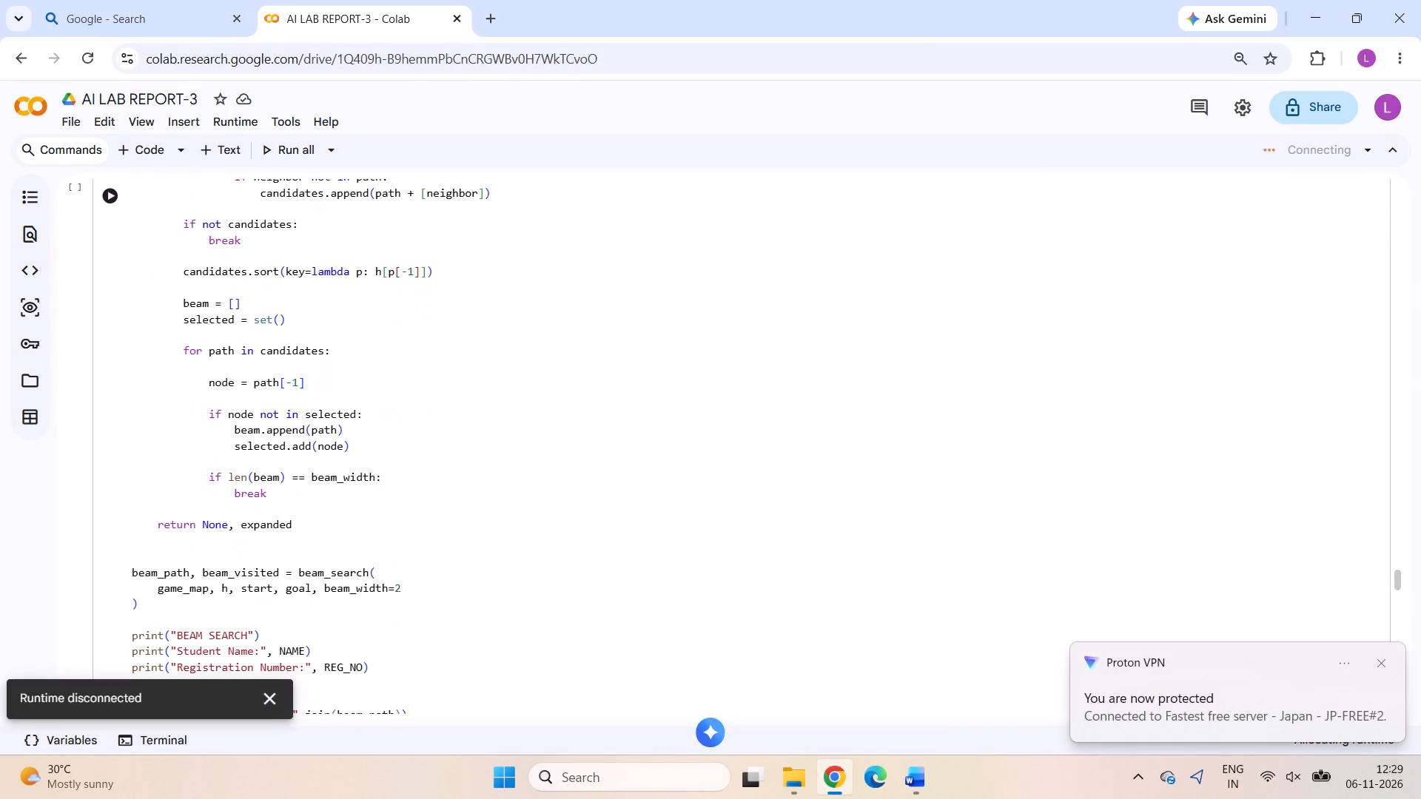
pyautogui.scroll(-2, 571, 555)
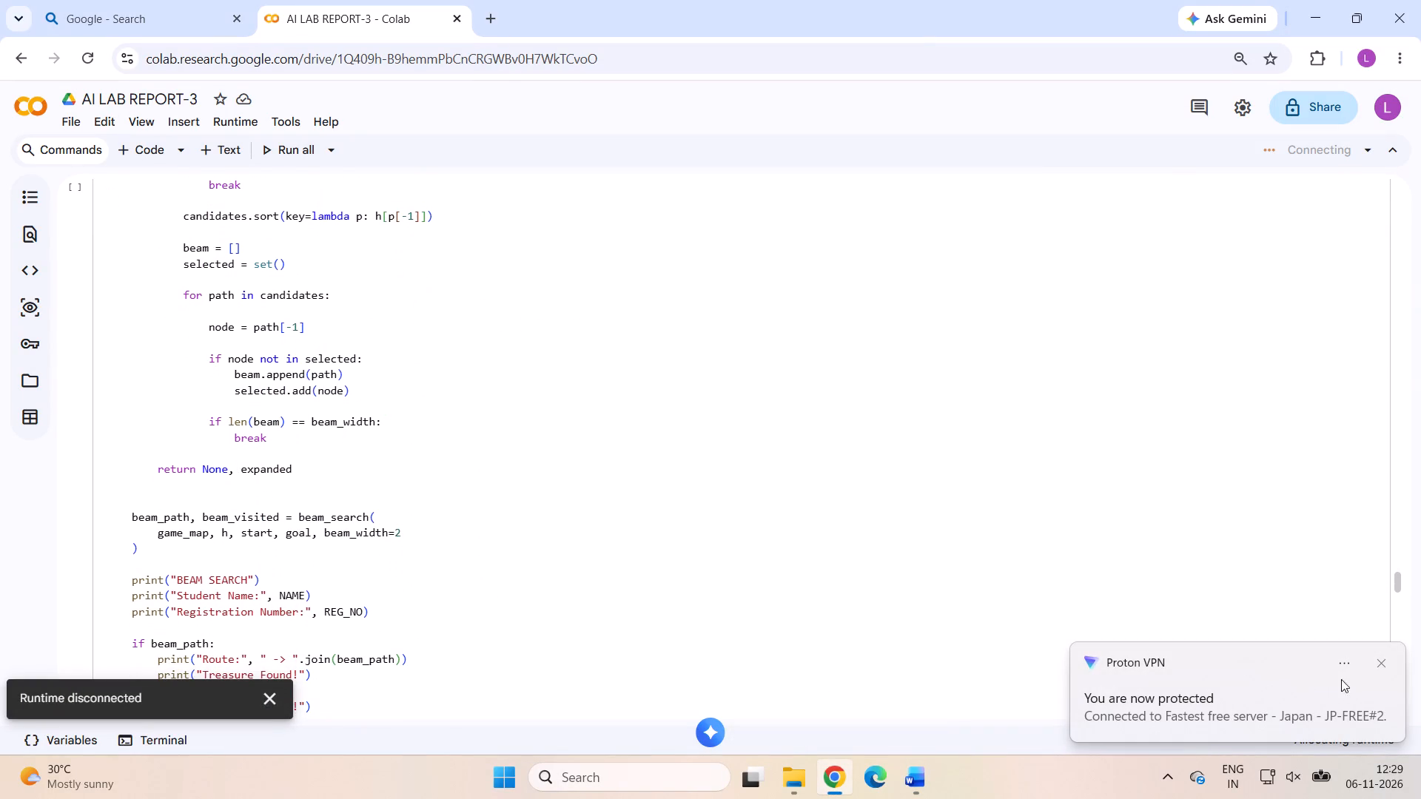
pyautogui.click(1384, 662)
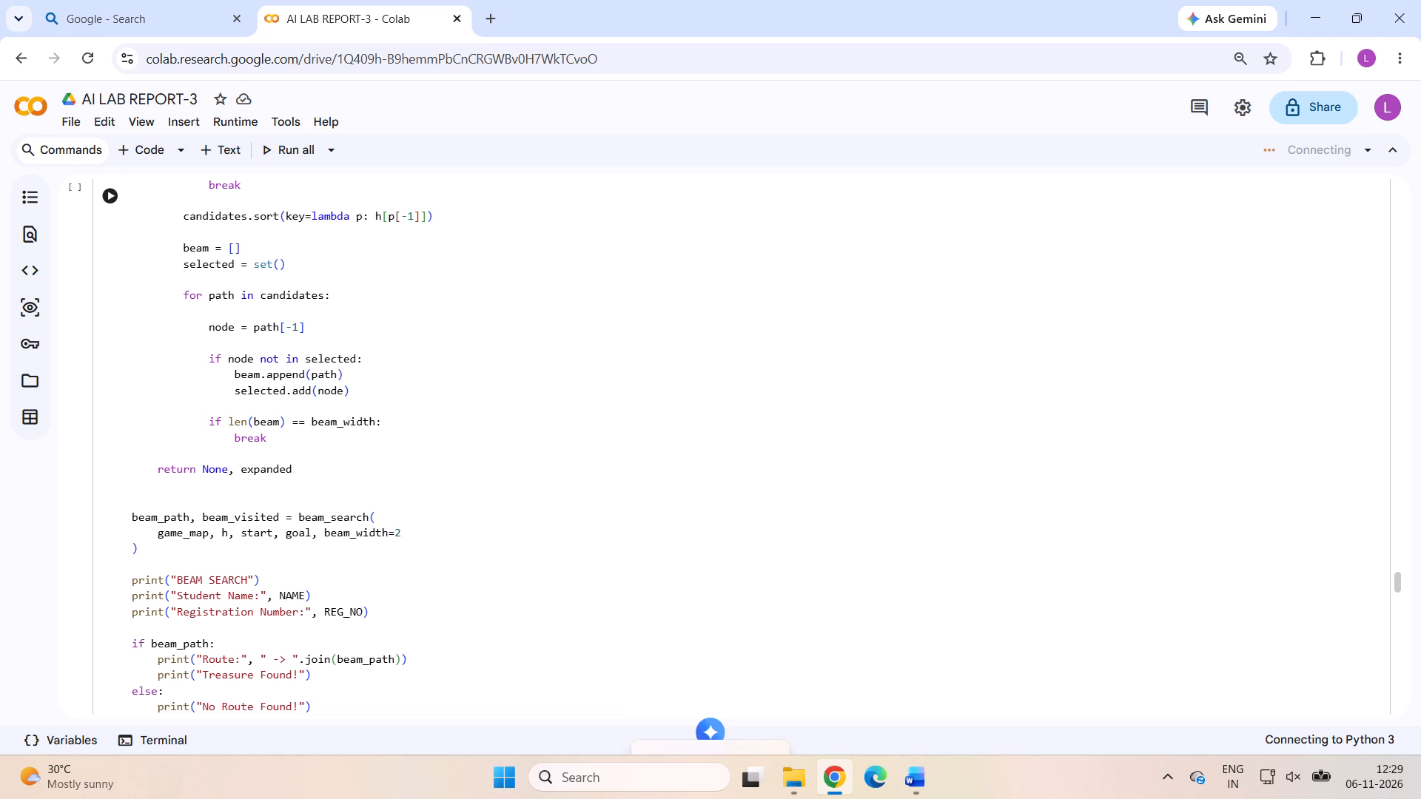
pyautogui.press('shift+super+s')
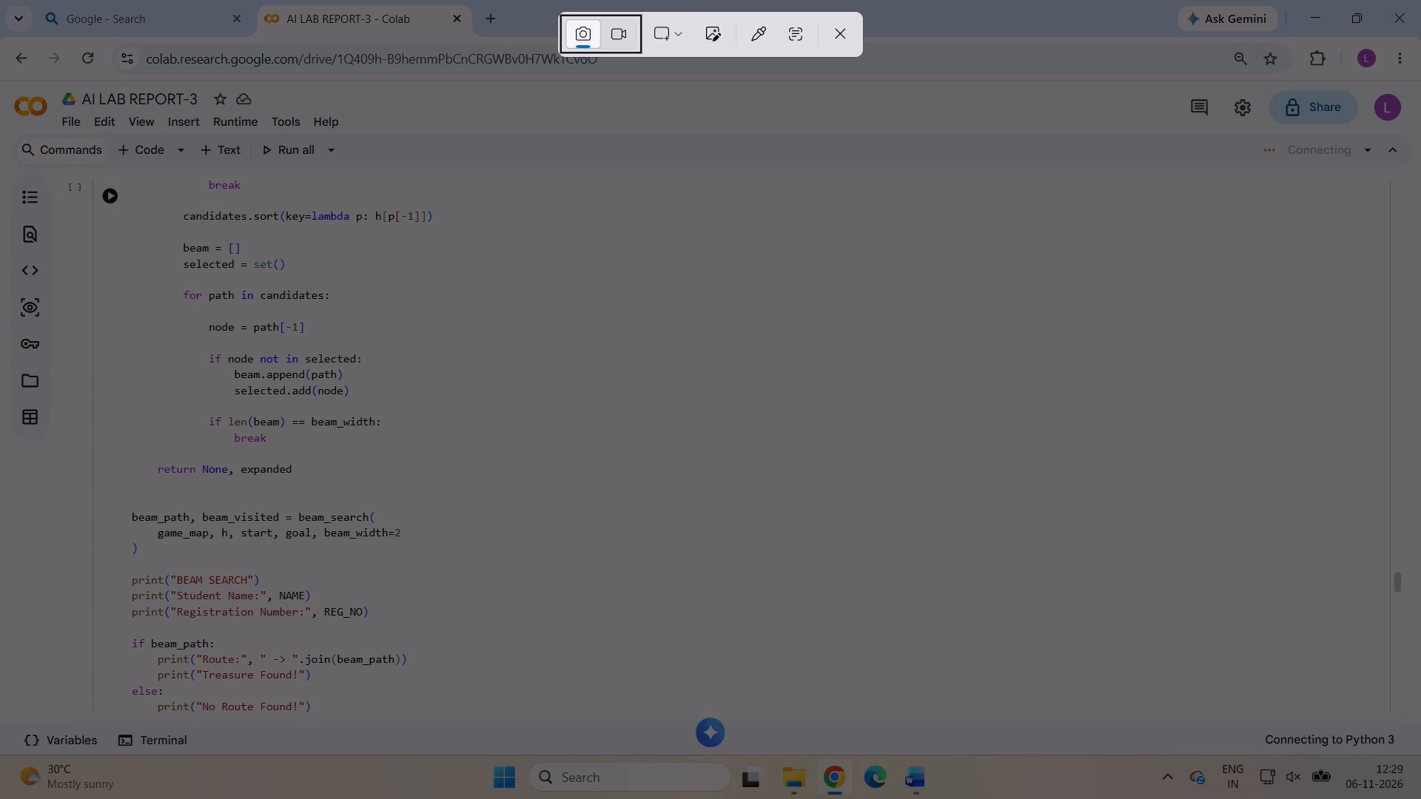
pyautogui.moveTo(0, 80); pyautogui.dragTo(1306, 290)
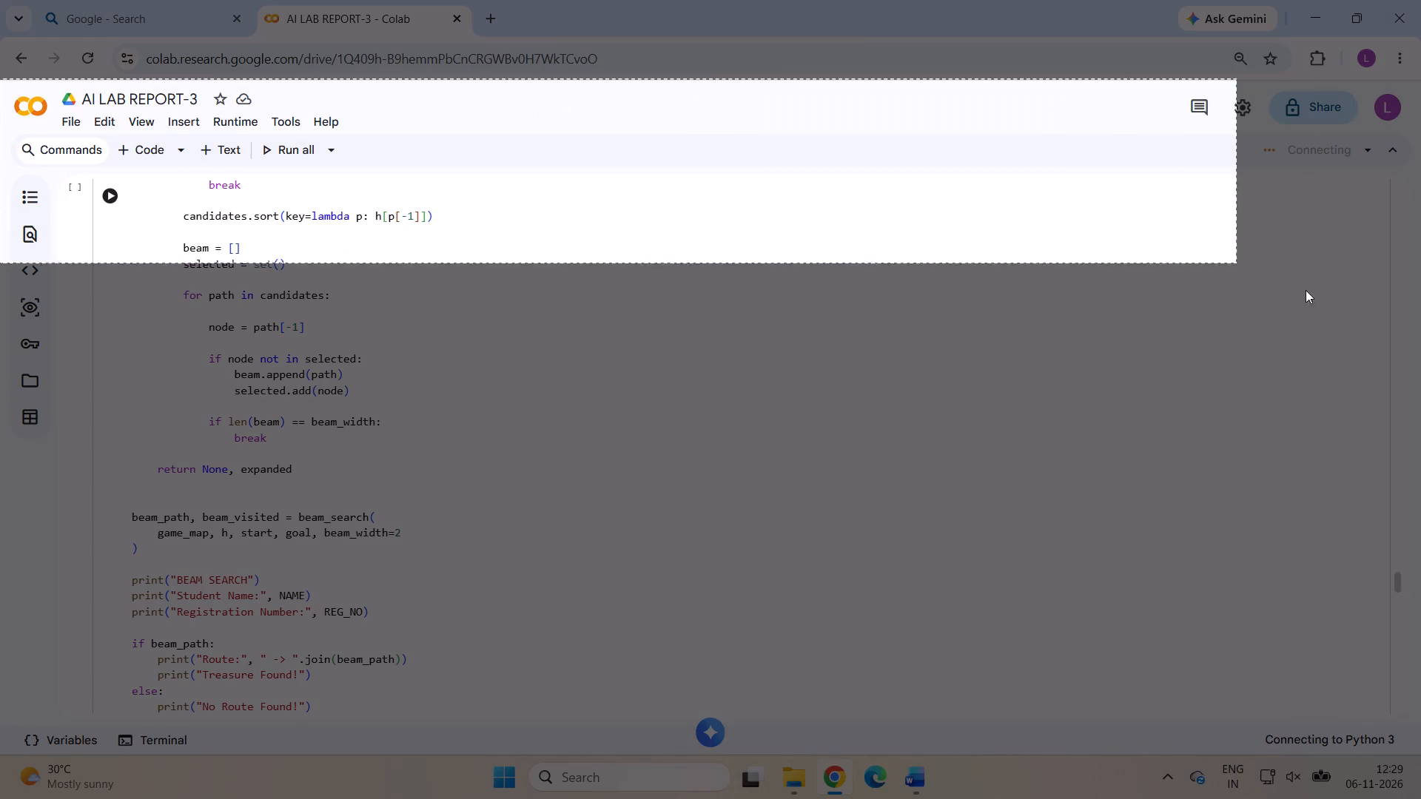
pyautogui.moveTo(1306, 290); pyautogui.dragTo(1420, 754)
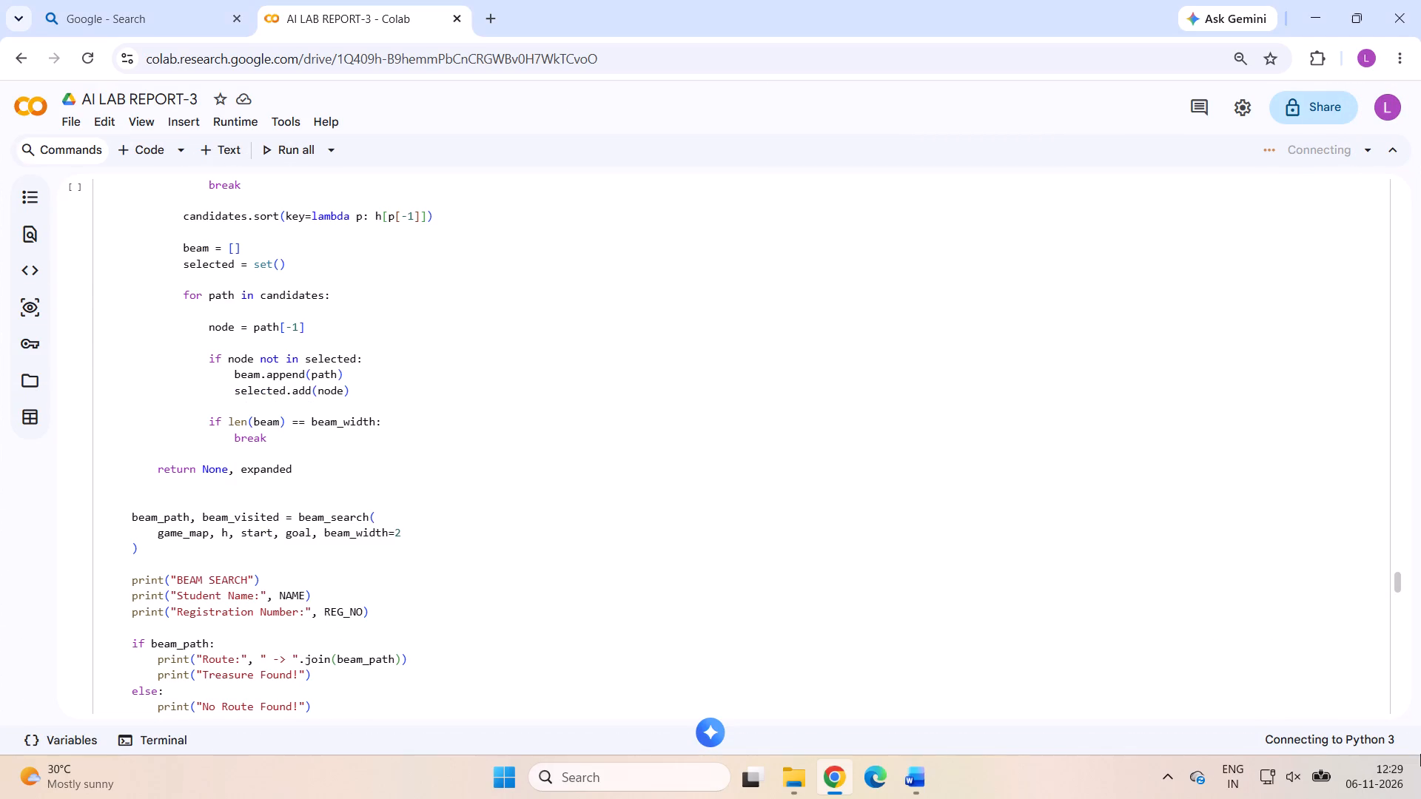
pyautogui.click(907, 707)
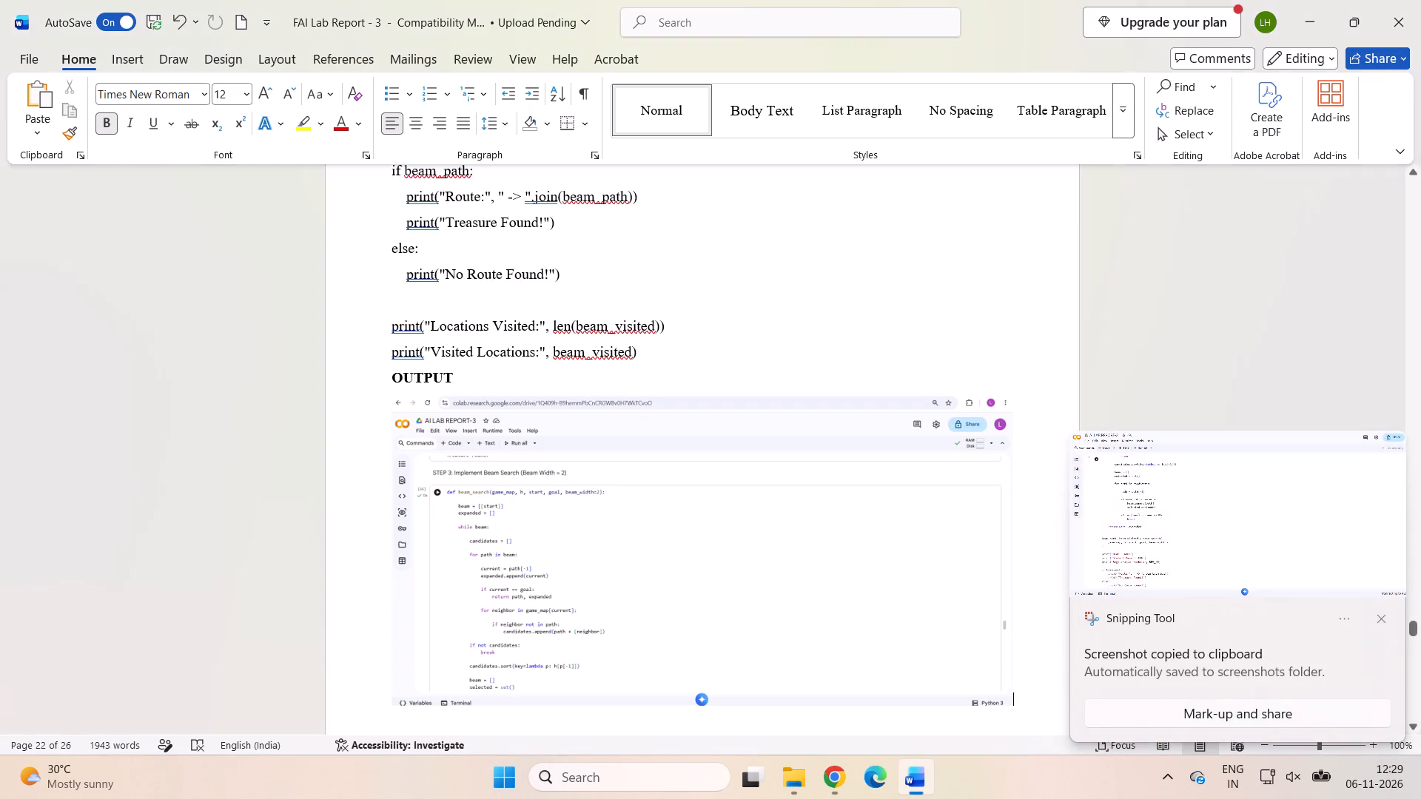
pyautogui.click(411, 719)
pyautogui.click(1028, 712)
pyautogui.press('Return')
pyautogui.hotkey('ctrl', 'v')
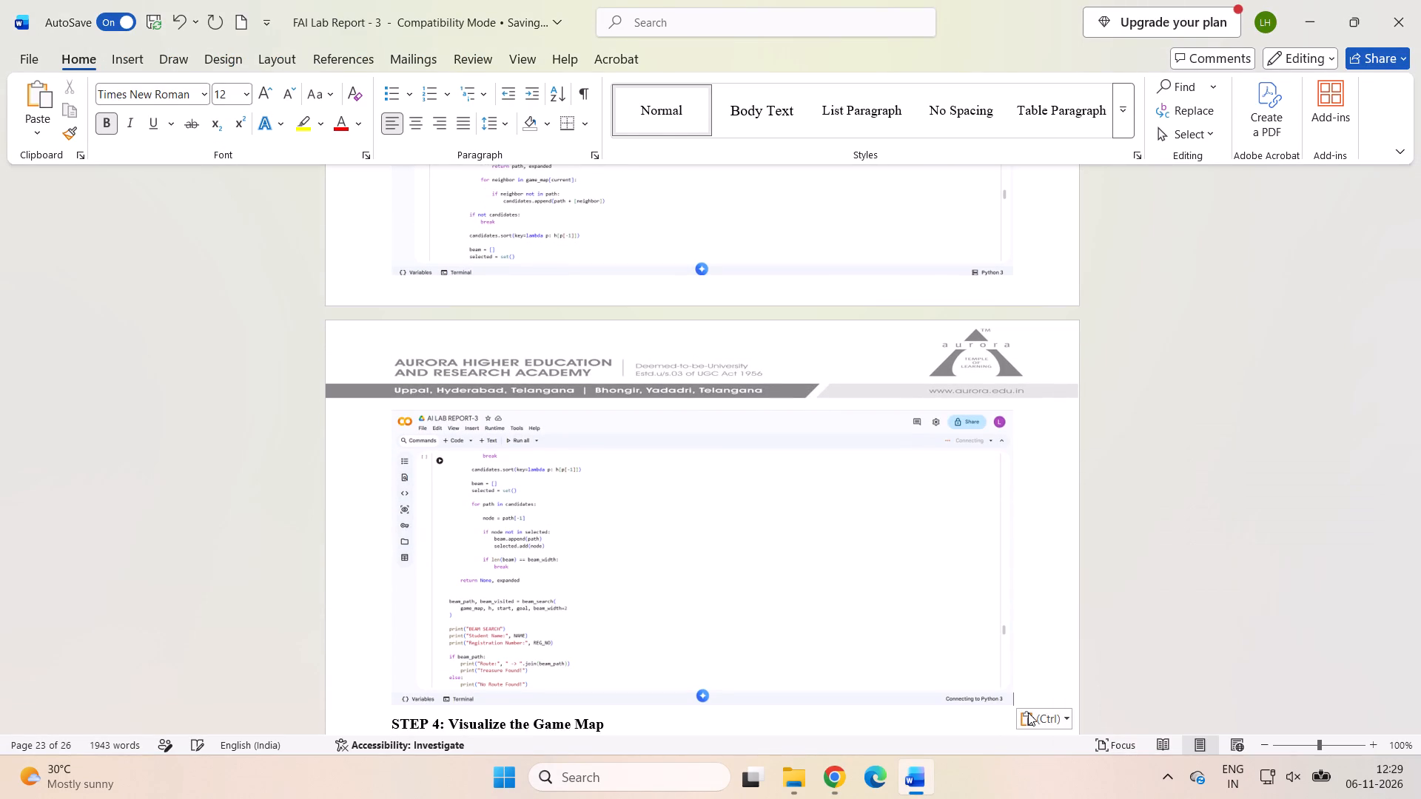
pyautogui.press('Return')
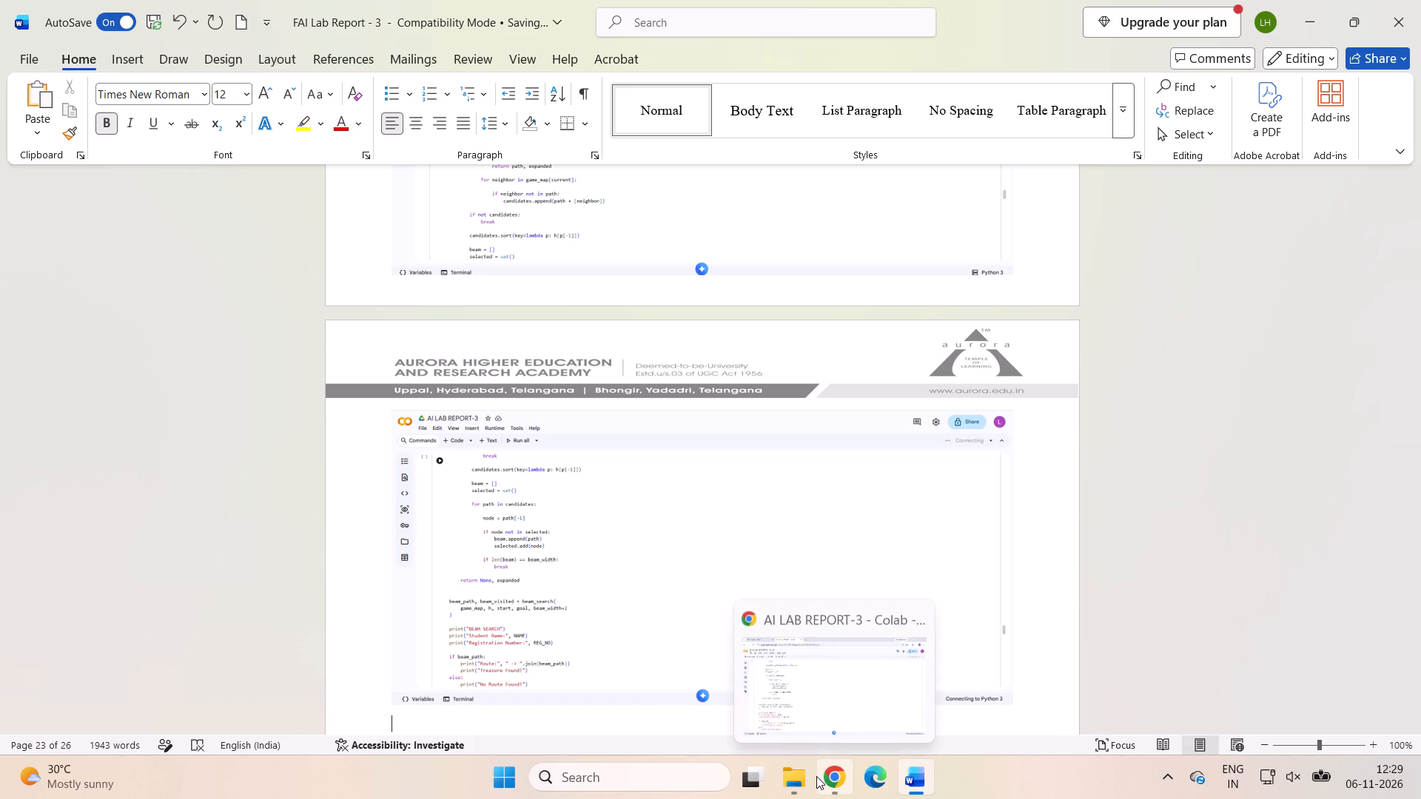
# Snip the Colab view of STEP 3's last code lines with the BEAM SEARCH output and paste it in Word under STEP 3's second screenshot.
pyautogui.click(819, 675)
pyautogui.scroll(-5, 564, 436)
pyautogui.scroll(1, 564, 436)
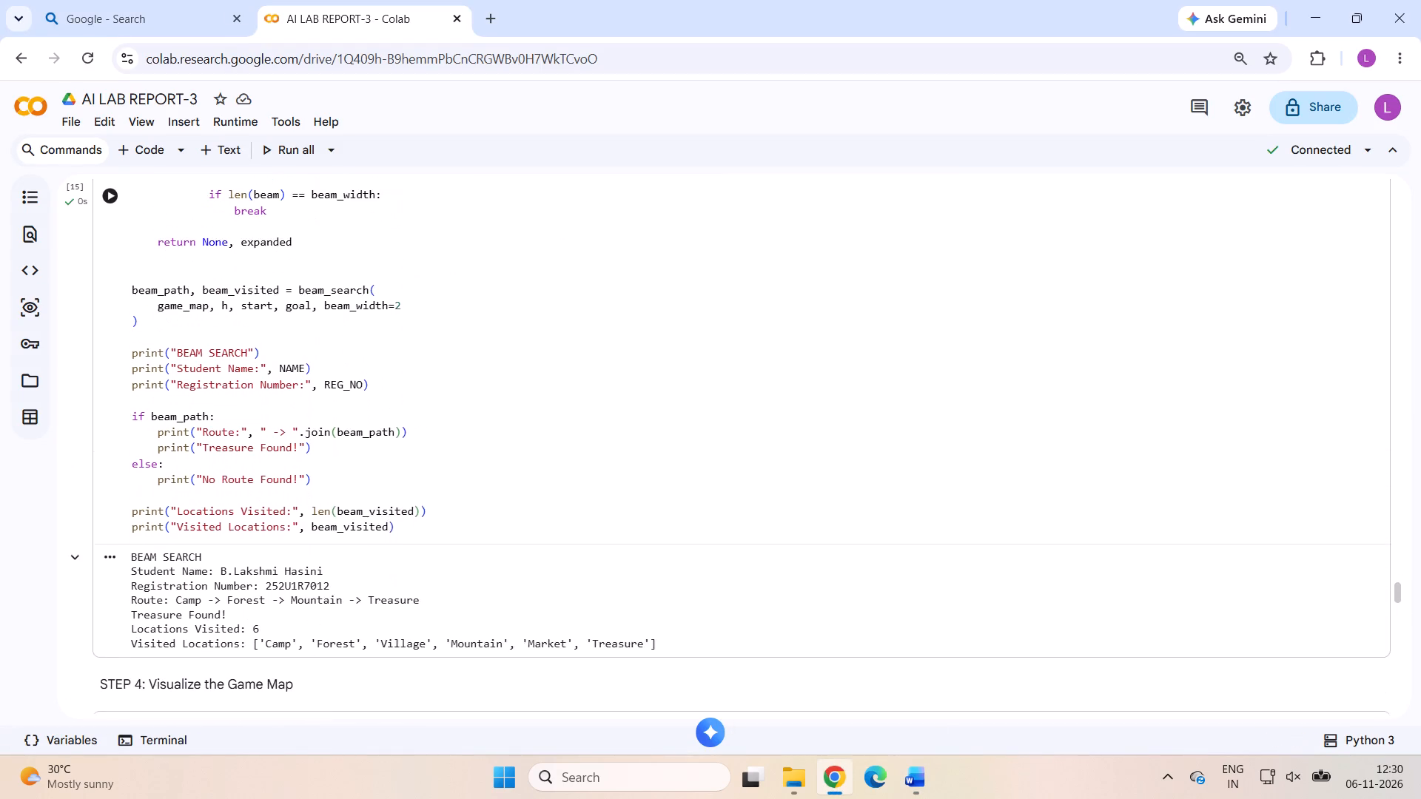
pyautogui.scroll(1, 564, 436)
pyautogui.press('shift+super+s')
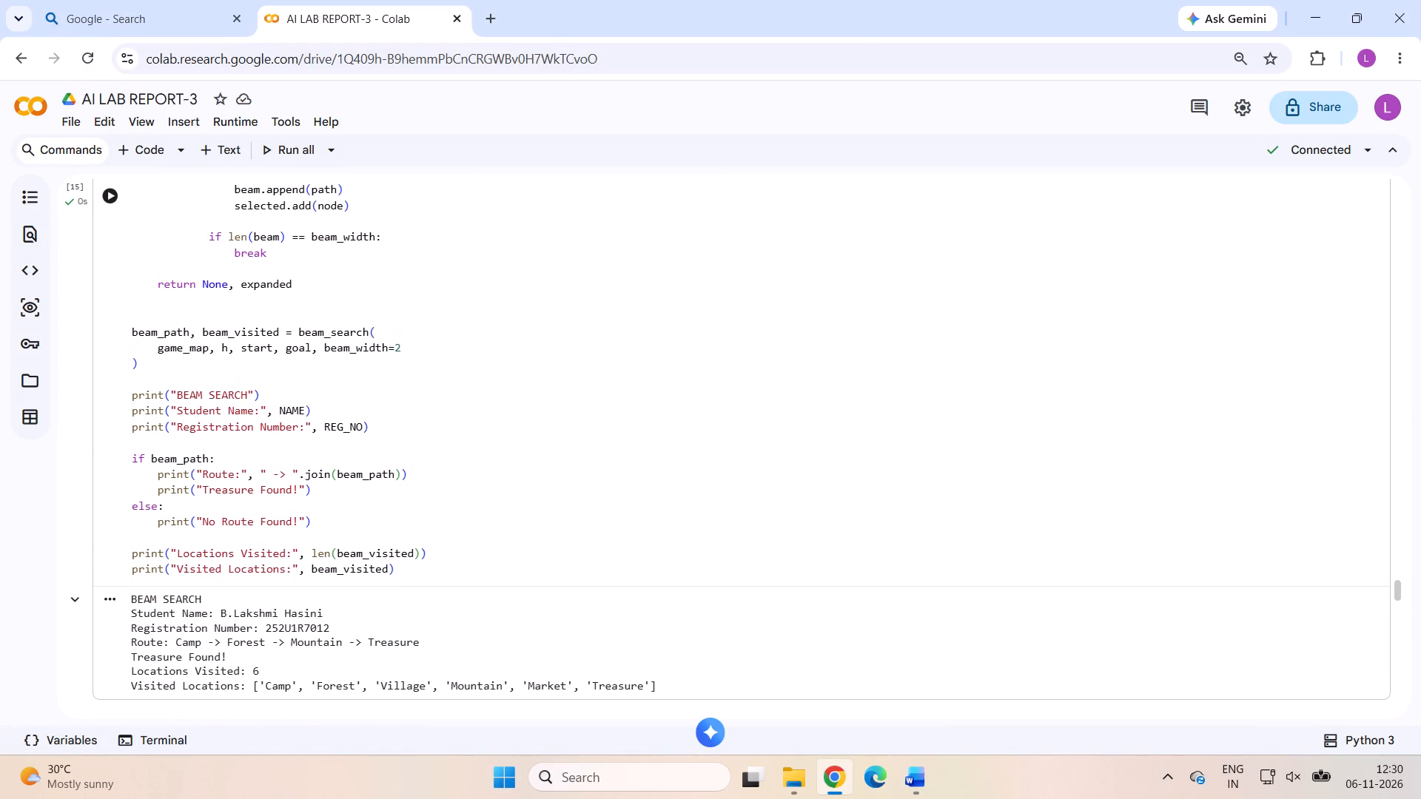
pyautogui.click(15, 79)
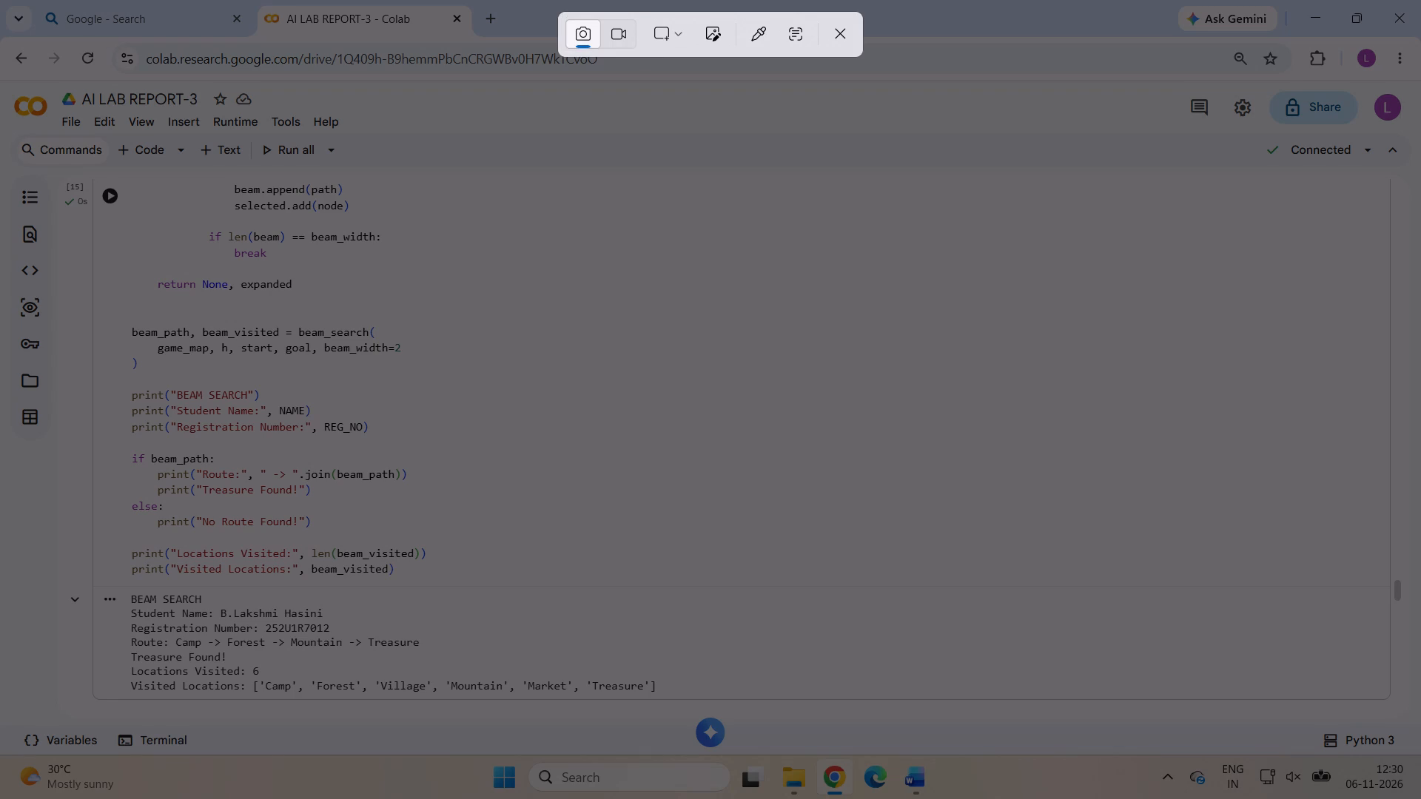
pyautogui.moveTo(10, 80); pyautogui.dragTo(1420, 747)
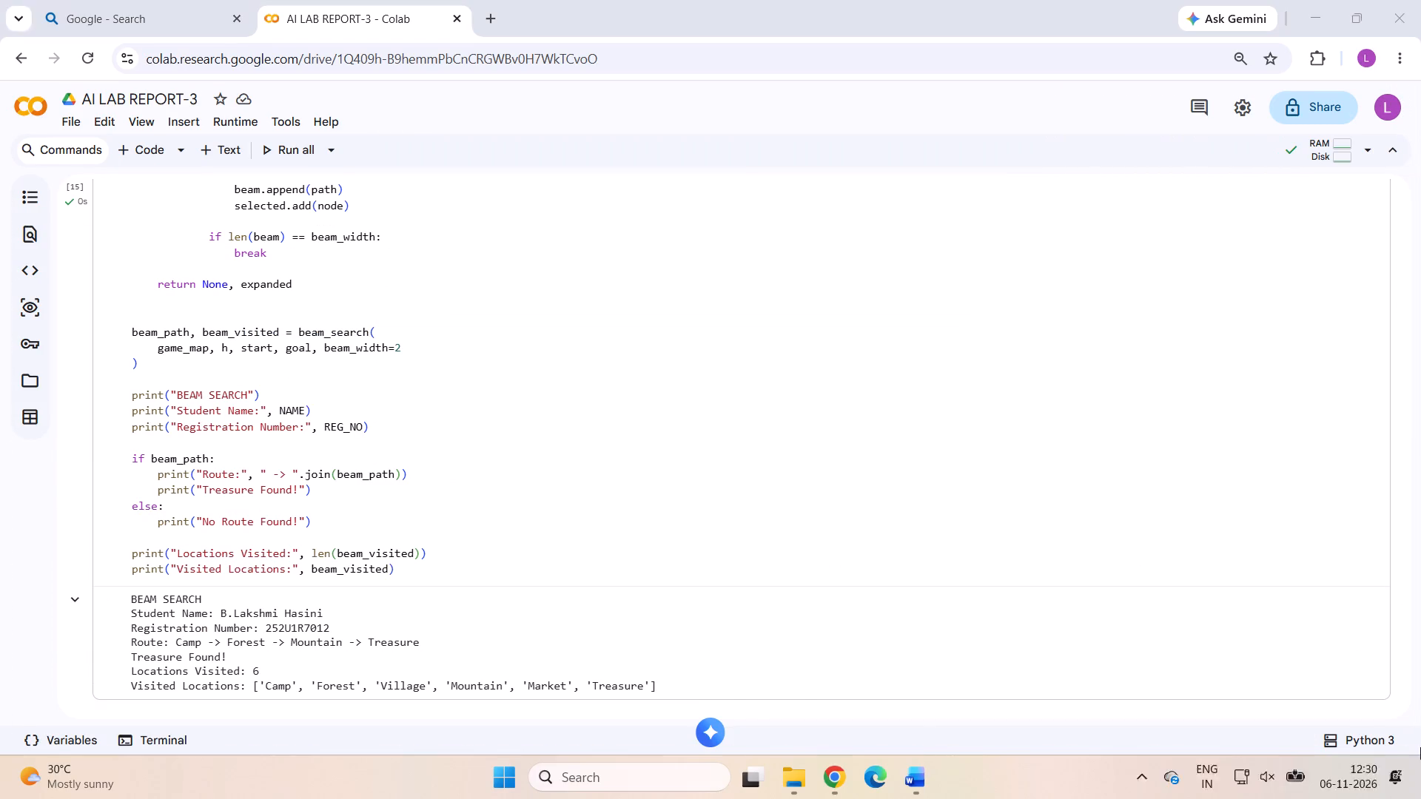
pyautogui.click(906, 712)
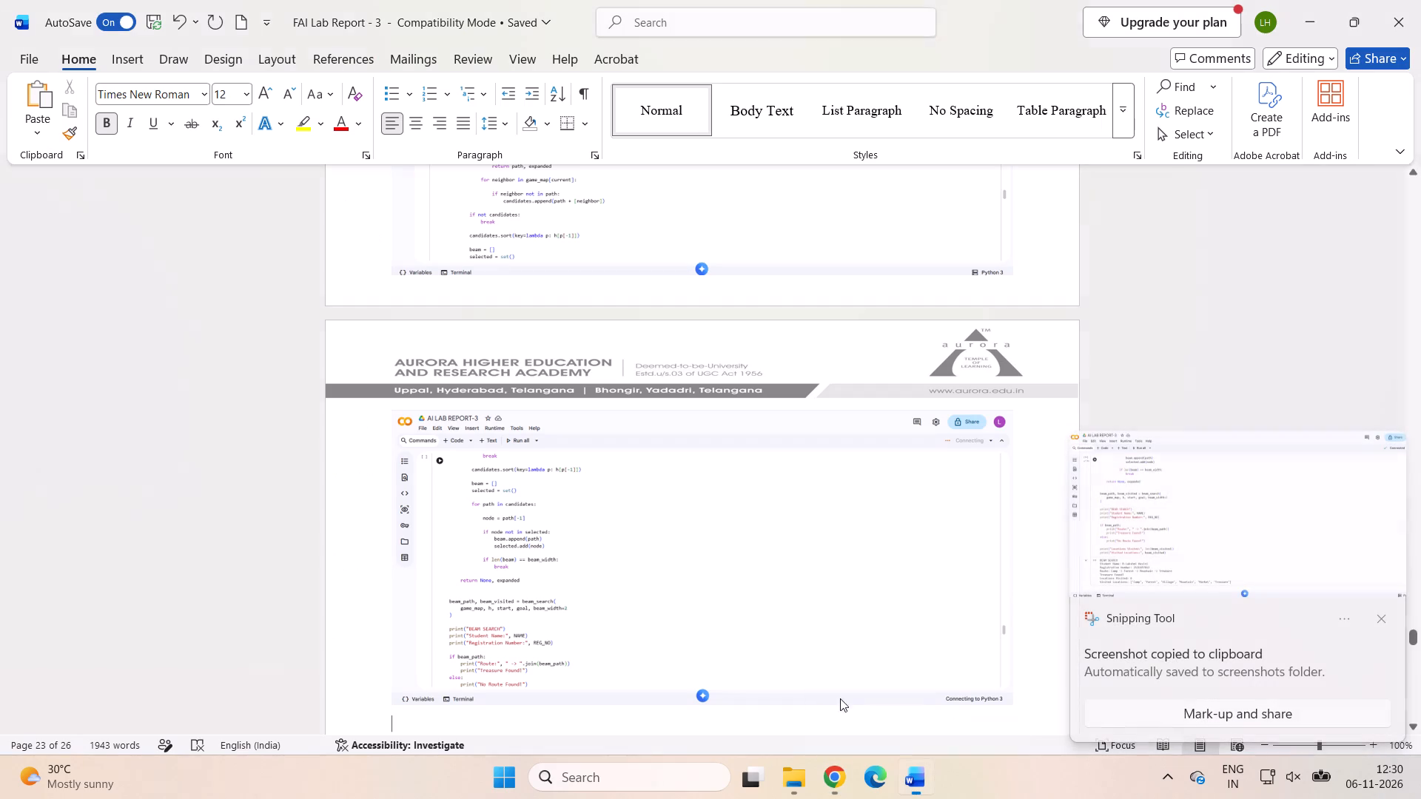
pyautogui.click(409, 723)
pyautogui.hotkey('ctrl', 'v')
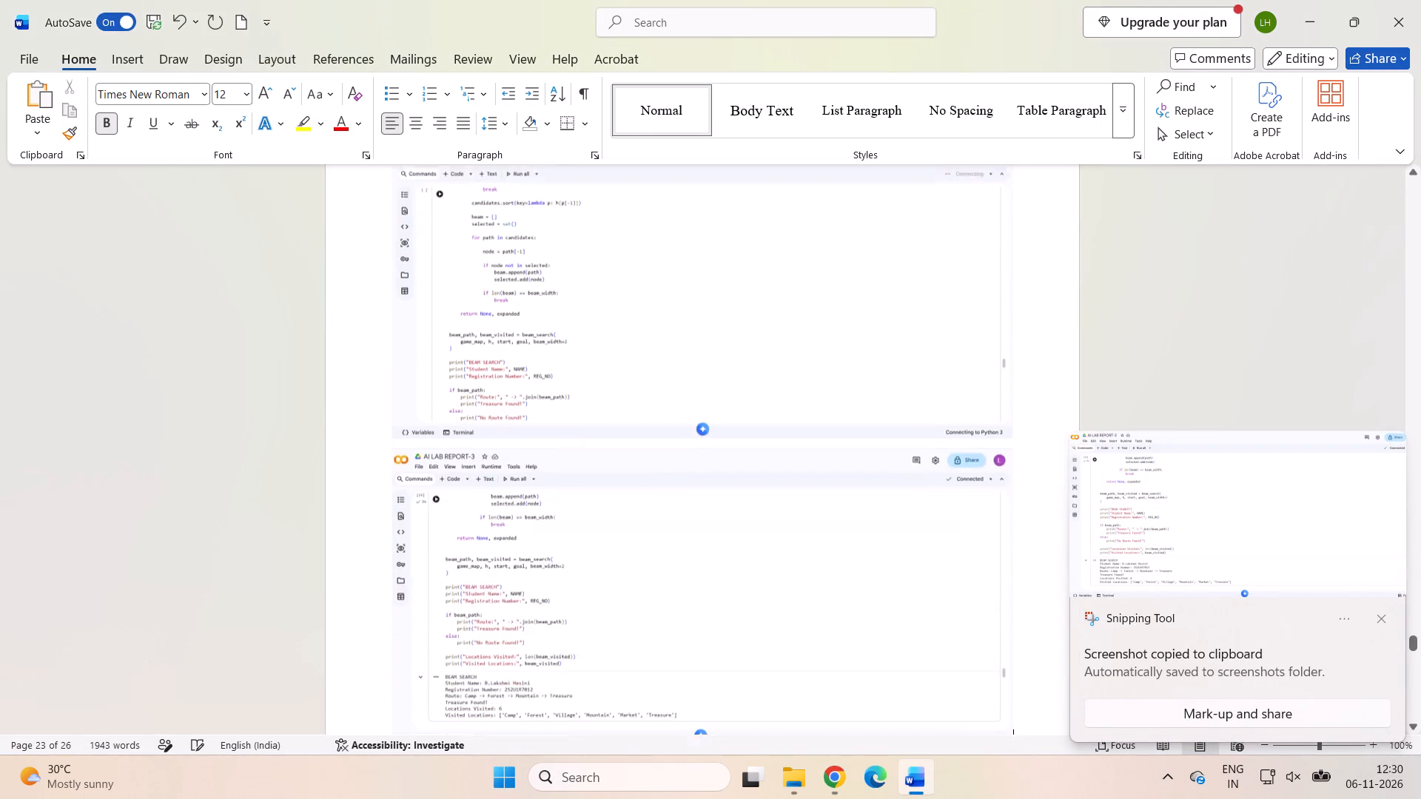
# Add a bold OUTPUT label with an empty line below it between STEP 4's plt.show() line and the STEP 5: Compare Both Algorithms heading.
pyautogui.scroll(-9, 685, 650)
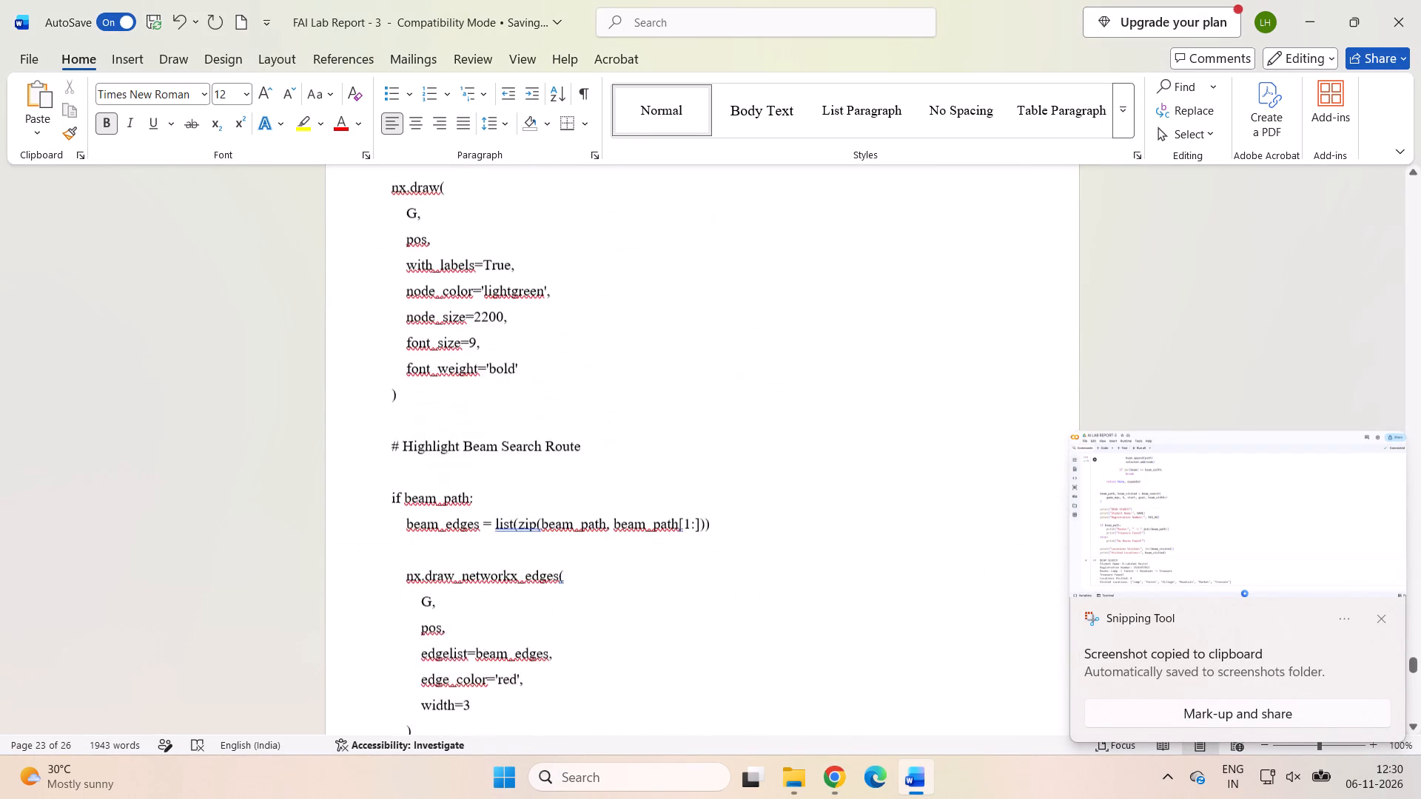
pyautogui.scroll(-1, 685, 650)
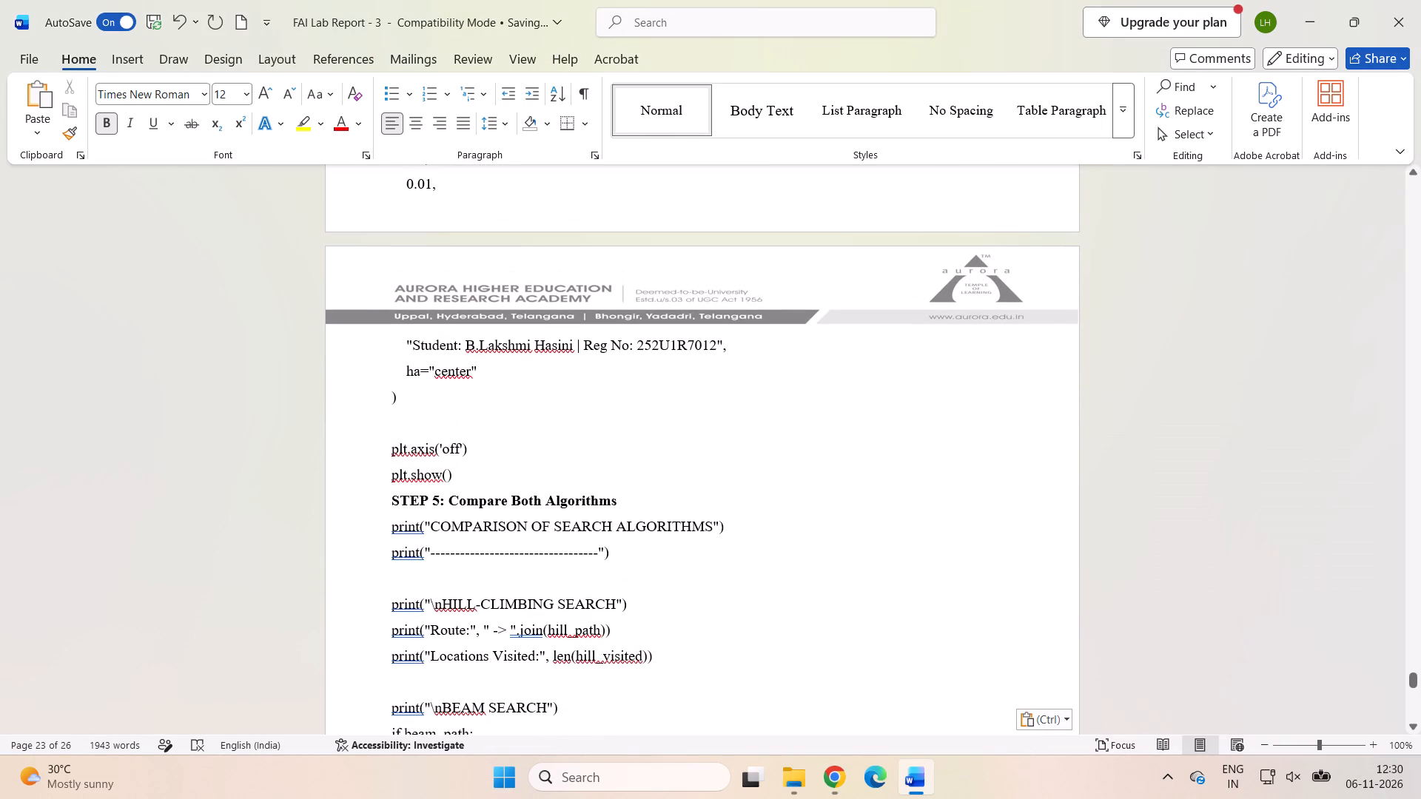
pyautogui.click(460, 478)
pyautogui.press('Return')
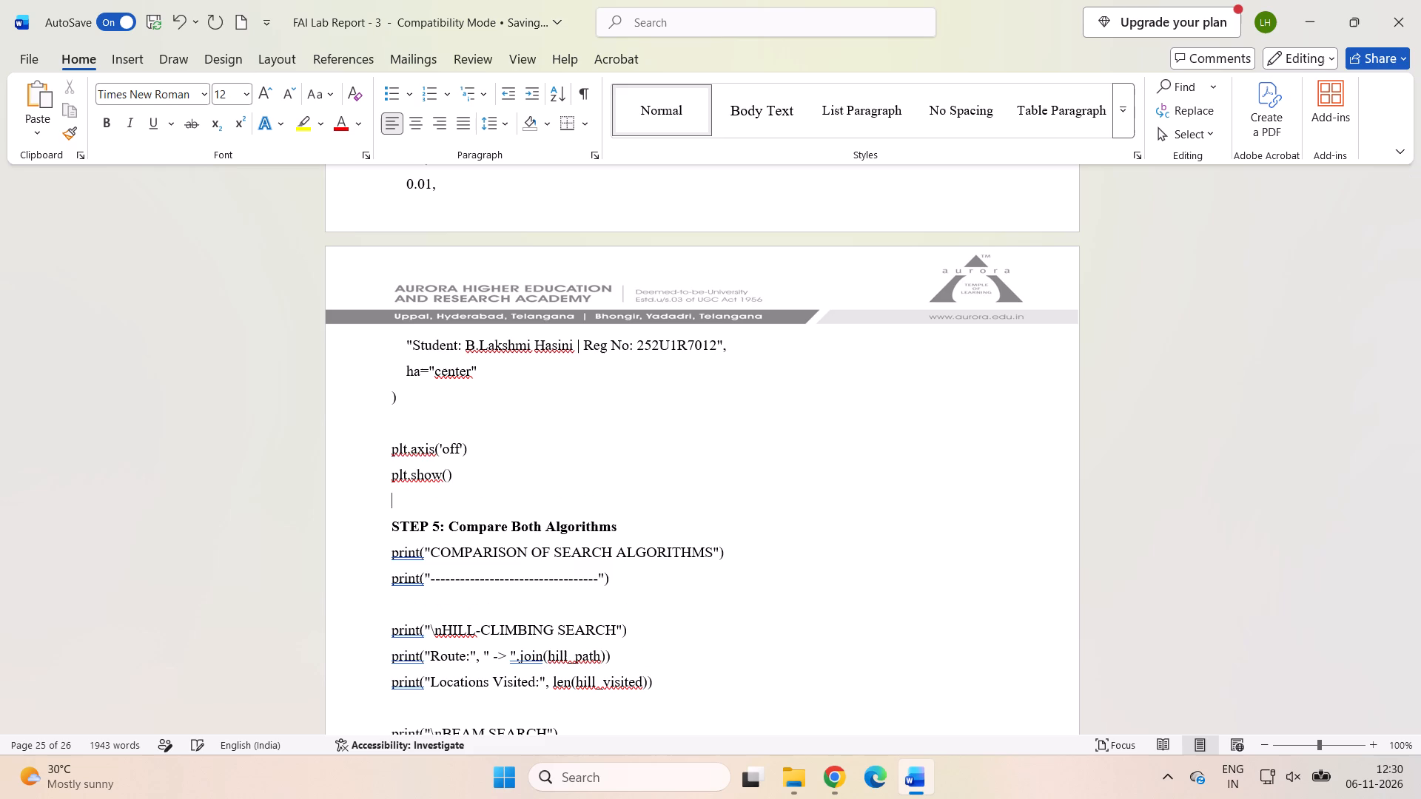
pyautogui.write('OUTPUT')
pyautogui.moveTo(456, 500); pyautogui.dragTo(392, 502)
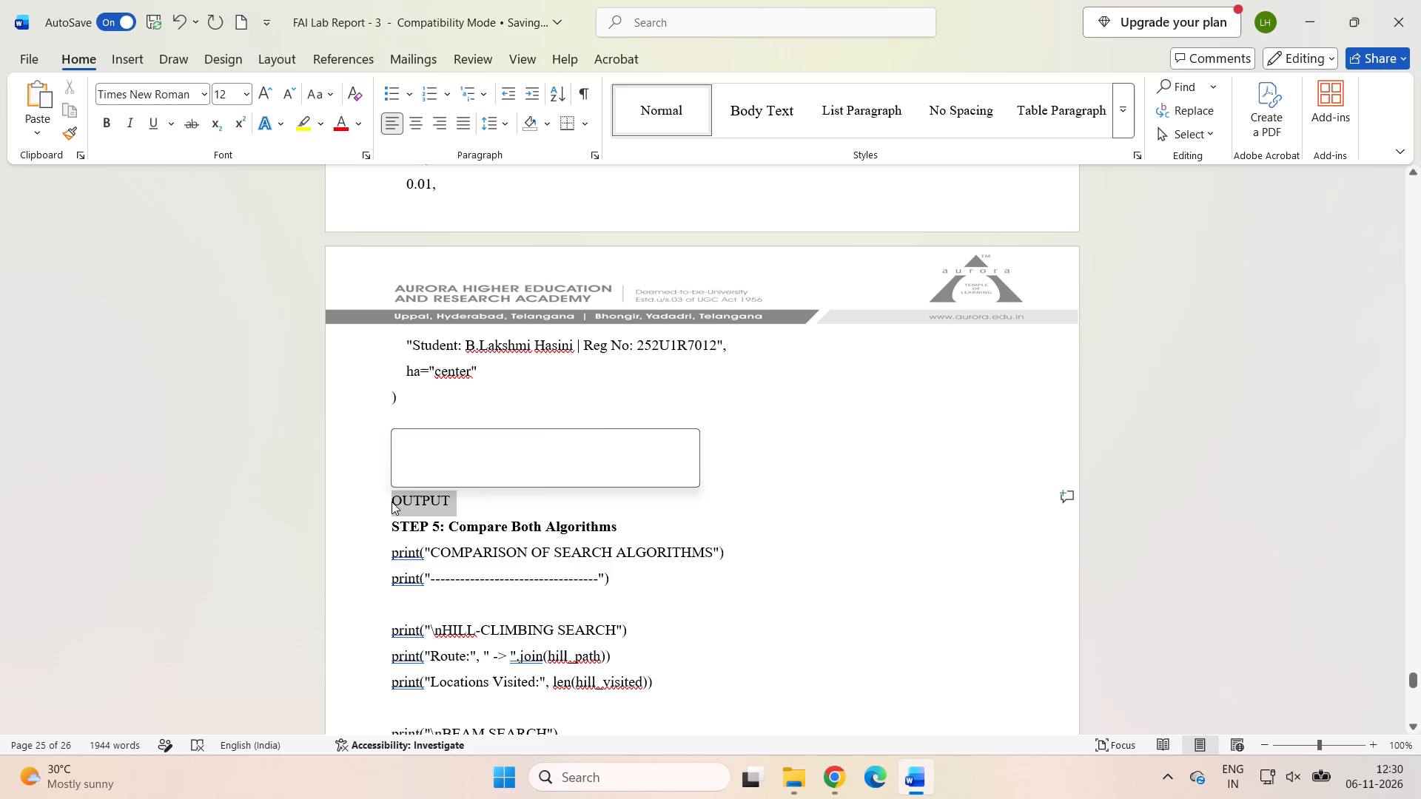
pyautogui.click(408, 478)
pyautogui.click(470, 495)
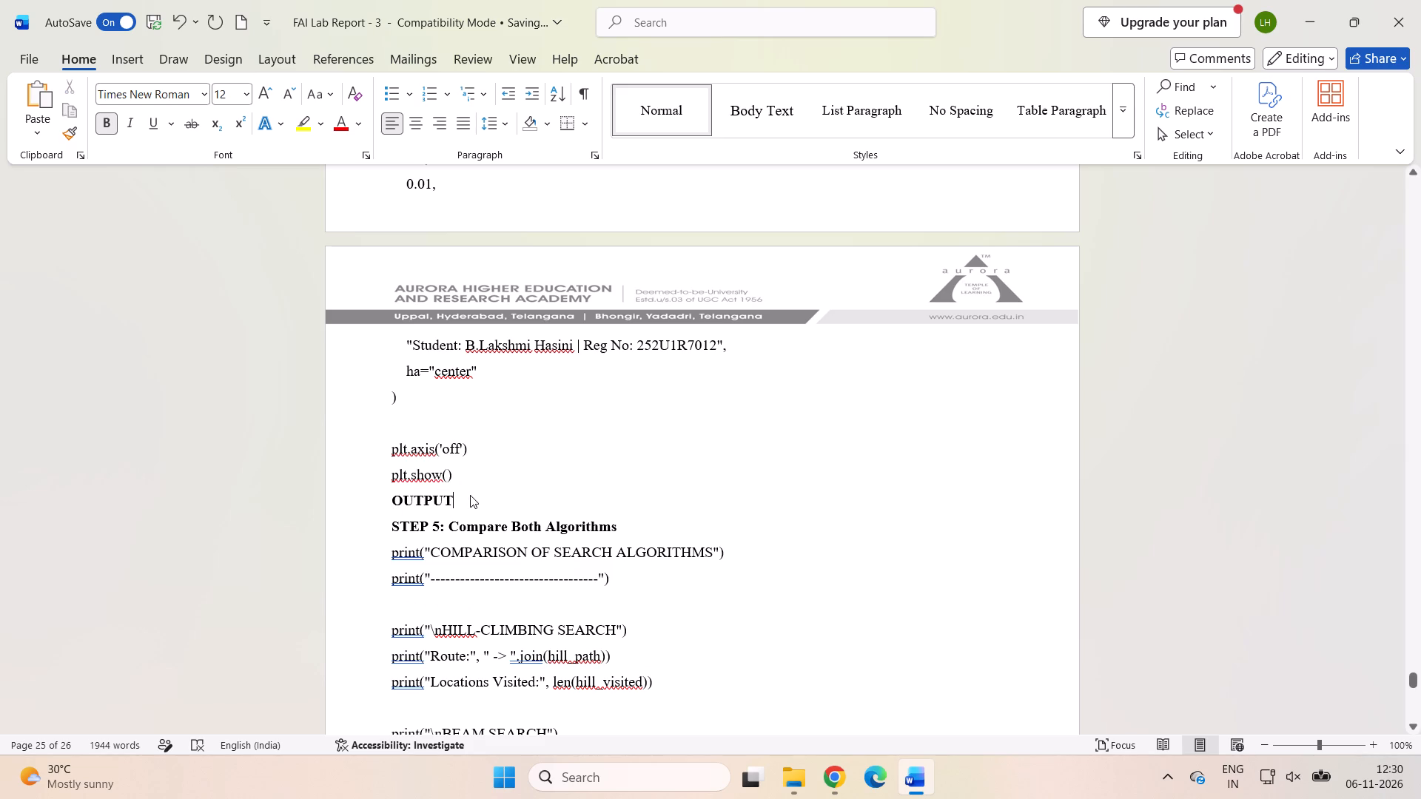
pyautogui.click(470, 495)
pyautogui.press('Return')
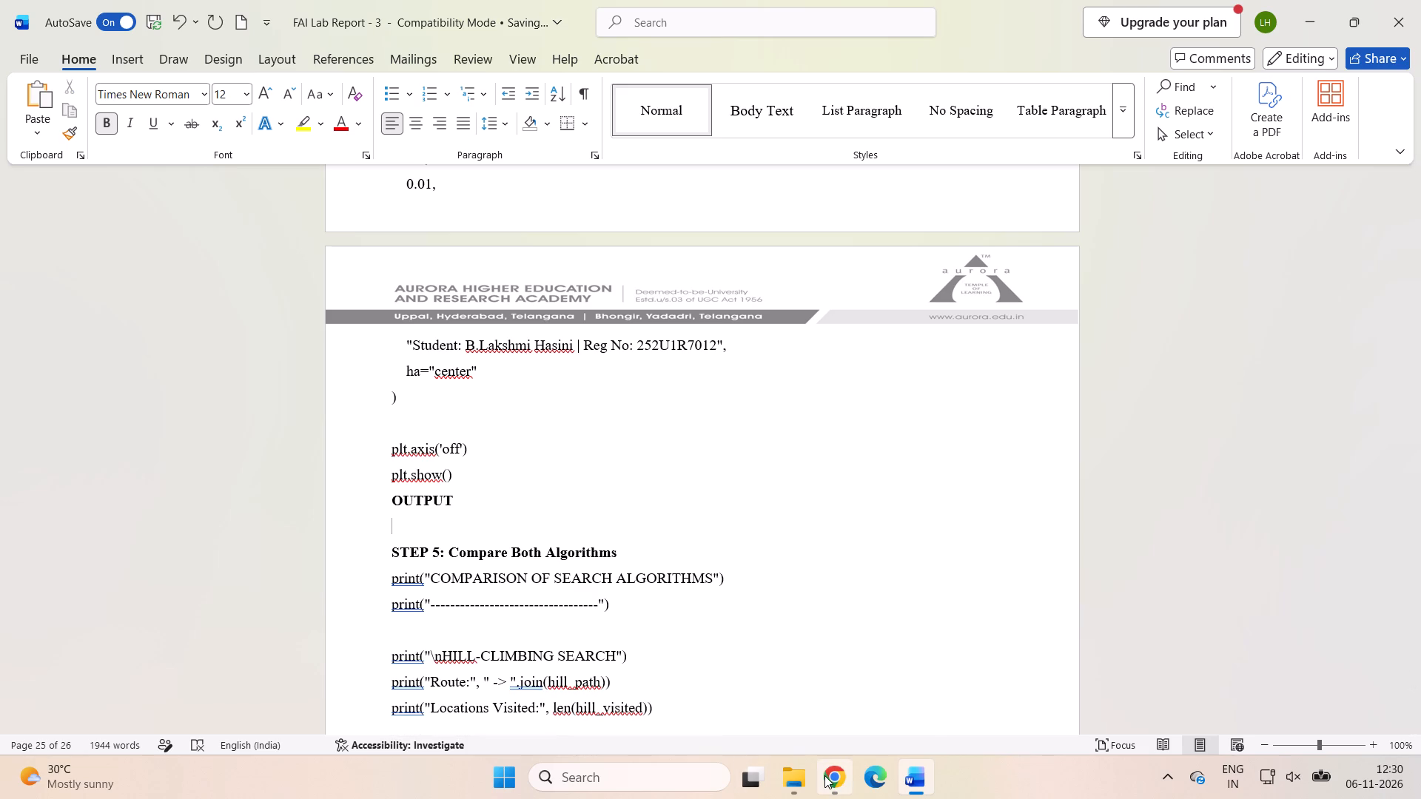
# Snip the Colab view starting at STEP 4: Visualize the Game Map, paste it under STEP 4's OUTPUT label in Word, and add a line below.
pyautogui.click(821, 680)
pyautogui.scroll(-6, 685, 604)
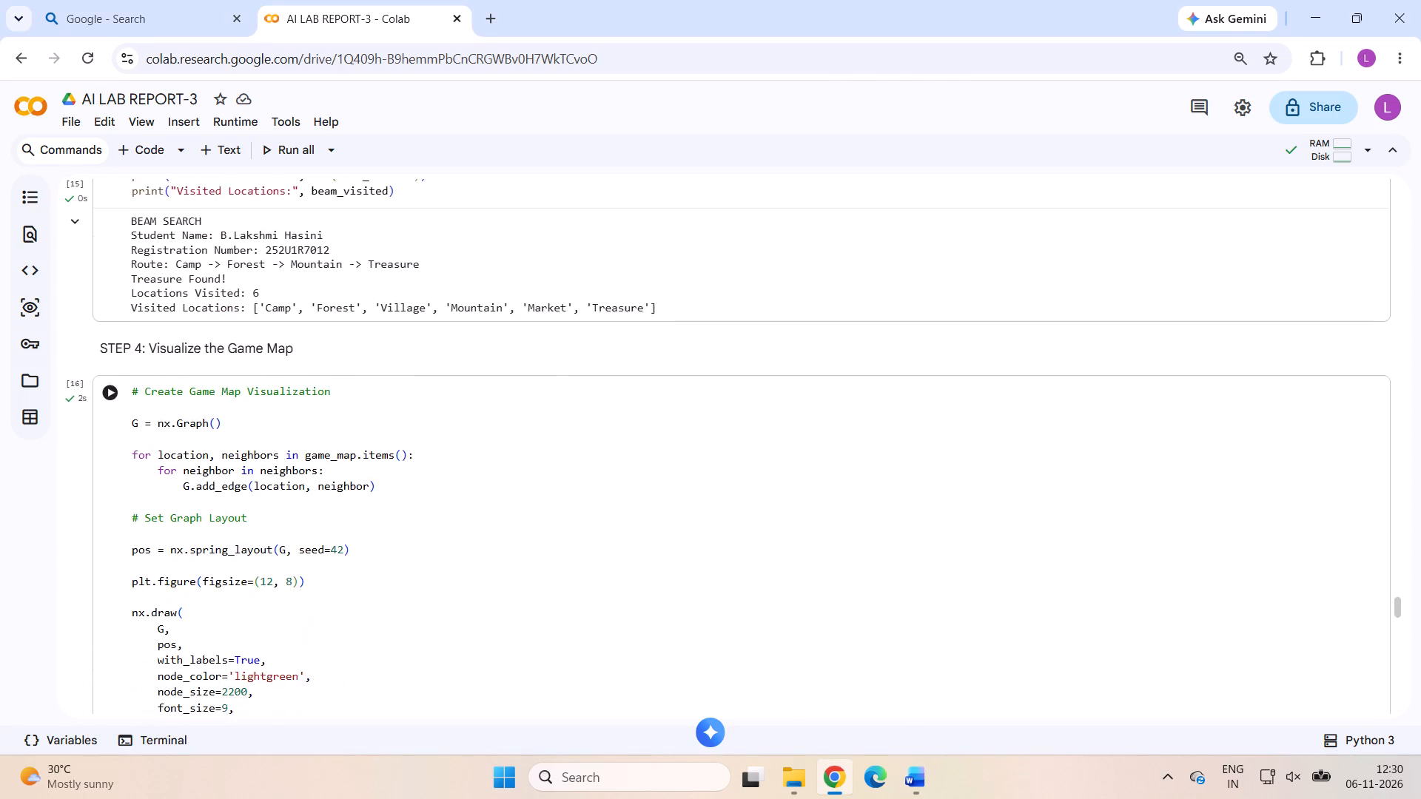
pyautogui.scroll(-1, 685, 604)
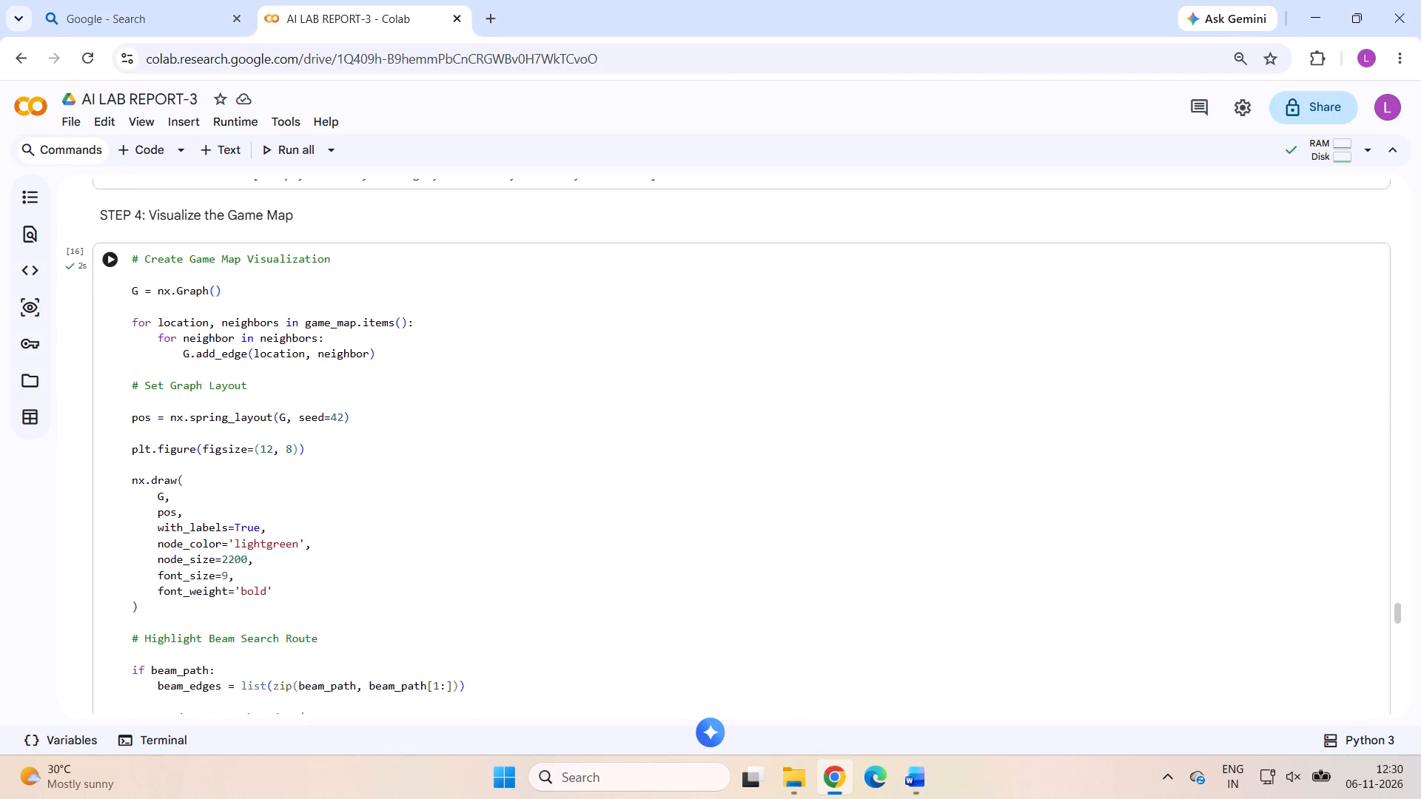
pyautogui.scroll(-2, 685, 604)
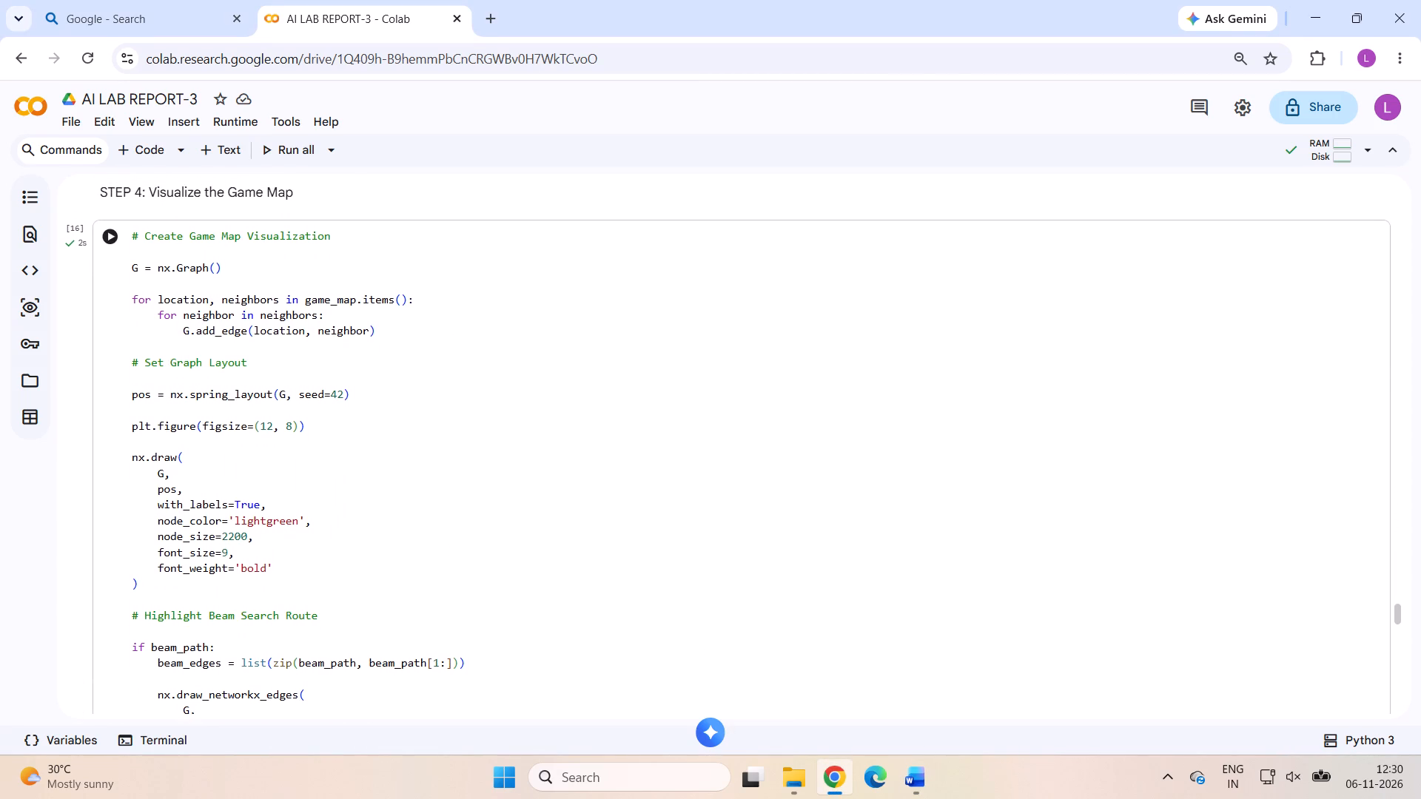
pyautogui.scroll(-1, 685, 604)
pyautogui.press('shift+super+s')
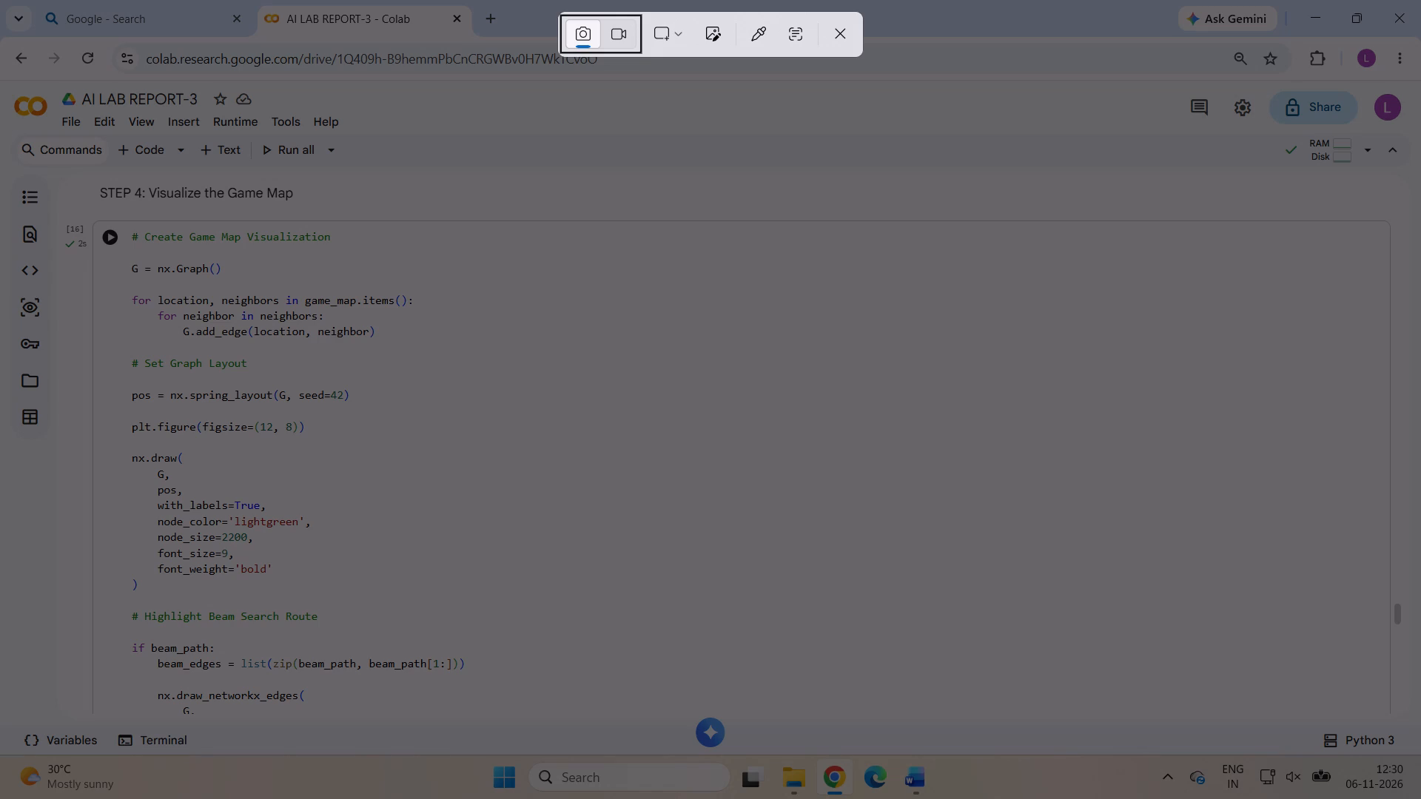
pyautogui.moveTo(7, 79); pyautogui.dragTo(947, 195)
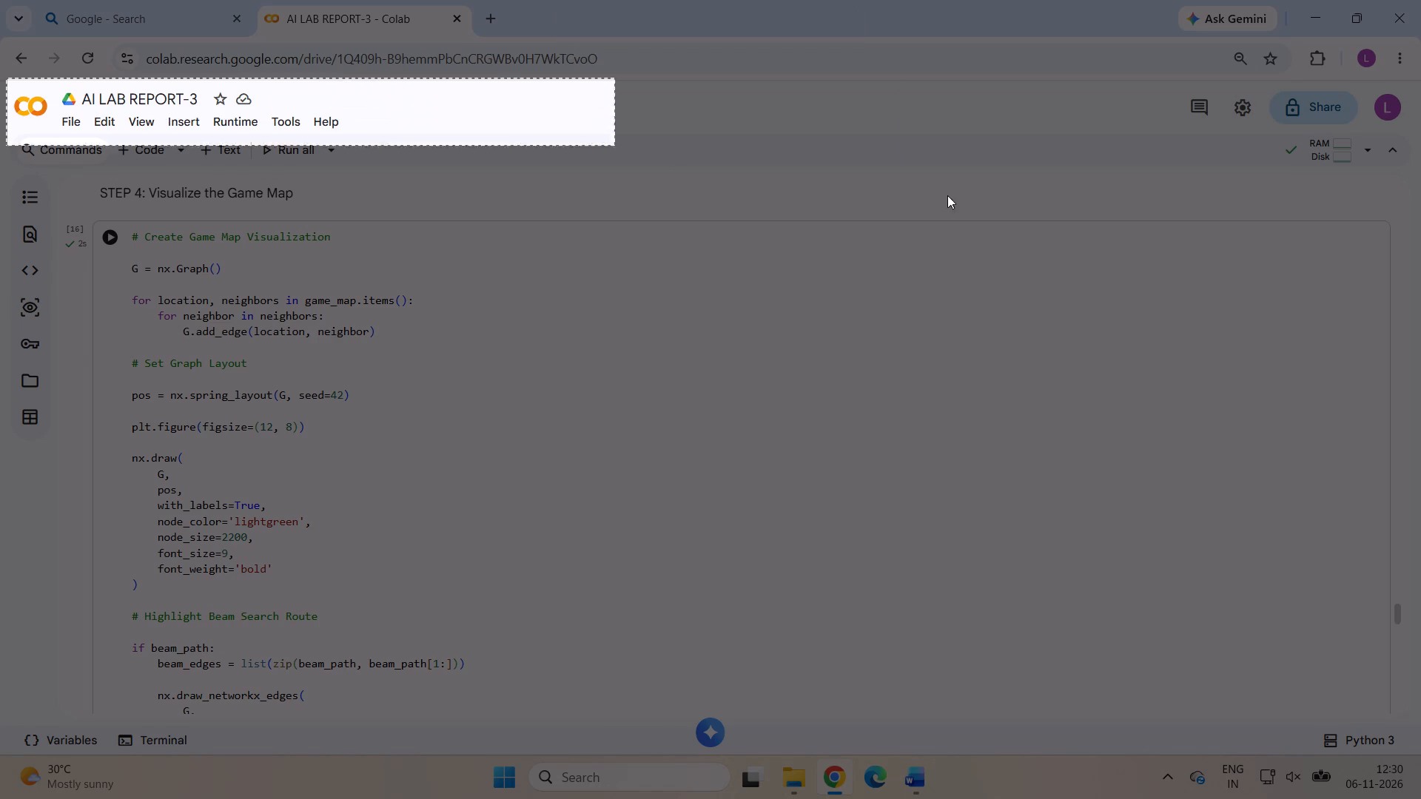
pyautogui.moveTo(947, 195); pyautogui.dragTo(1420, 753)
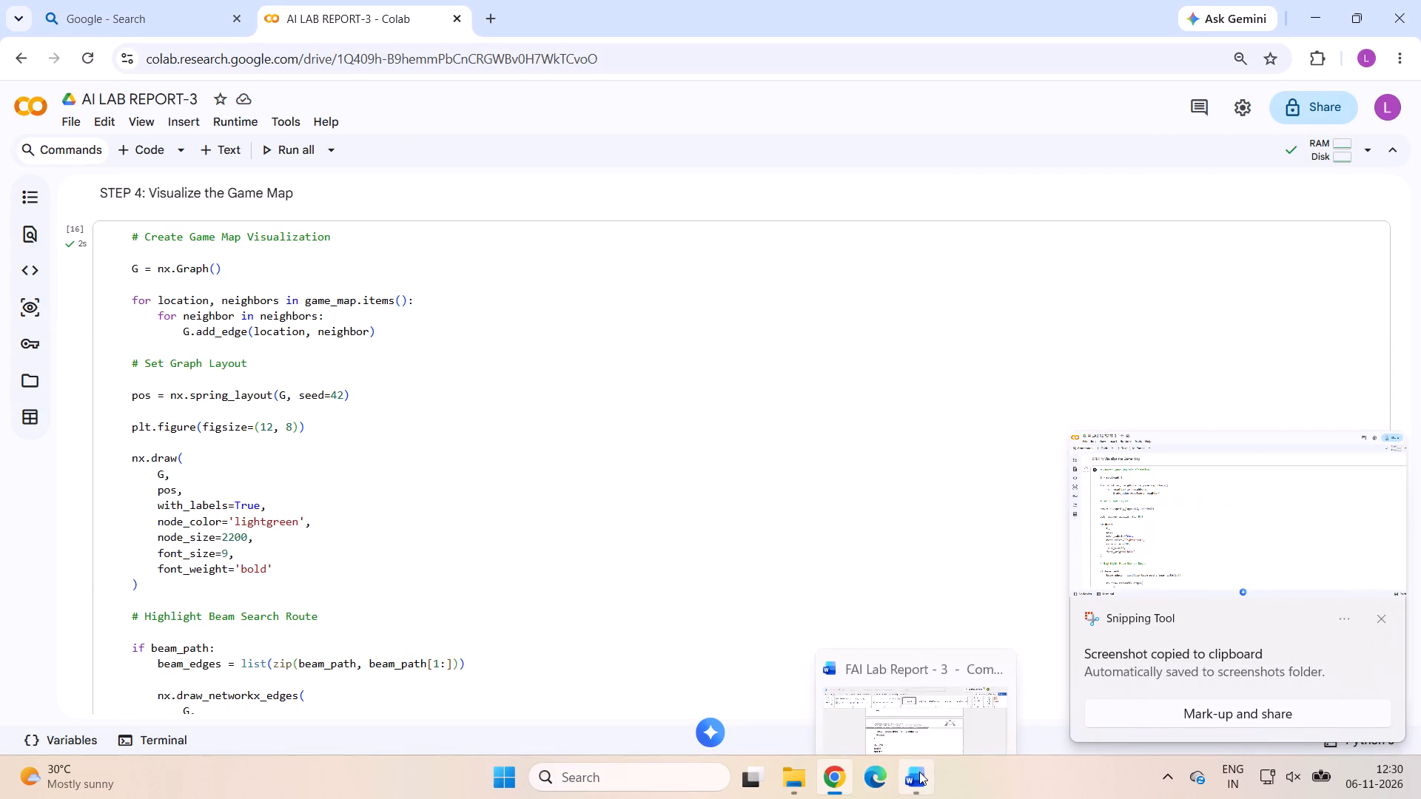
pyautogui.click(920, 714)
pyautogui.click(407, 533)
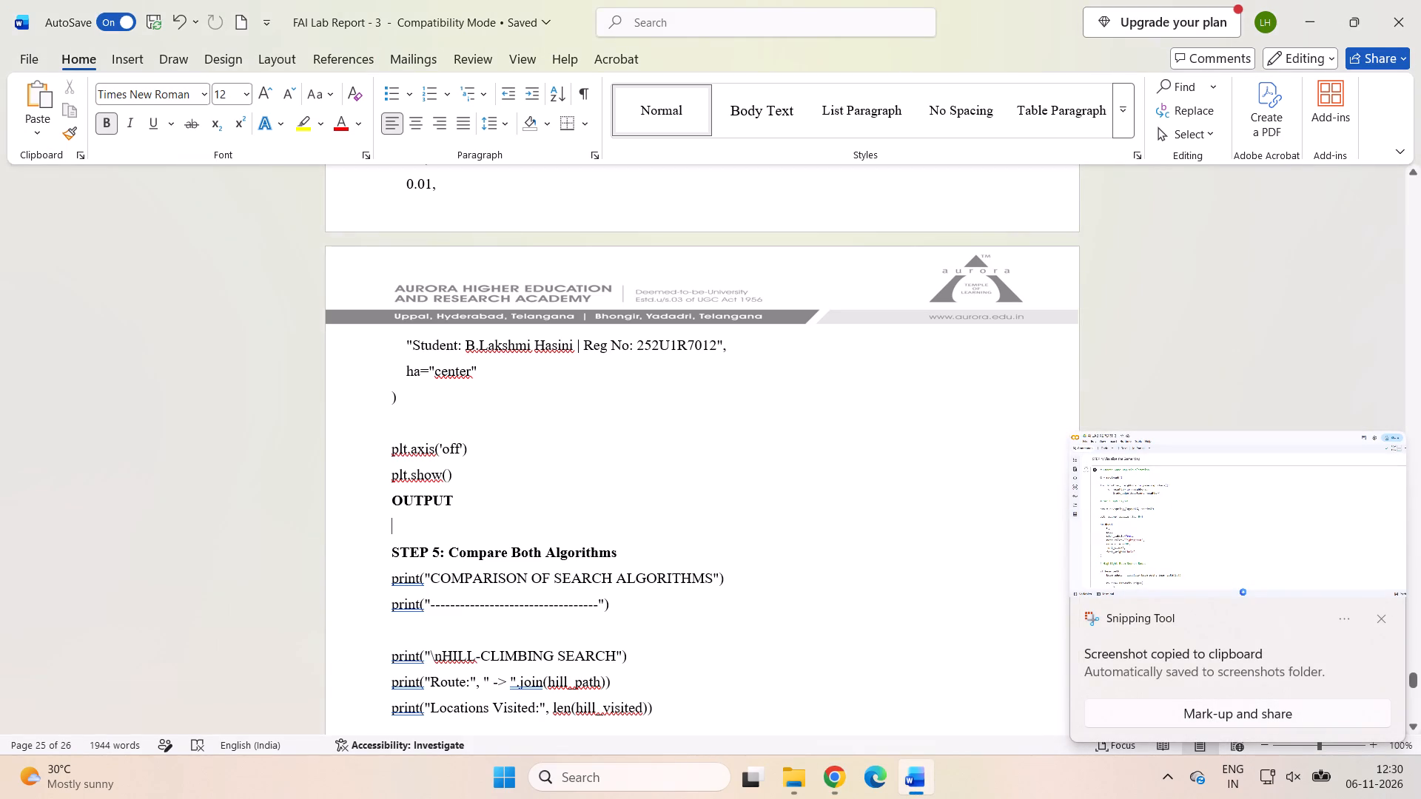
pyautogui.hotkey('ctrl', 'v')
pyautogui.press('Return')
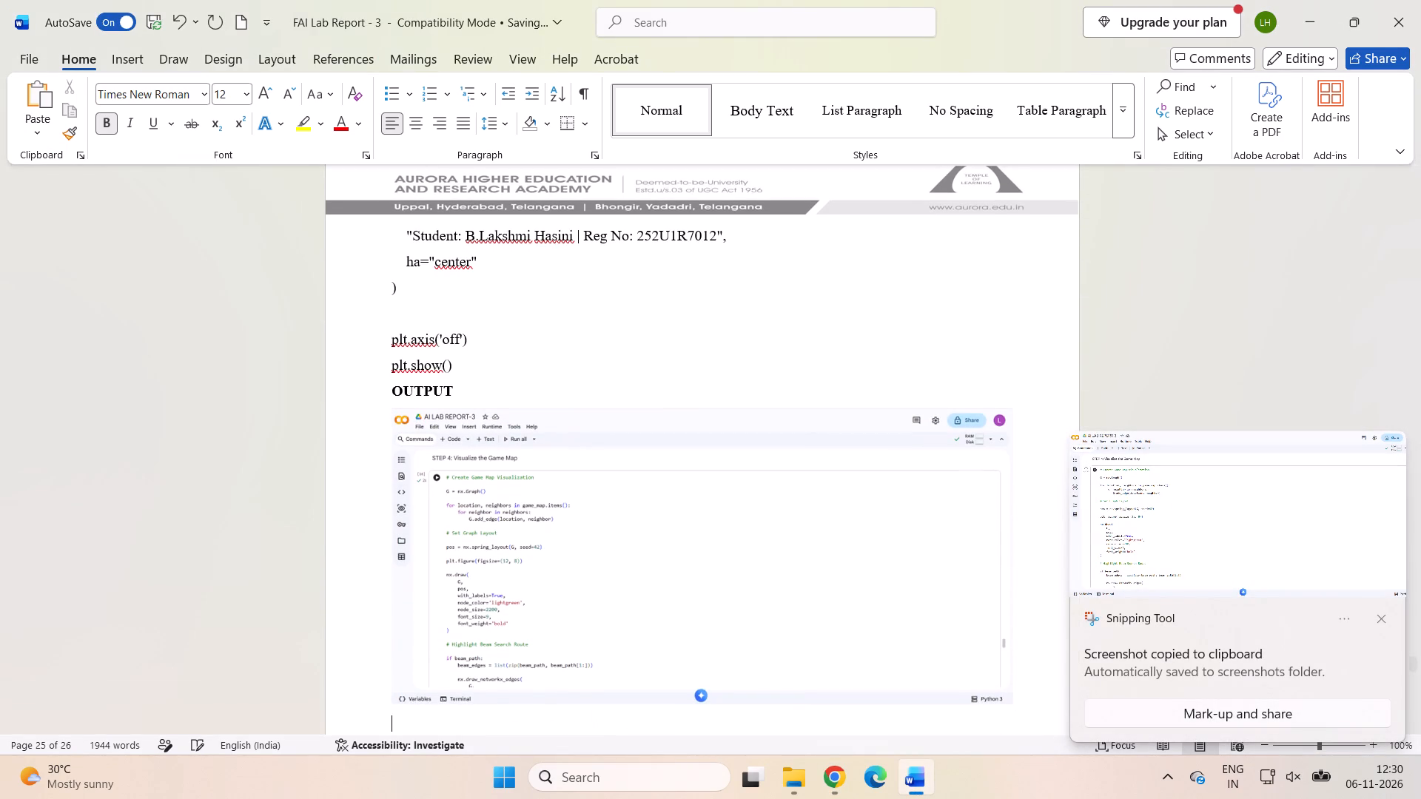
# Snip the Colab view of STEP 4's code from nx.draw( to plt.axis('off'), paste it under STEP 4's first screenshot in Word, and add a line below.
pyautogui.click(824, 694)
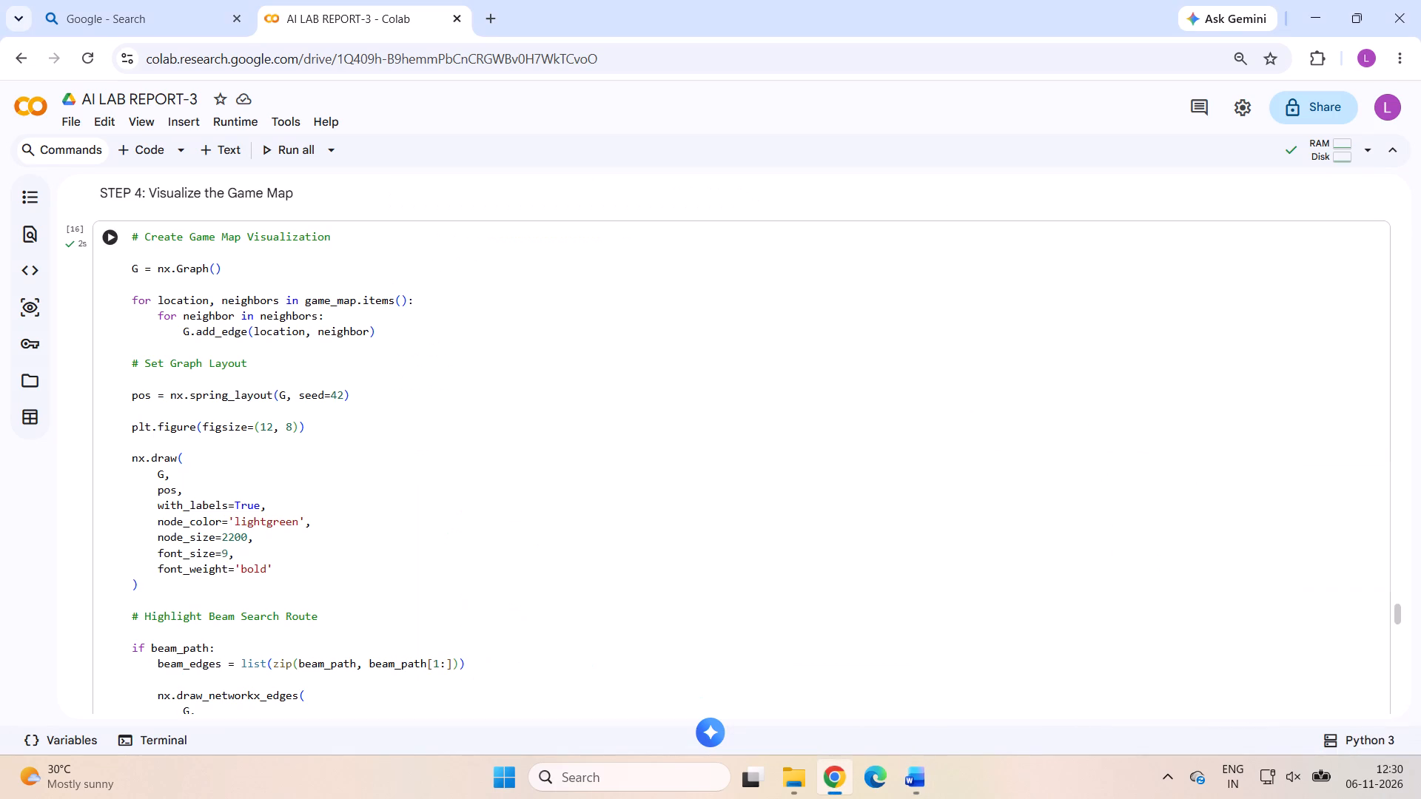
pyautogui.scroll(-4, 722, 621)
pyautogui.scroll(1, 722, 621)
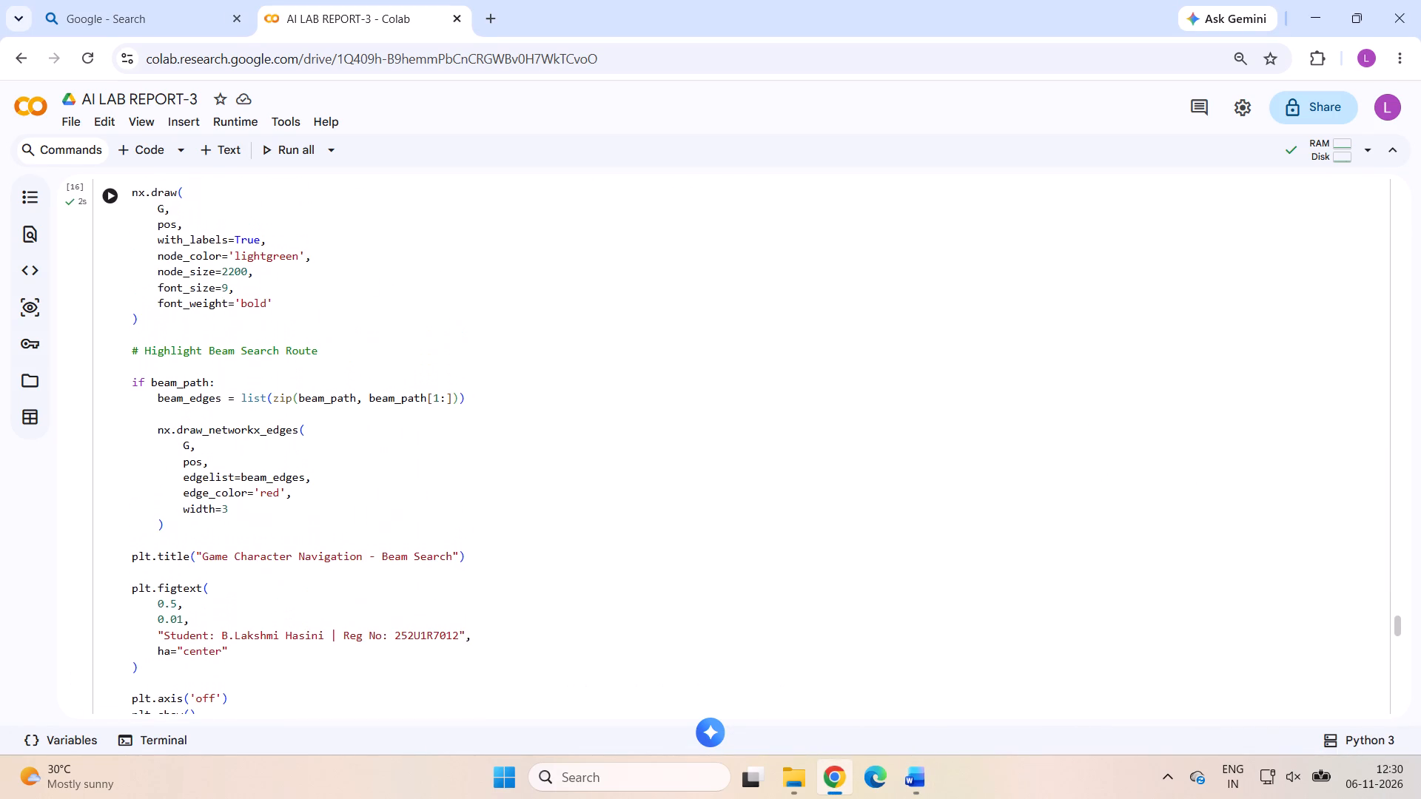
pyautogui.scroll(1, 722, 621)
pyautogui.press('shift+super+s')
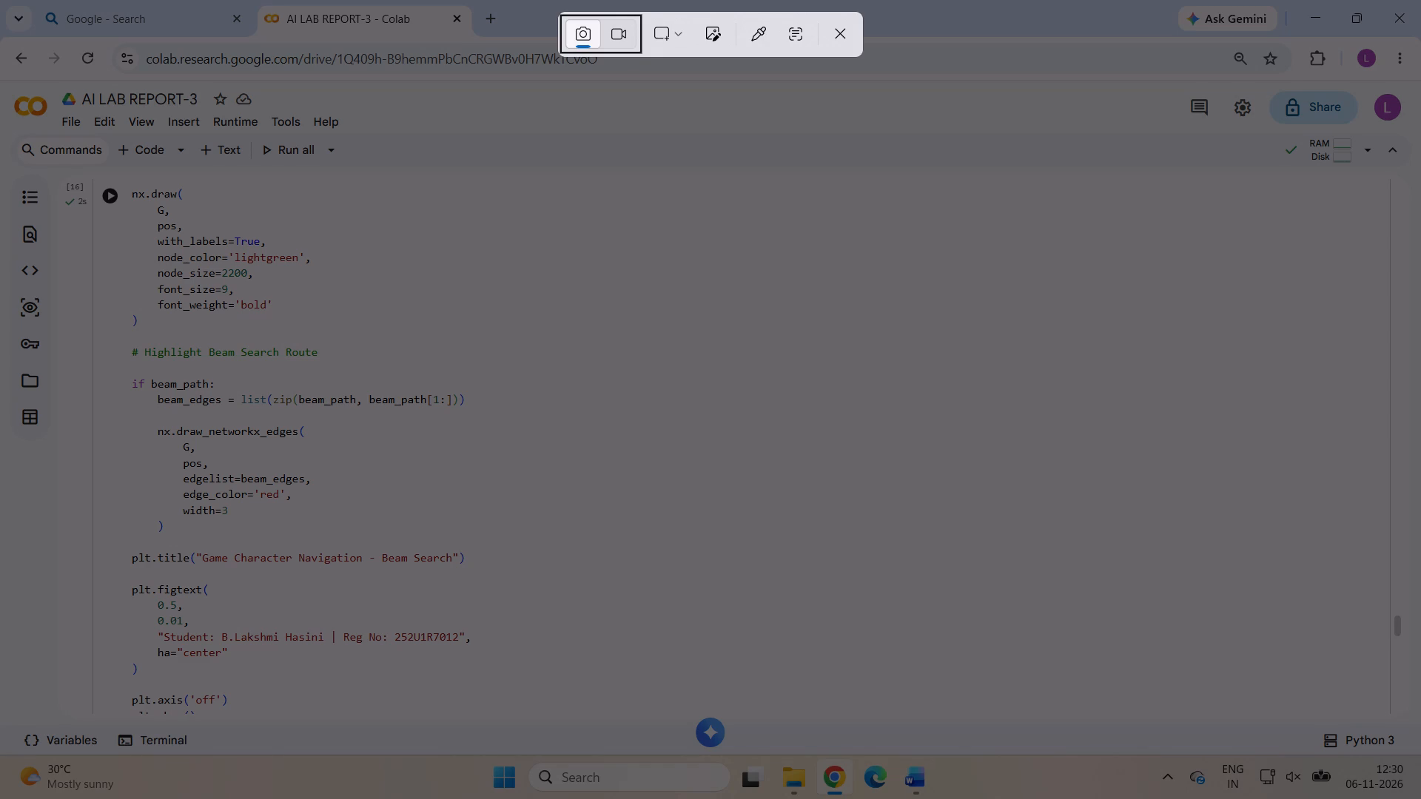
pyautogui.moveTo(7, 84); pyautogui.dragTo(1420, 761)
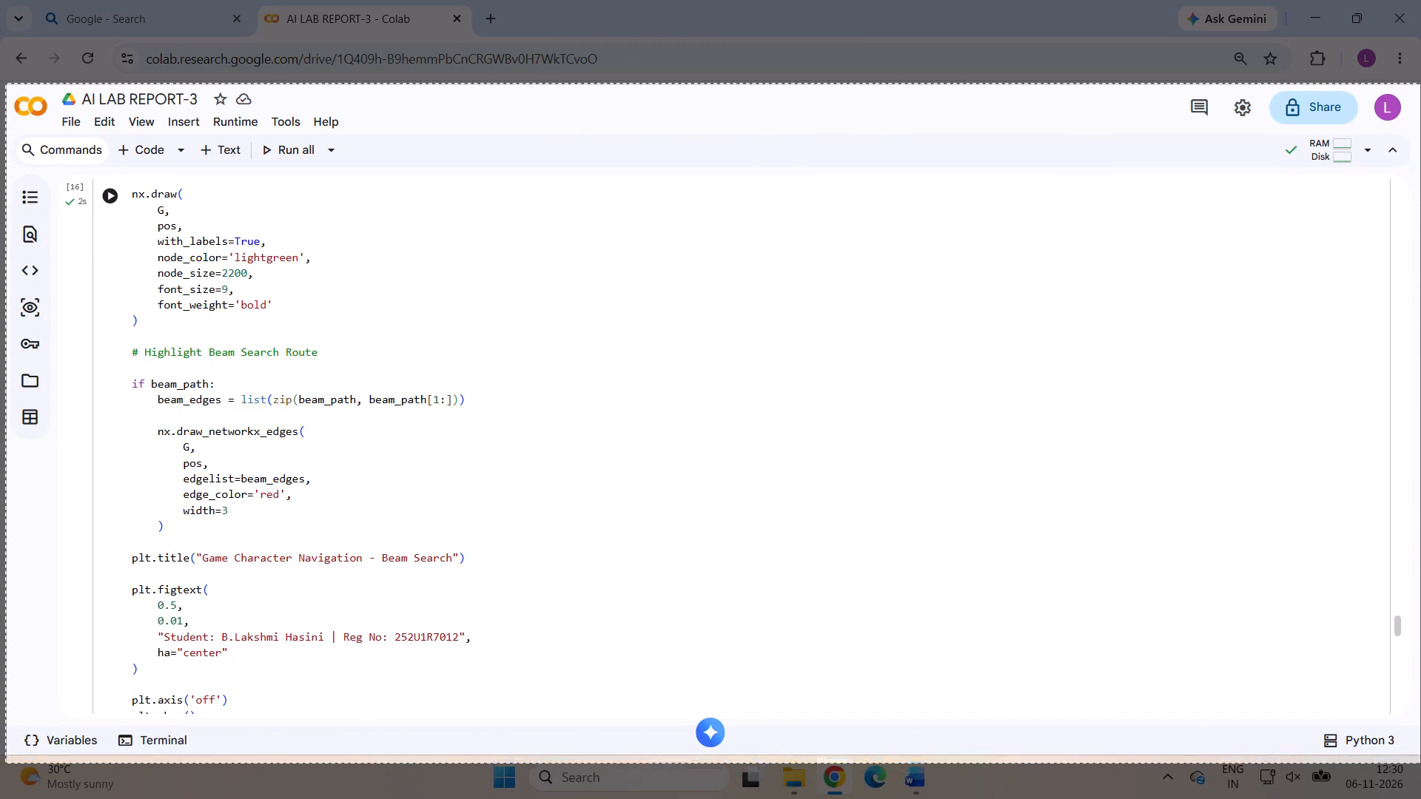
pyautogui.moveTo(1420, 761); pyautogui.dragTo(1420, 742)
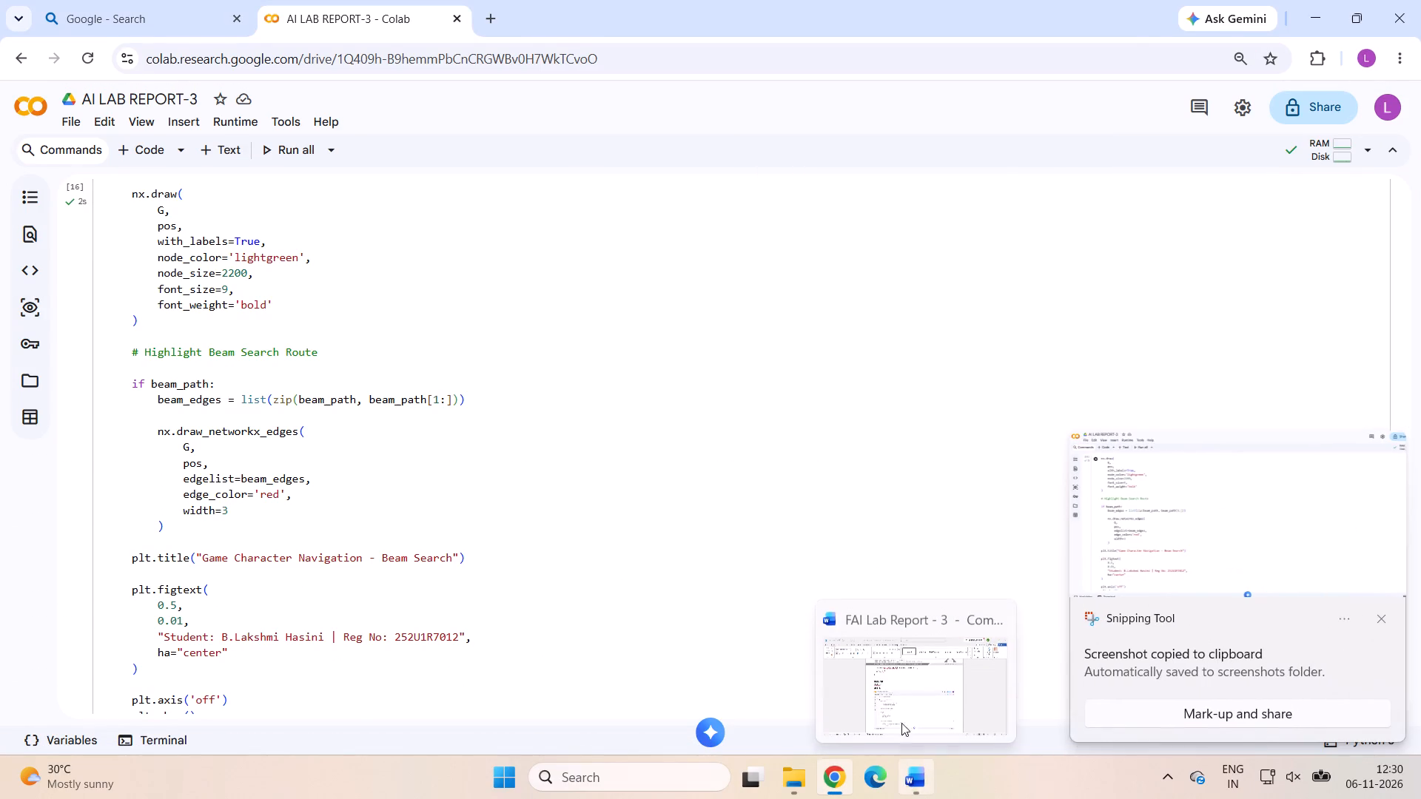
pyautogui.click(898, 682)
pyautogui.click(401, 717)
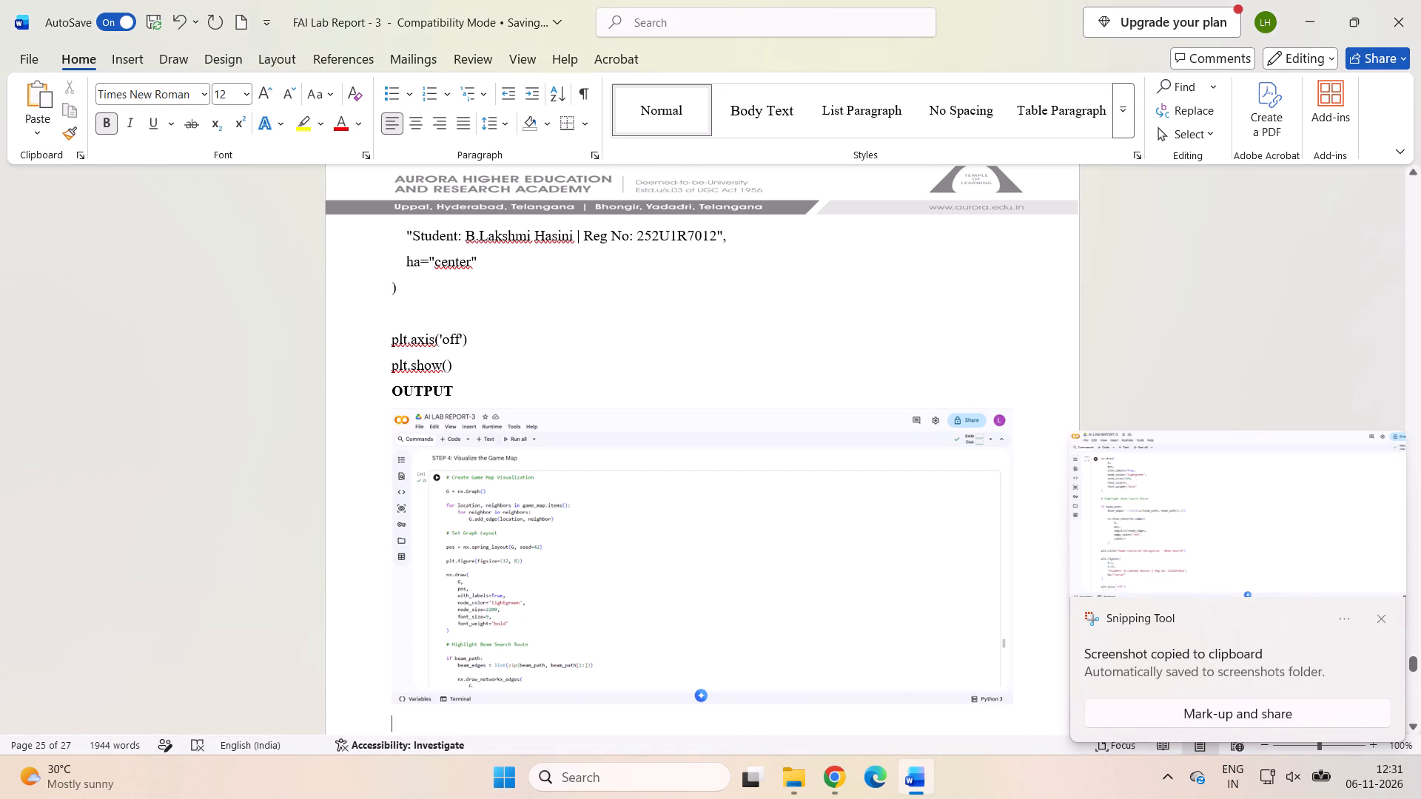
pyautogui.hotkey('ctrl', 'v')
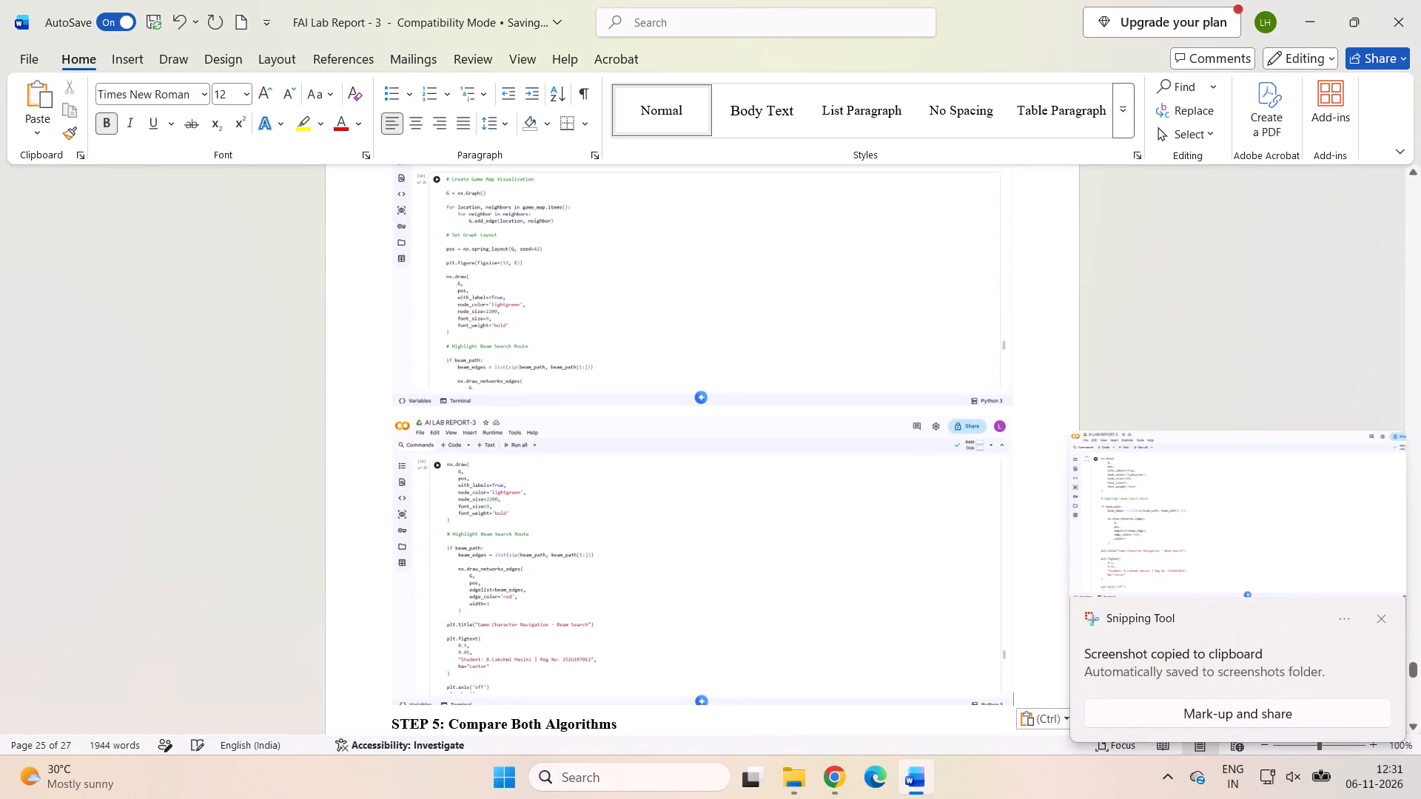
pyautogui.press('Return')
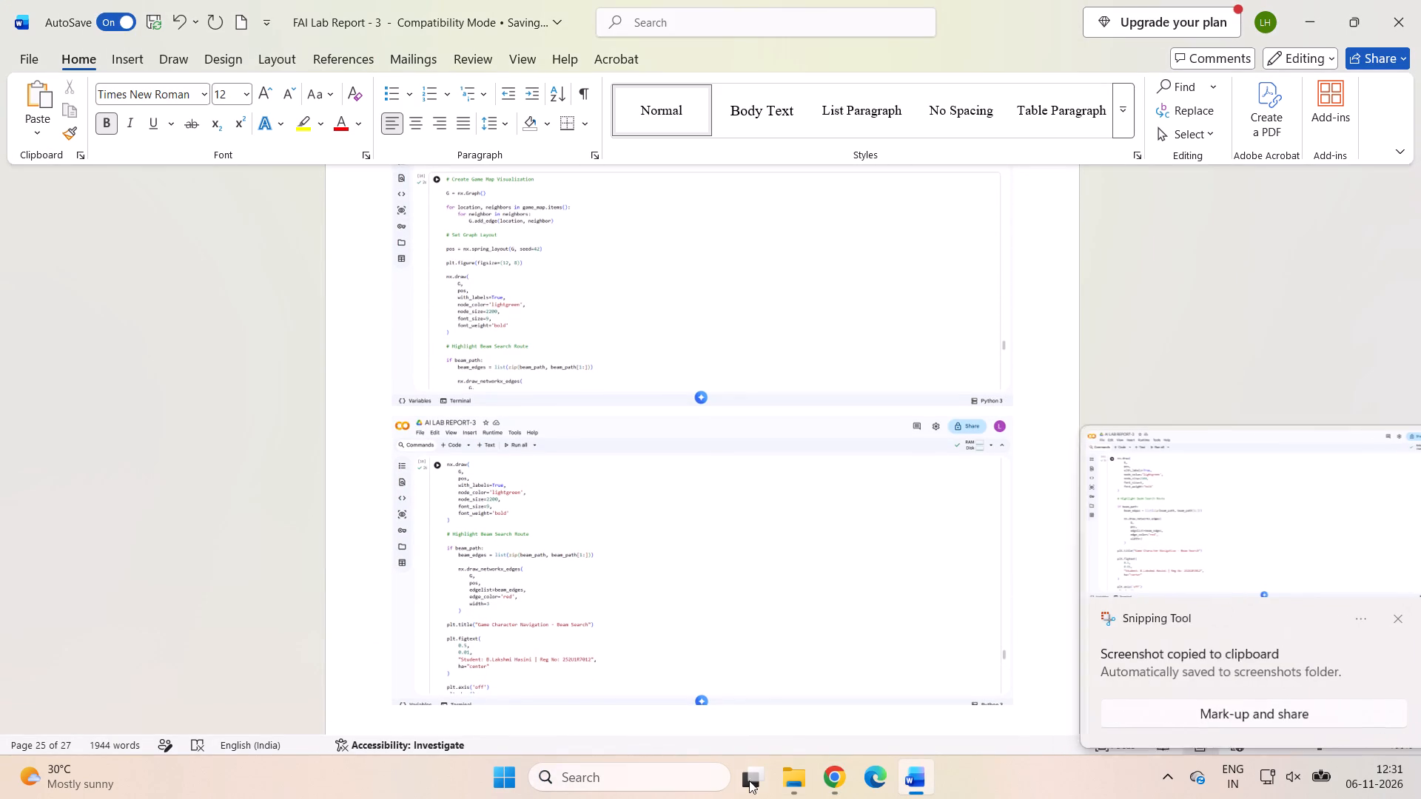
# Snip the Colab view showing STEP 4's whole Game Character Navigation - Beam Search graph and paste it under STEP 4's second screenshot in Word.
pyautogui.click(823, 677)
pyautogui.scroll(-2, 504, 571)
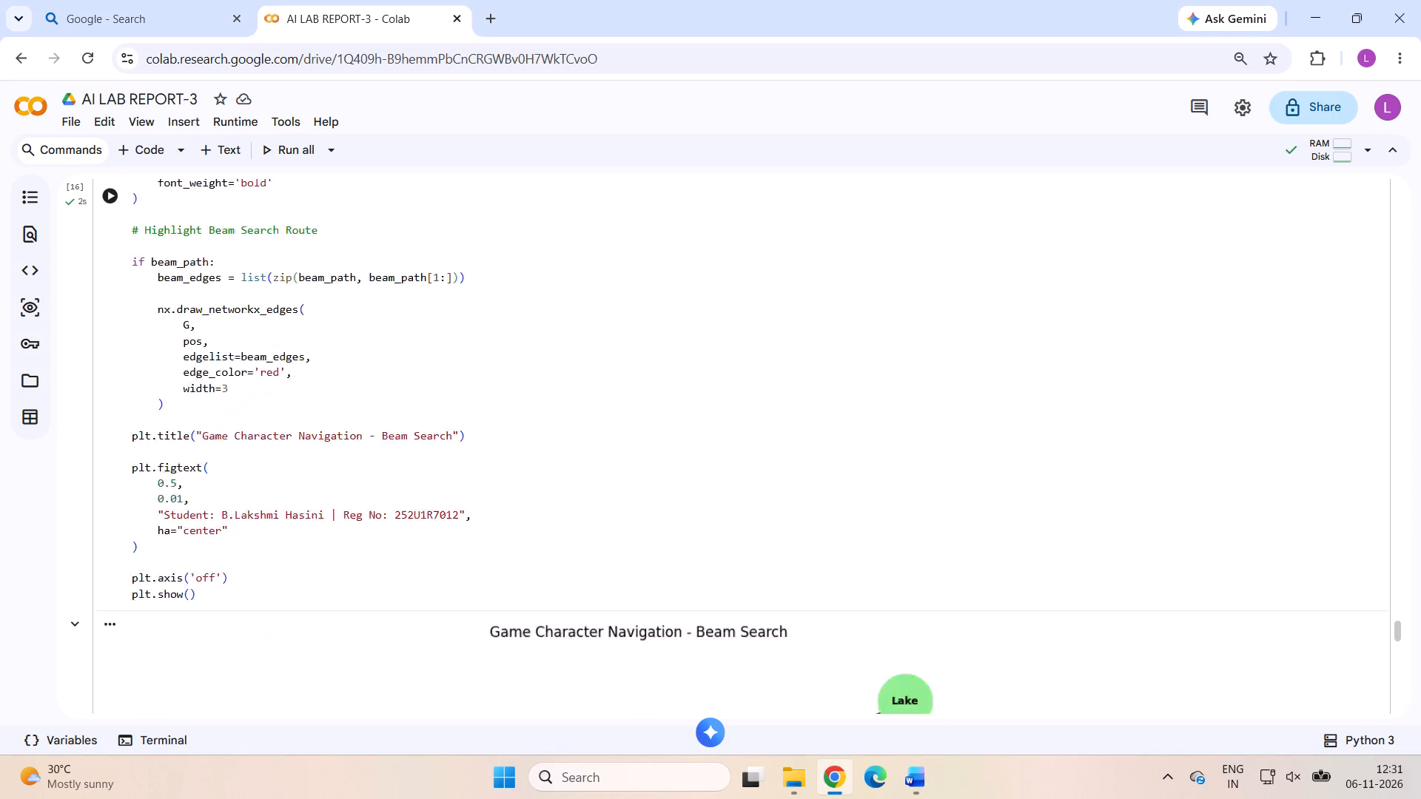
pyautogui.scroll(-4, 504, 571)
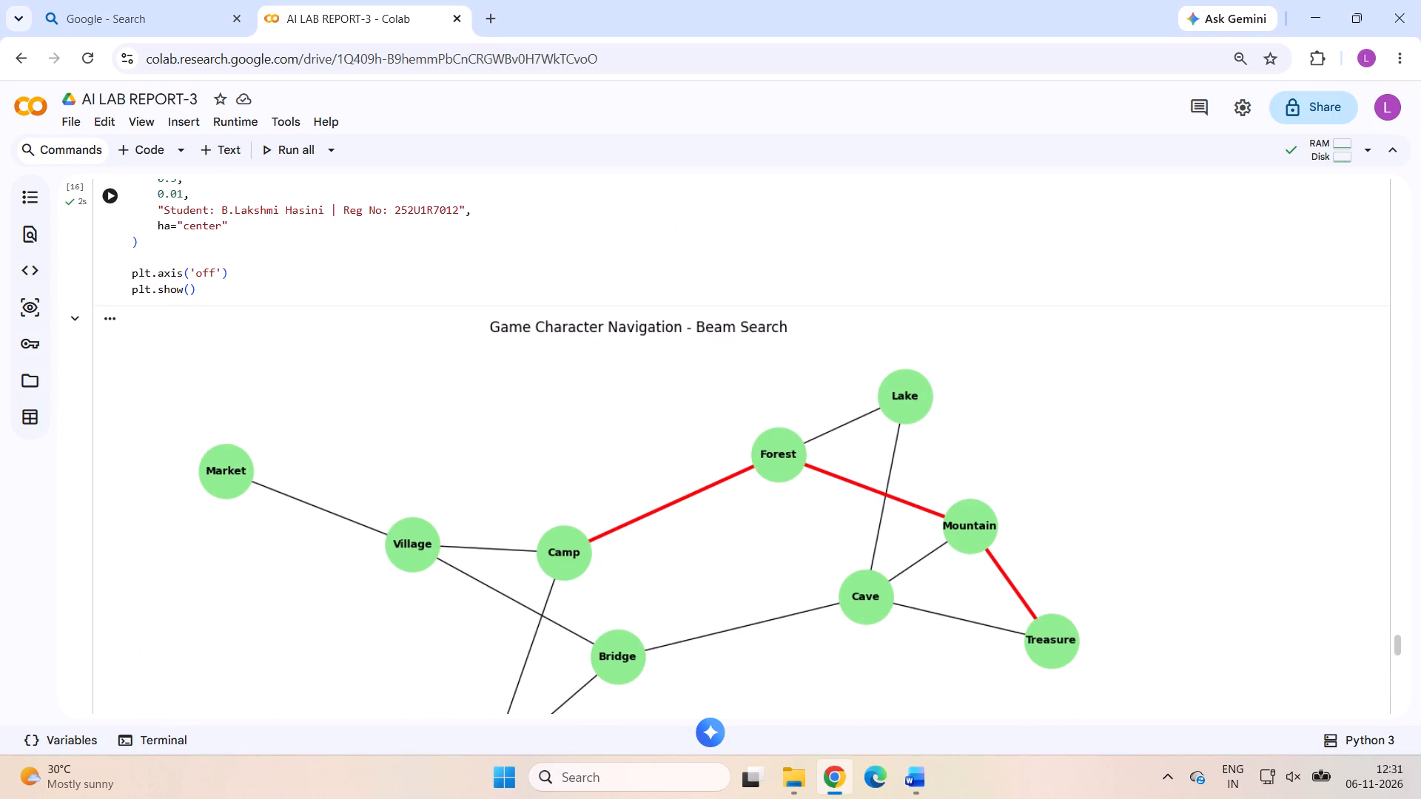
pyautogui.hotkey('ctrl', '-')
pyautogui.press('-')
pyautogui.hotkey('ctrl', '-')
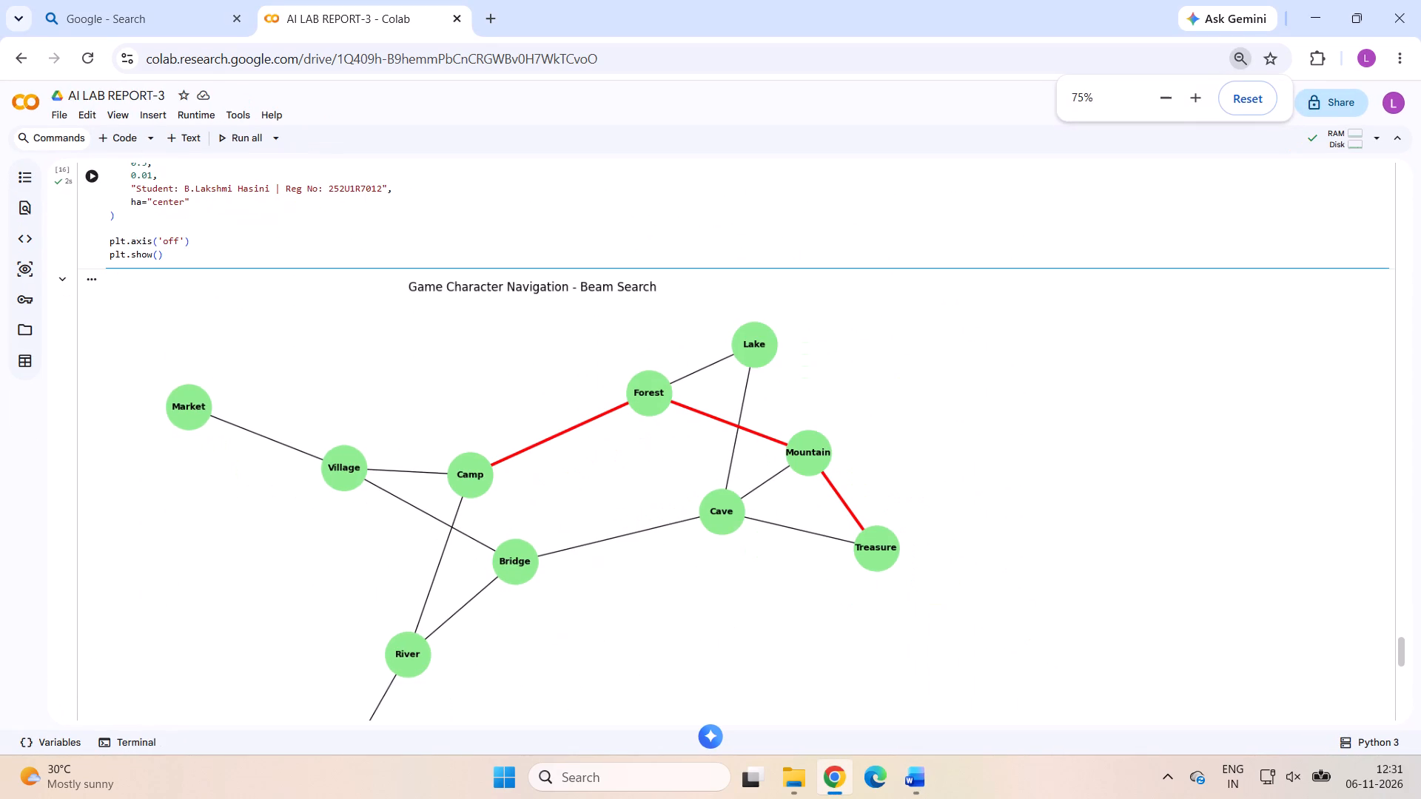
pyautogui.scroll(-1, 504, 571)
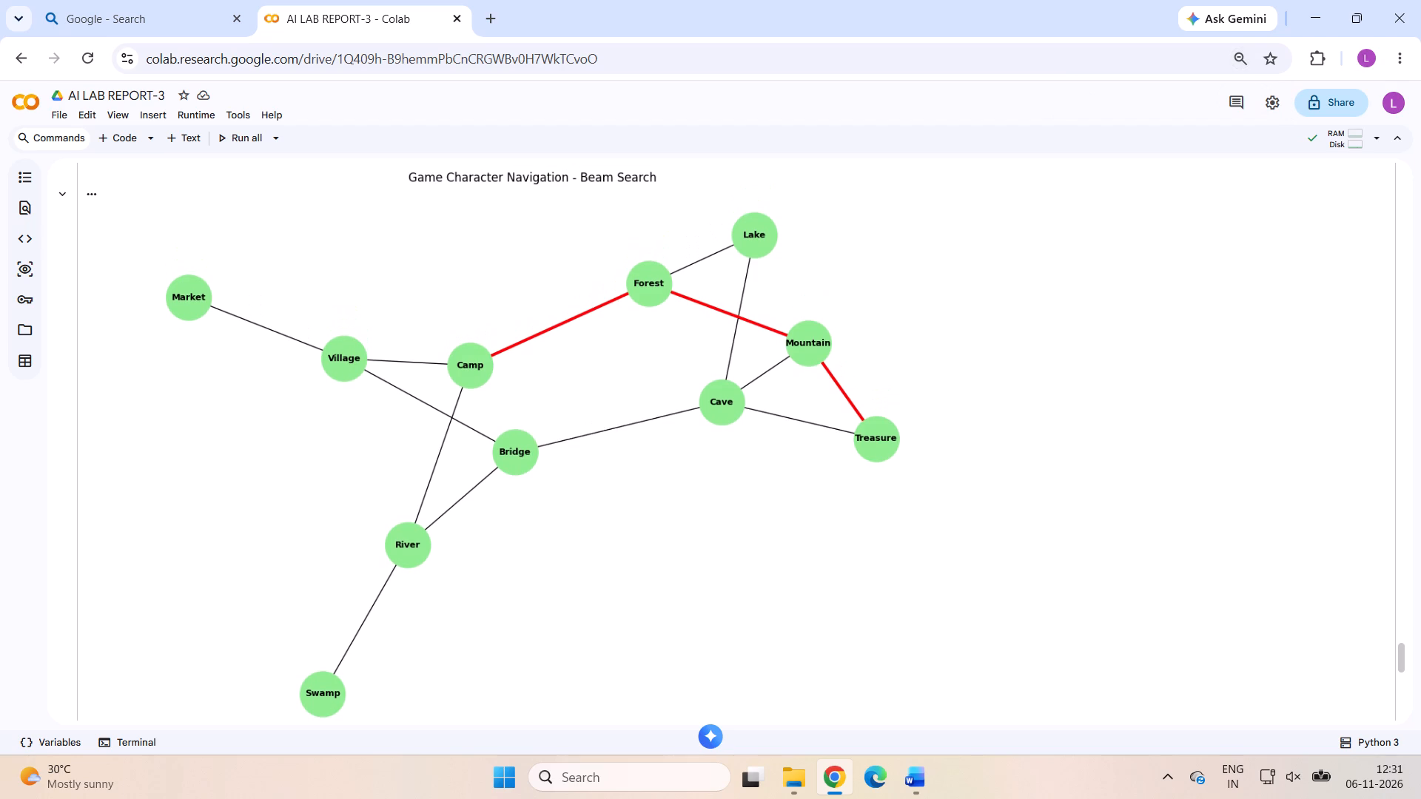
pyautogui.scroll(-1, 504, 571)
pyautogui.hotkey('ctrl', '-')
pyautogui.scroll(1, 504, 571)
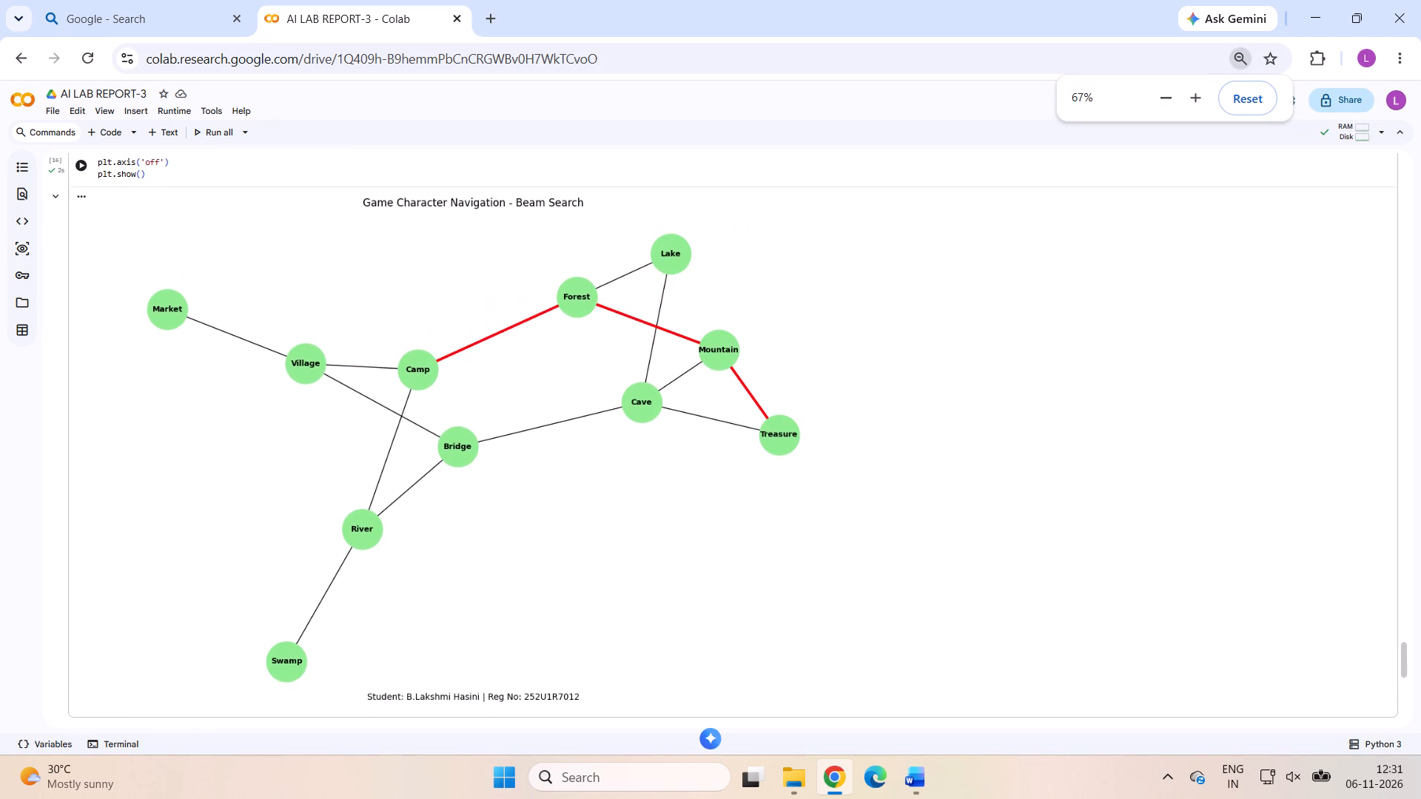
pyautogui.scroll(1, 504, 571)
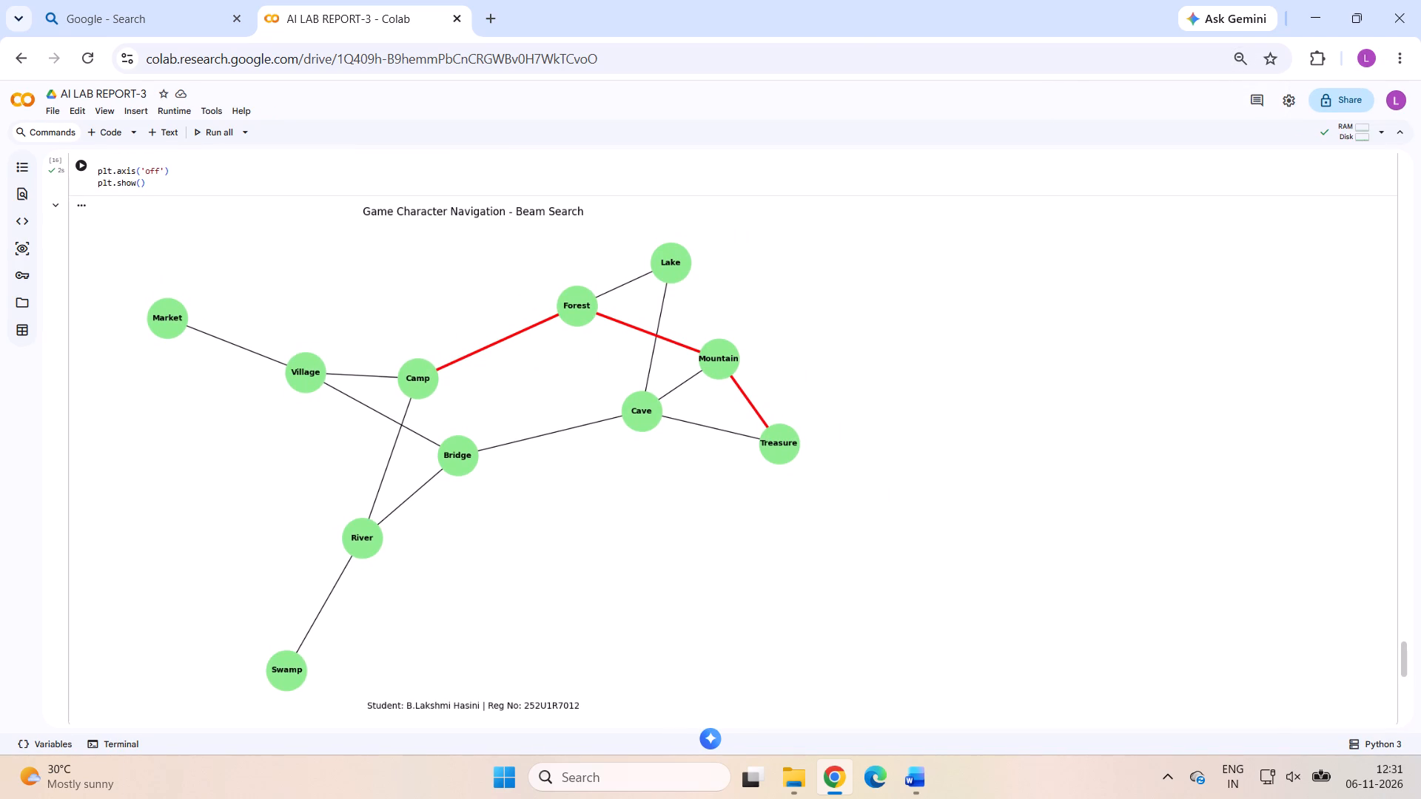
pyautogui.press('shift+super+s')
pyautogui.moveTo(12, 78); pyautogui.dragTo(1420, 757)
pyautogui.click(907, 679)
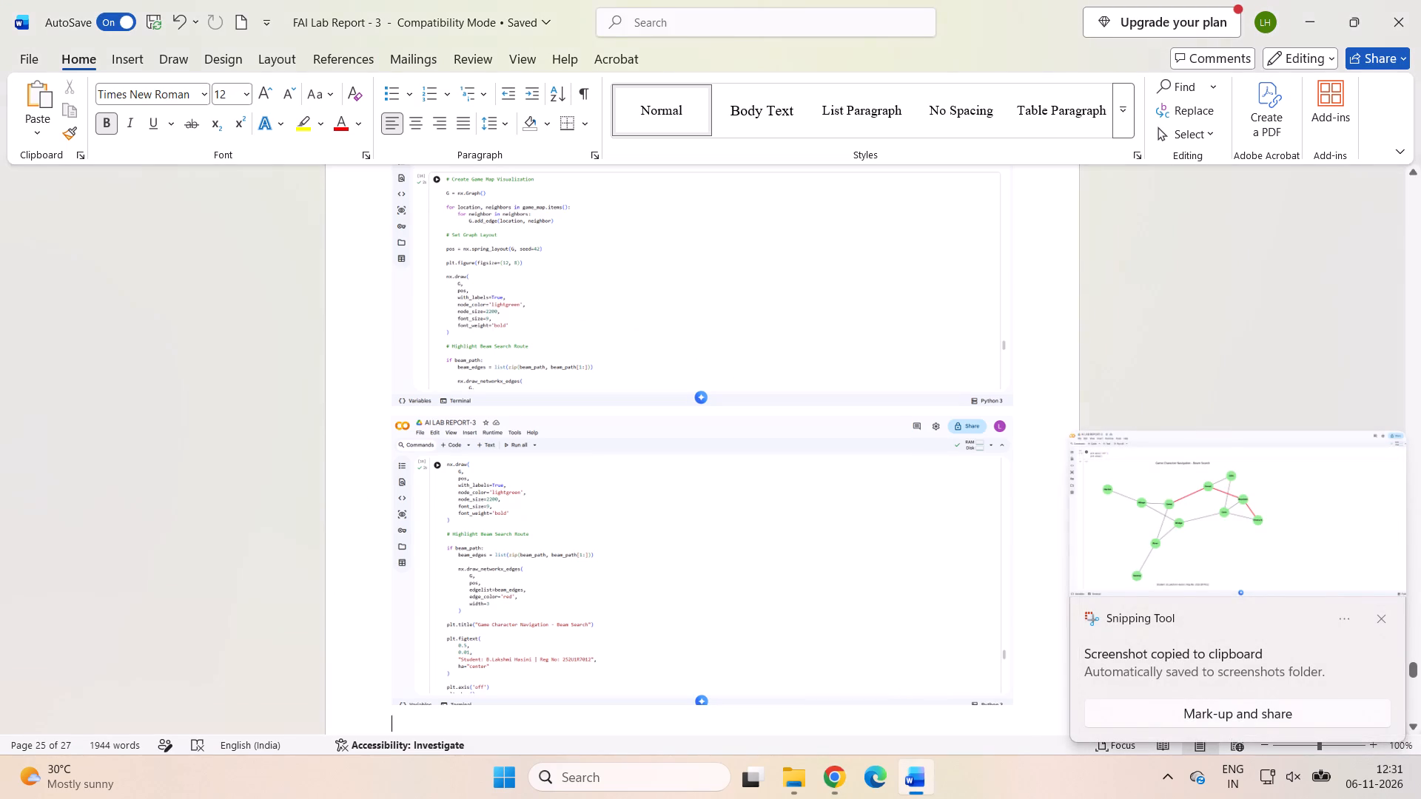
pyautogui.hotkey('ctrl', 'v')
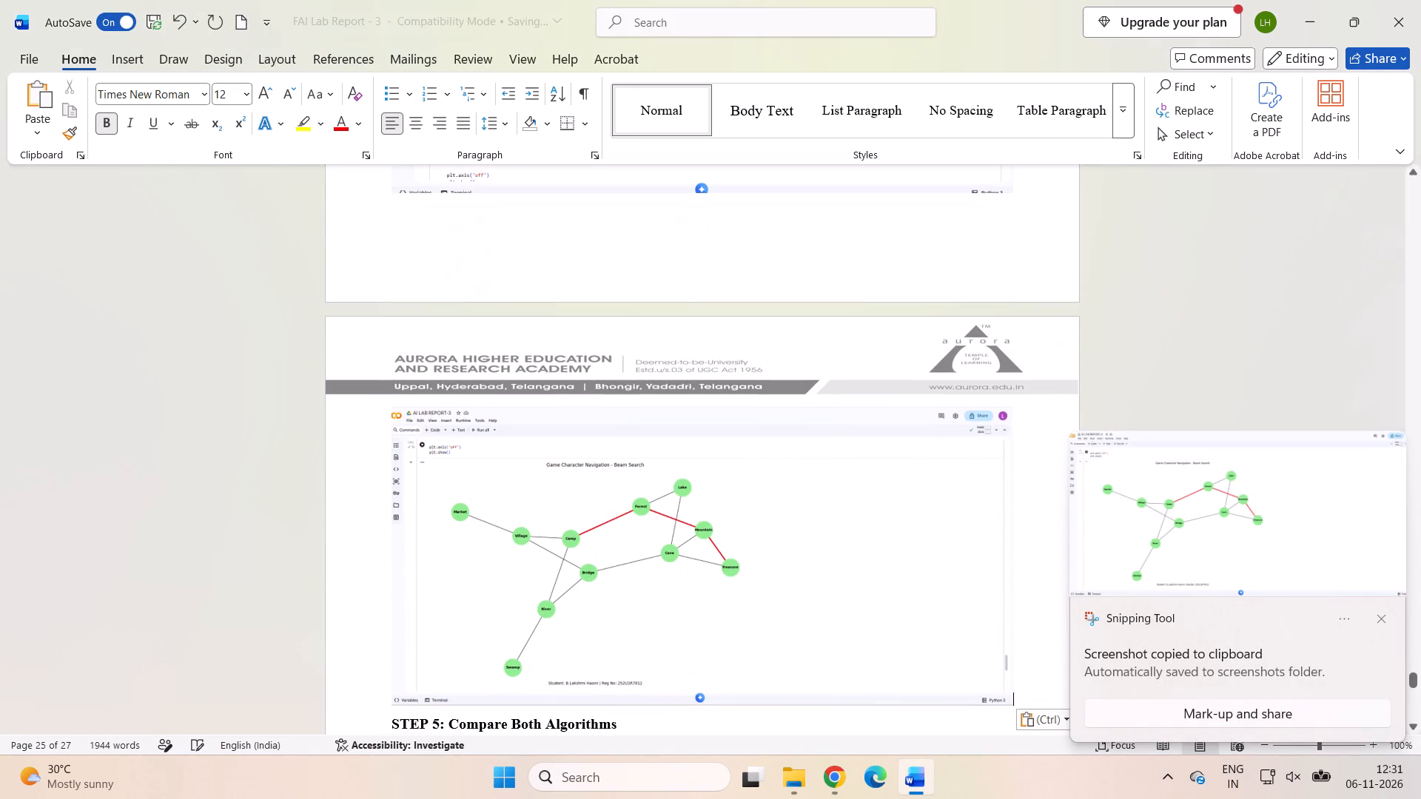
# Snip the Colab view of STEP 5: Compare Both Algorithms, covering its heading, all of its code and the comparison output.
pyautogui.click(821, 701)
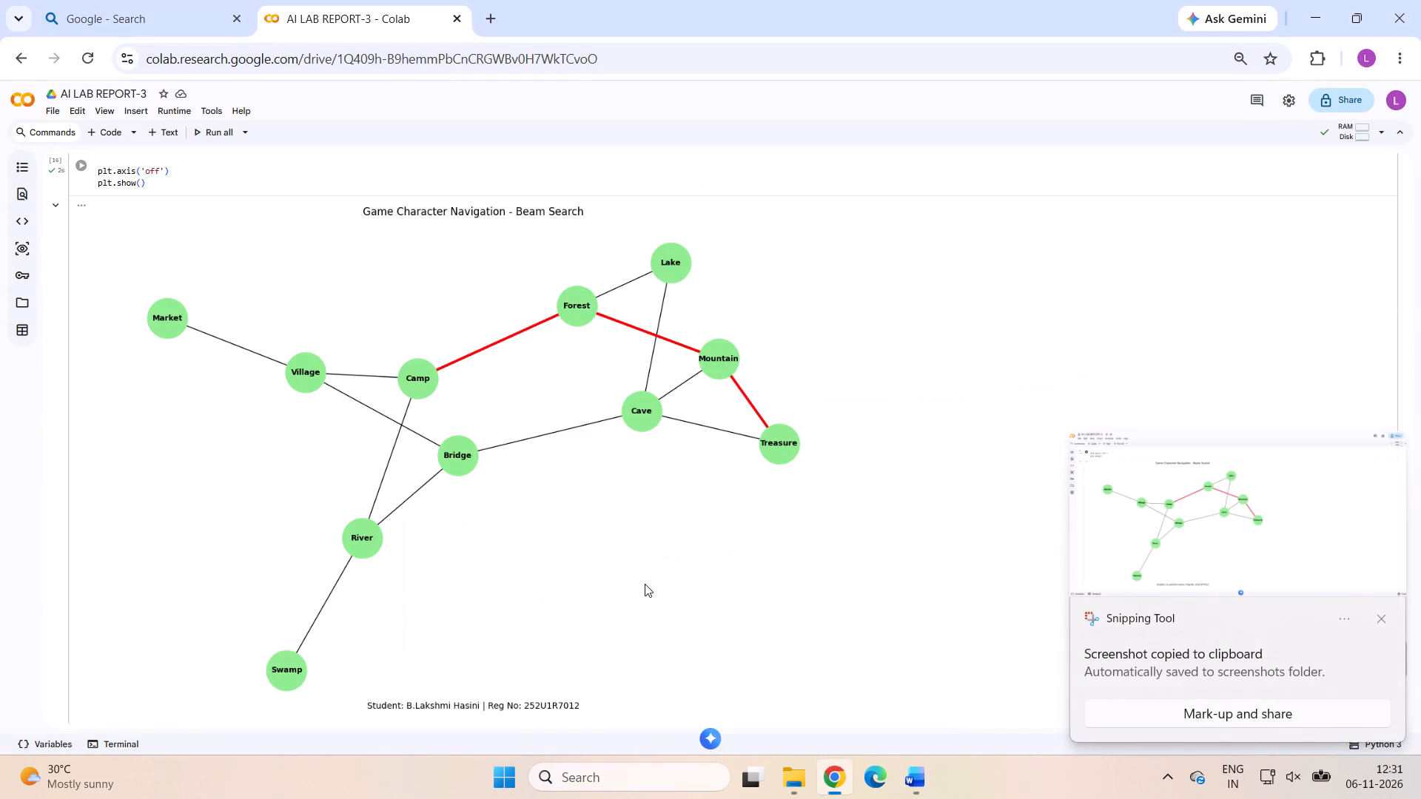
pyautogui.hotkey('ctrl', '=')
pyautogui.hotkey('ctrl', '=')
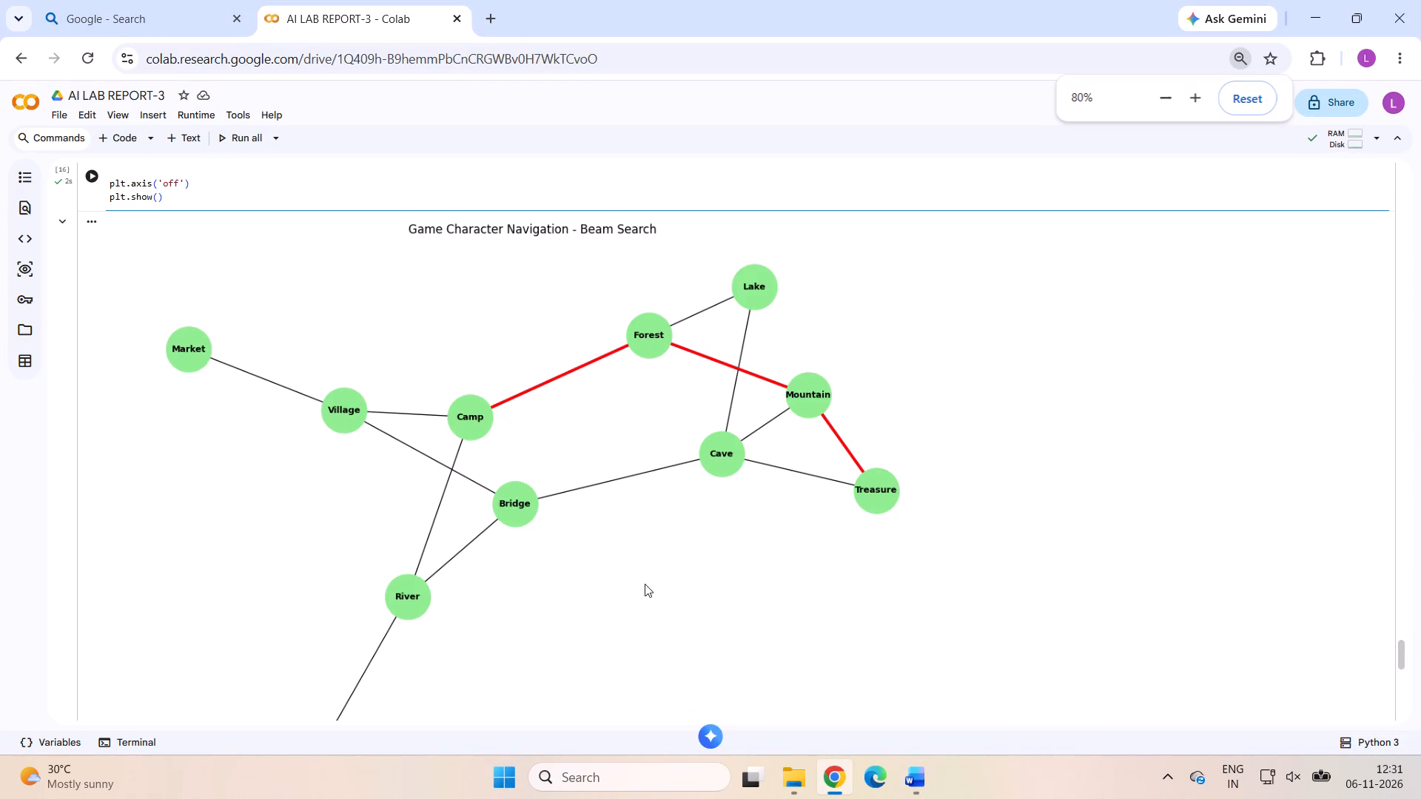
pyautogui.scroll(-6, 645, 584)
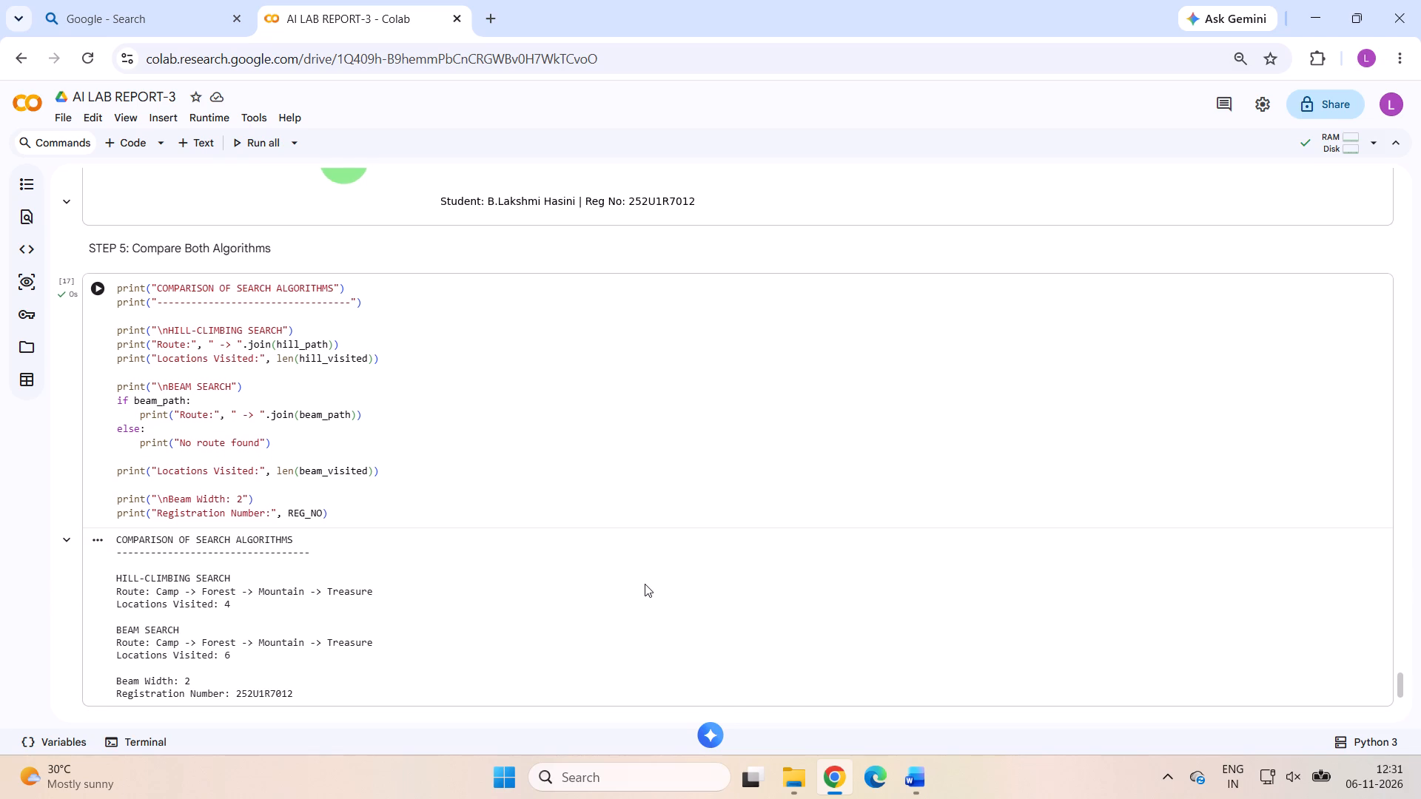
pyautogui.scroll(-1, 645, 584)
pyautogui.hscroll(1, 645, 584)
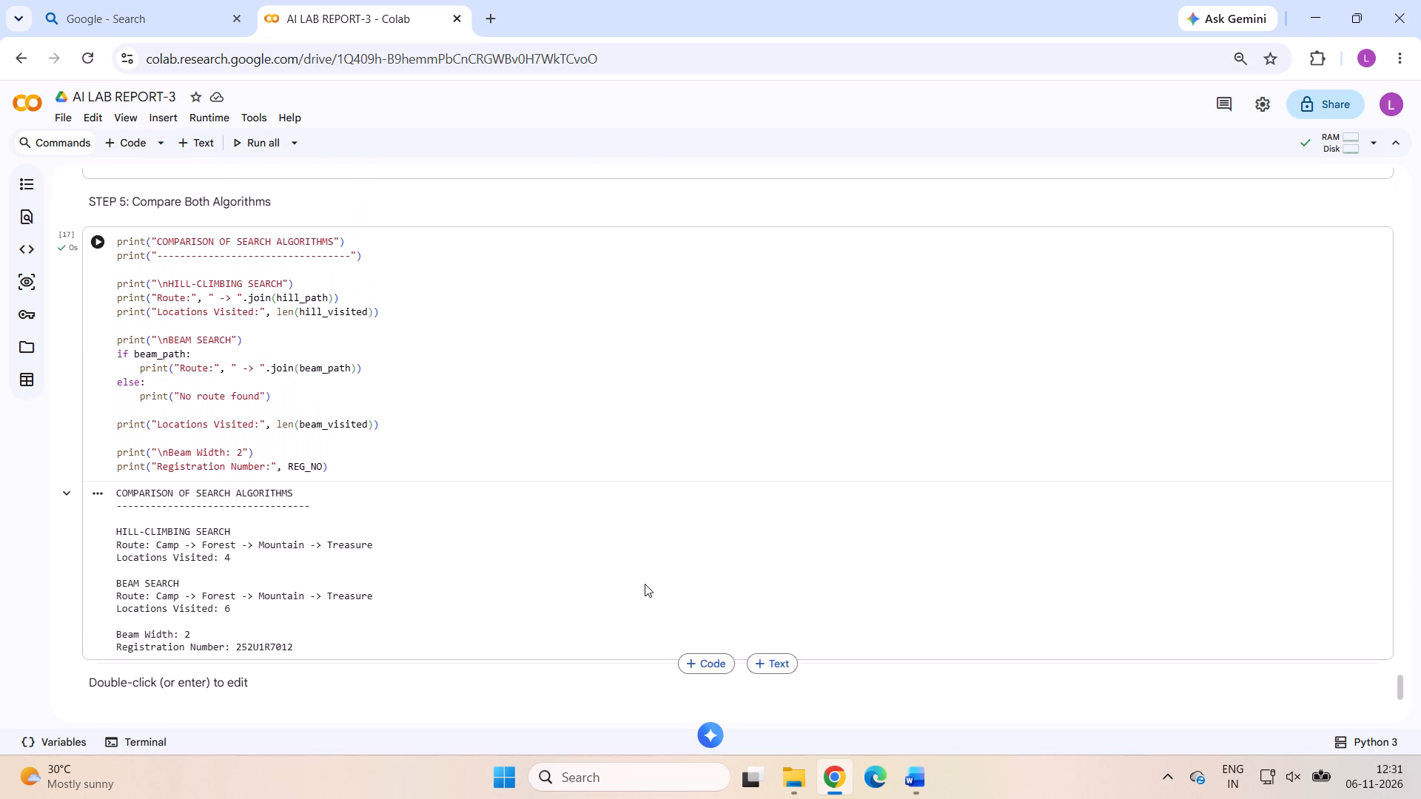
pyautogui.hscroll(1, 645, 584)
pyautogui.hotkey('ctrl', '=')
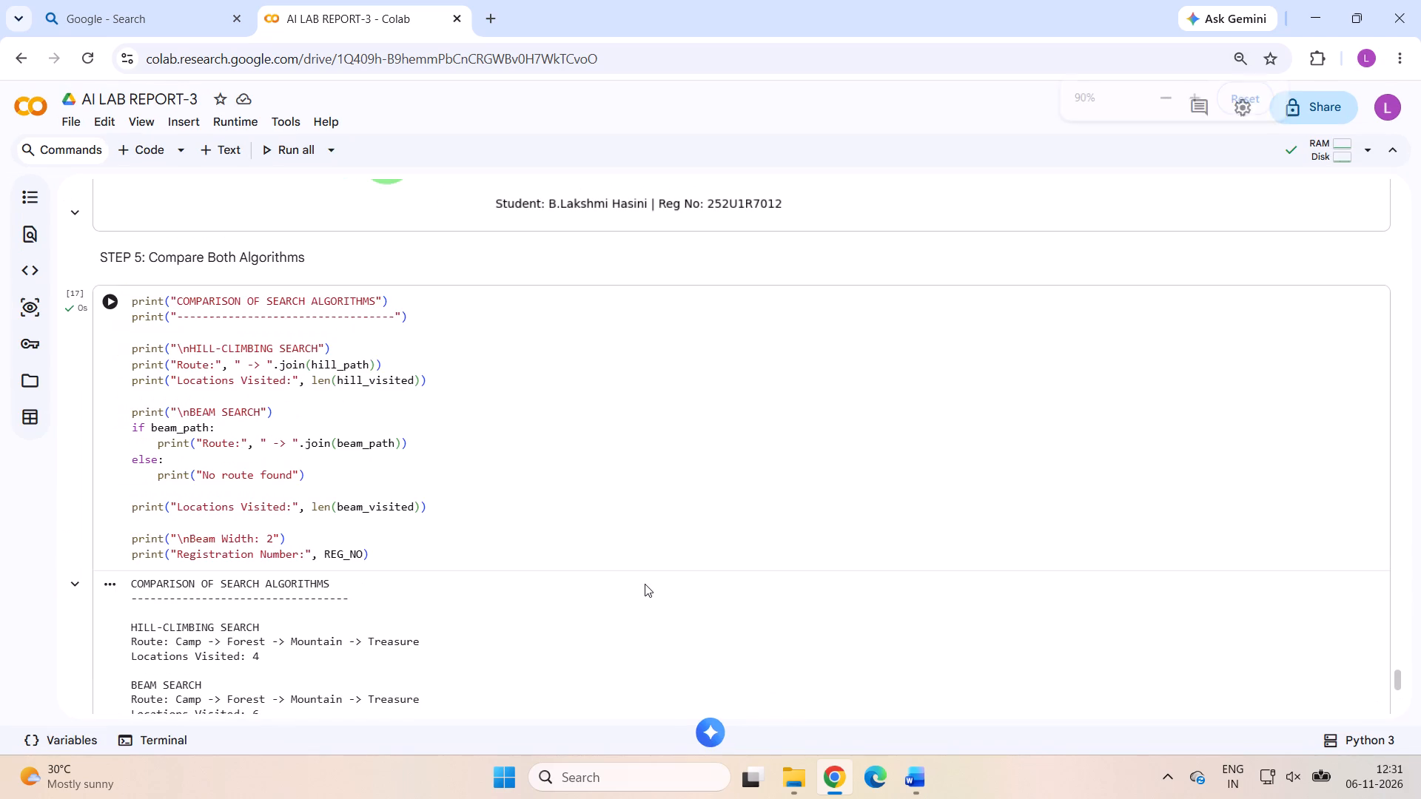
pyautogui.scroll(-1, 645, 584)
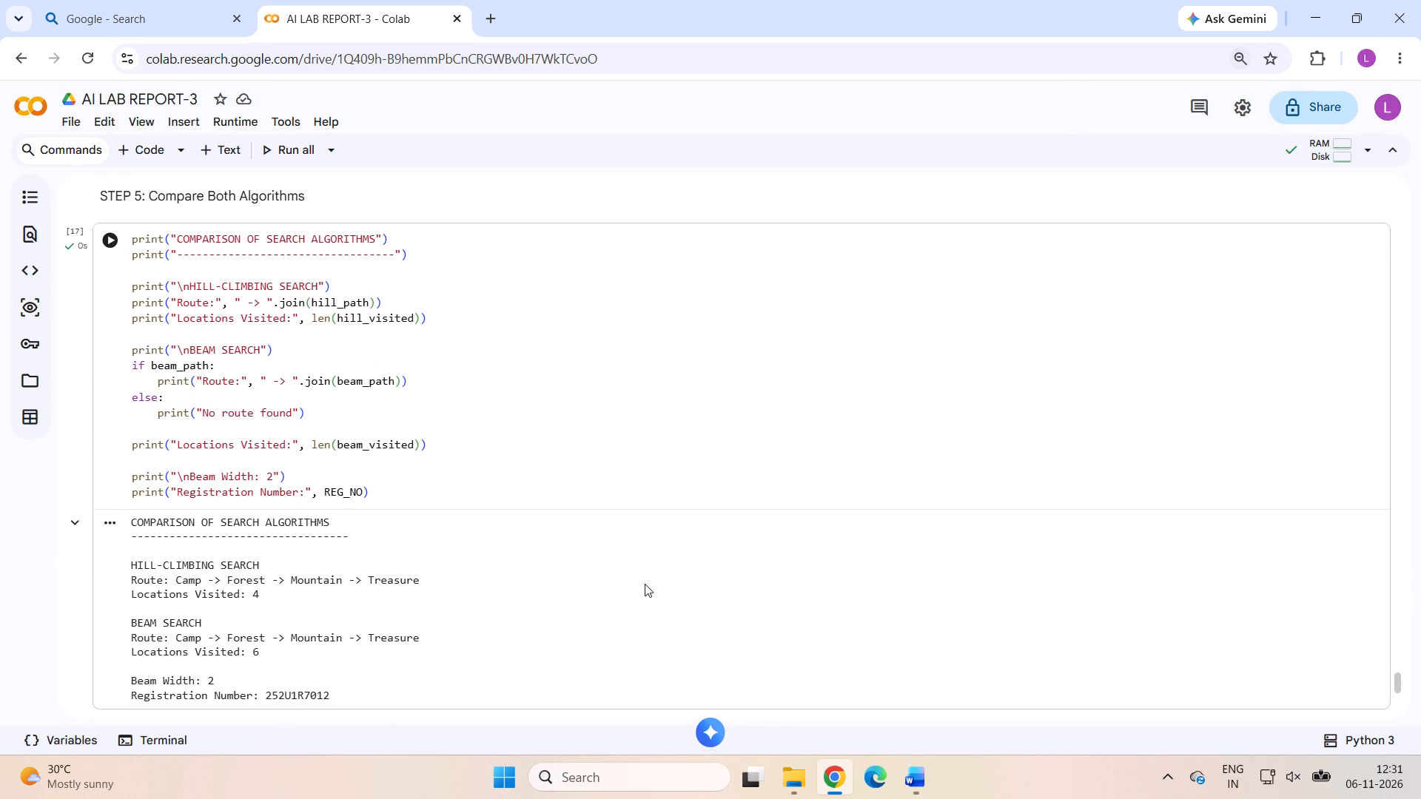
pyautogui.scroll(-1, 645, 584)
pyautogui.press('shift+super+s')
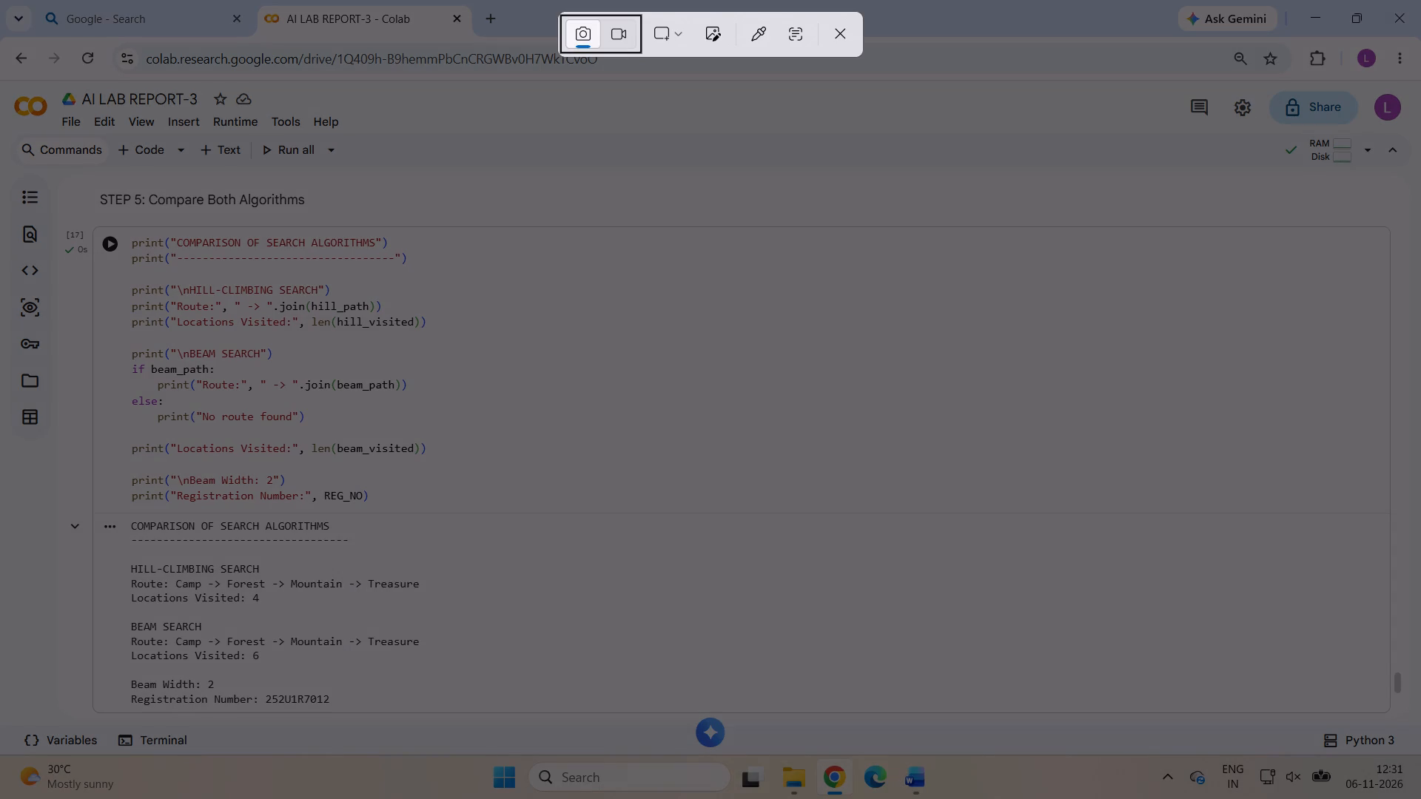
pyautogui.moveTo(9, 79); pyautogui.dragTo(1420, 753)
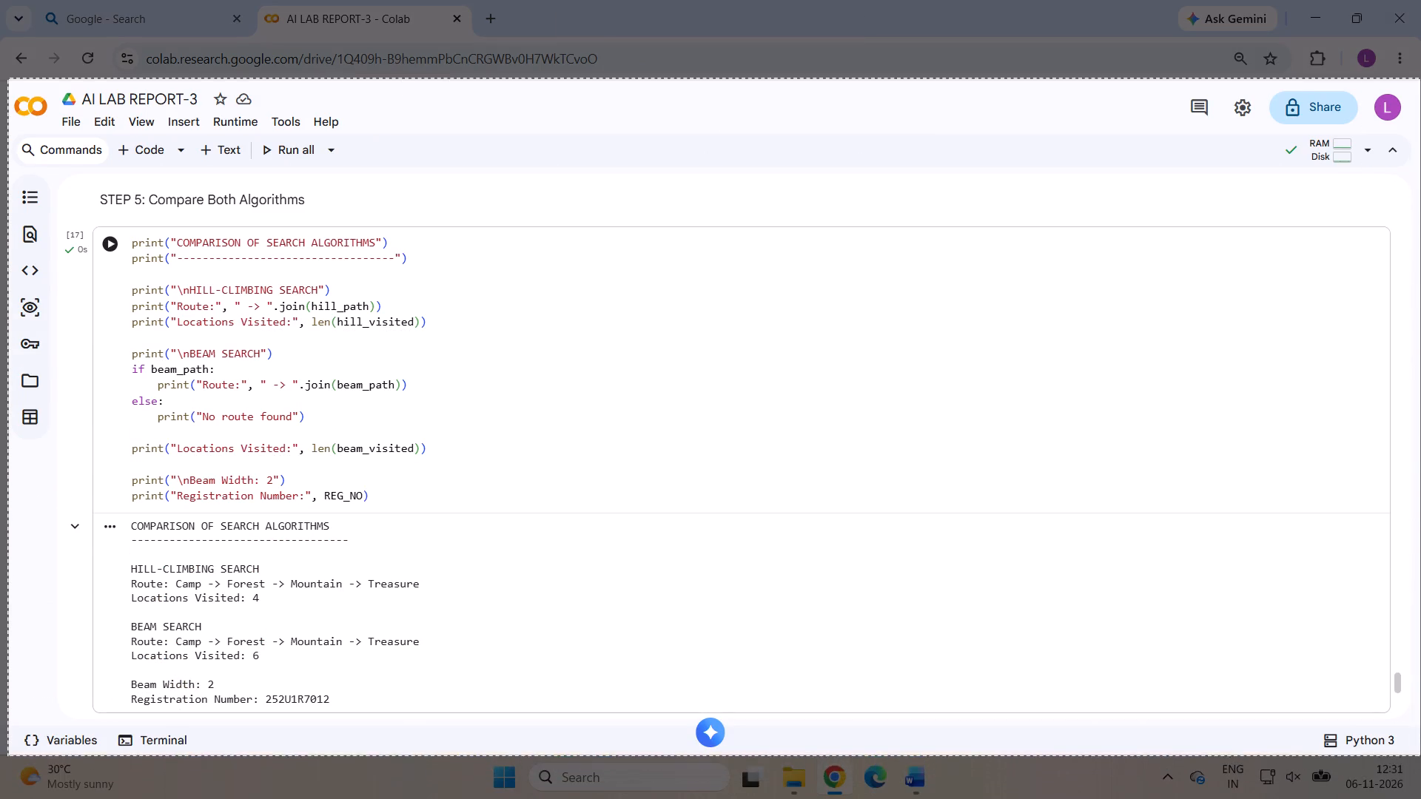
pyautogui.moveTo(1420, 753); pyautogui.dragTo(1420, 751)
# Add a bold OUTPUT label in Word between STEP 5's print("Registration Number:", REG_NO) line and the Comparison Table heading, leaving an empty line above it.
pyautogui.click(917, 687)
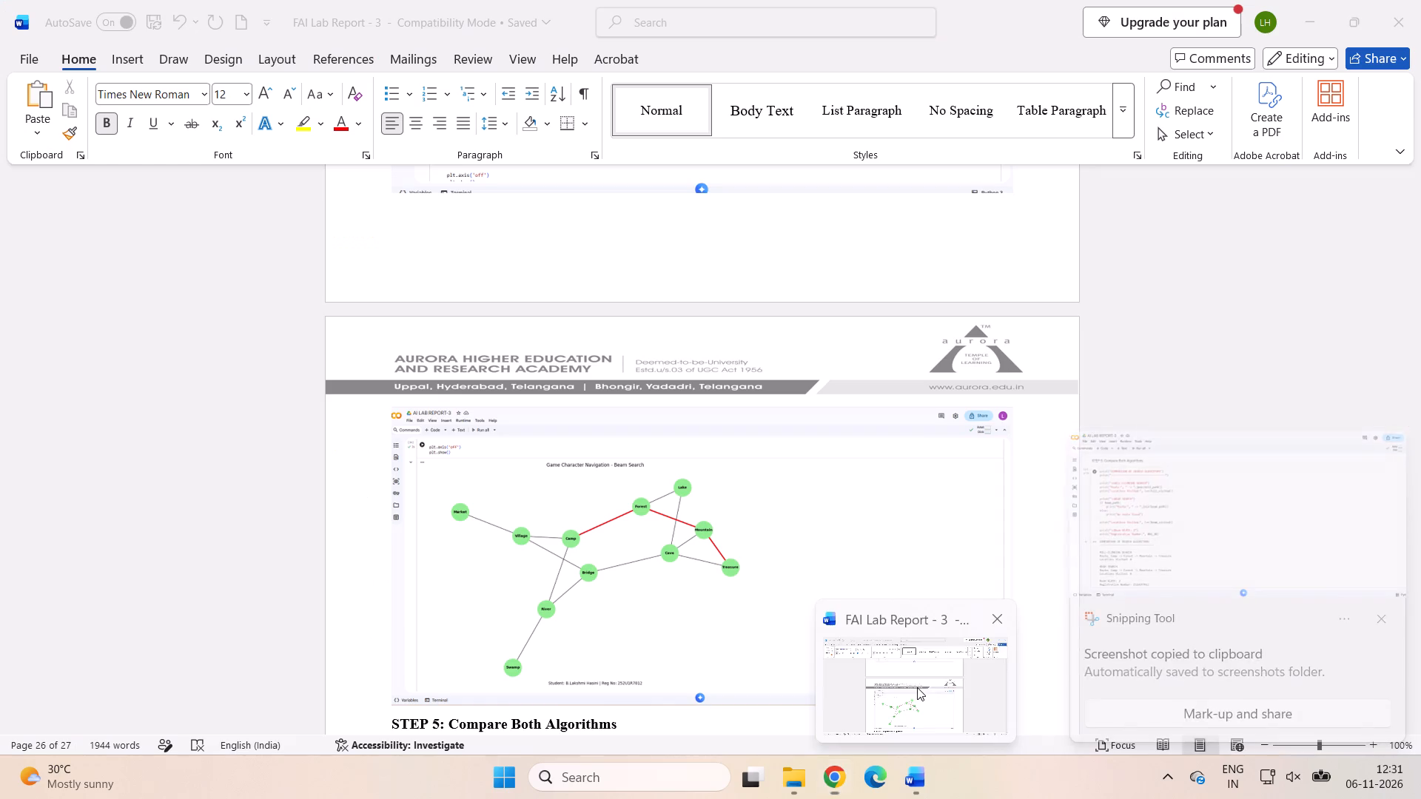
pyautogui.scroll(-6, 636, 653)
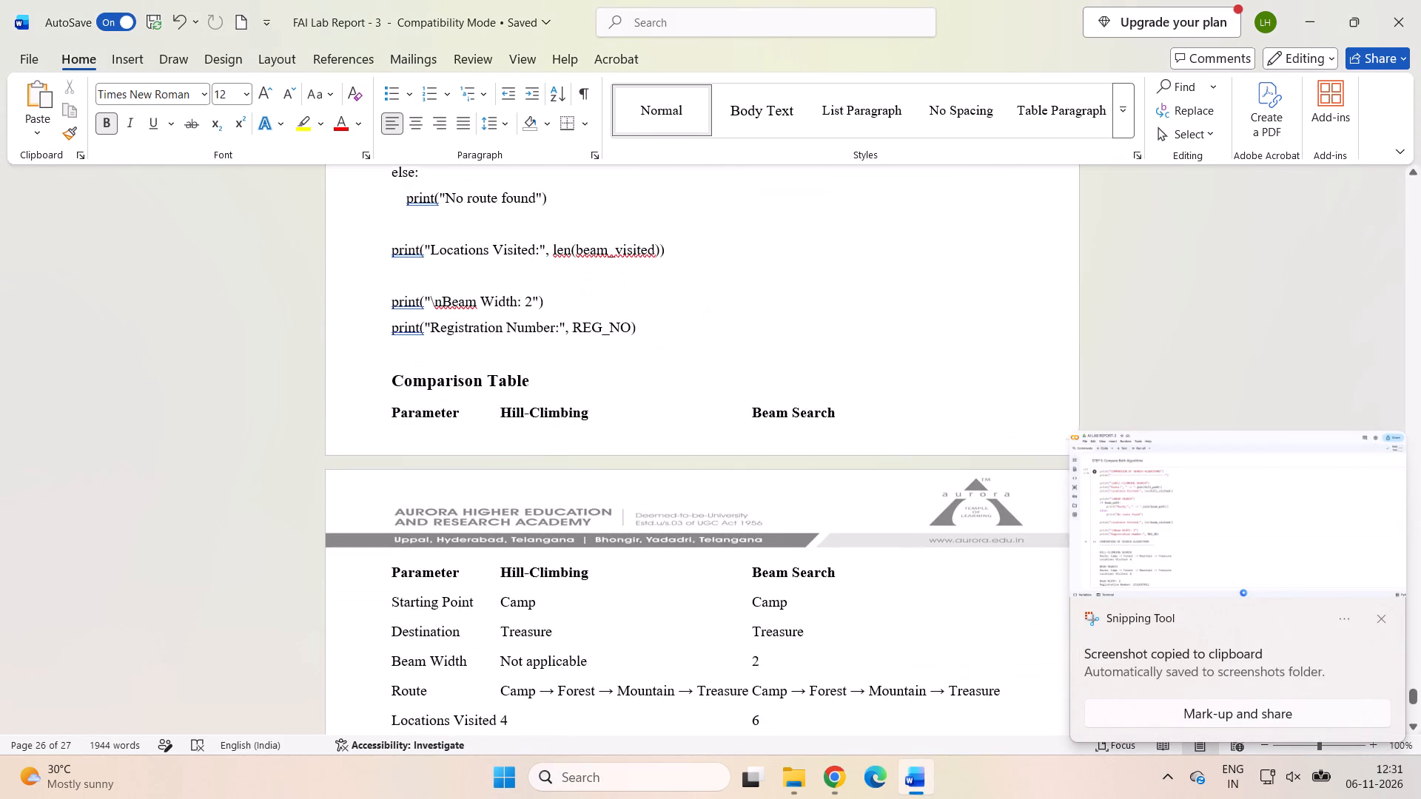
pyautogui.click(654, 355)
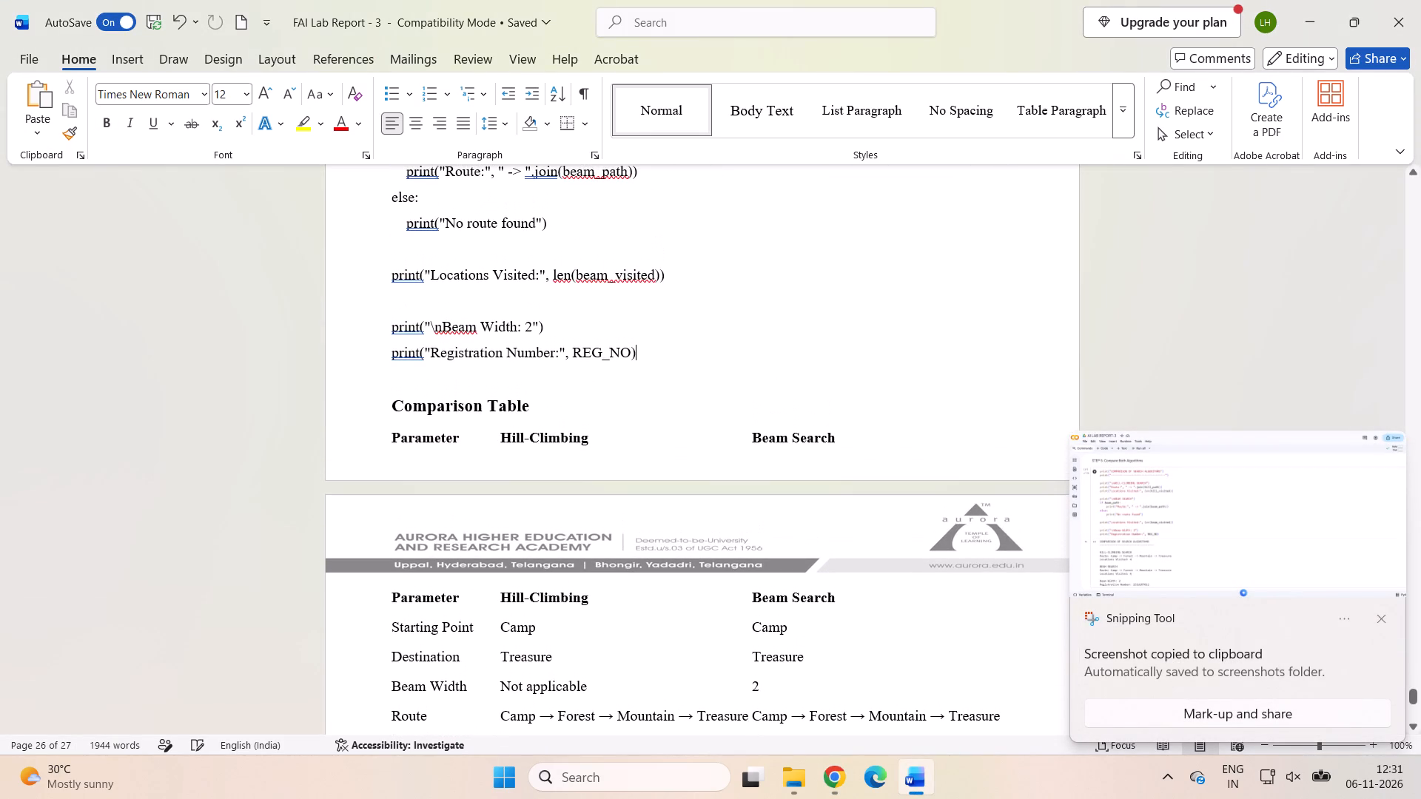
pyautogui.press('Return')
pyautogui.press('Return')
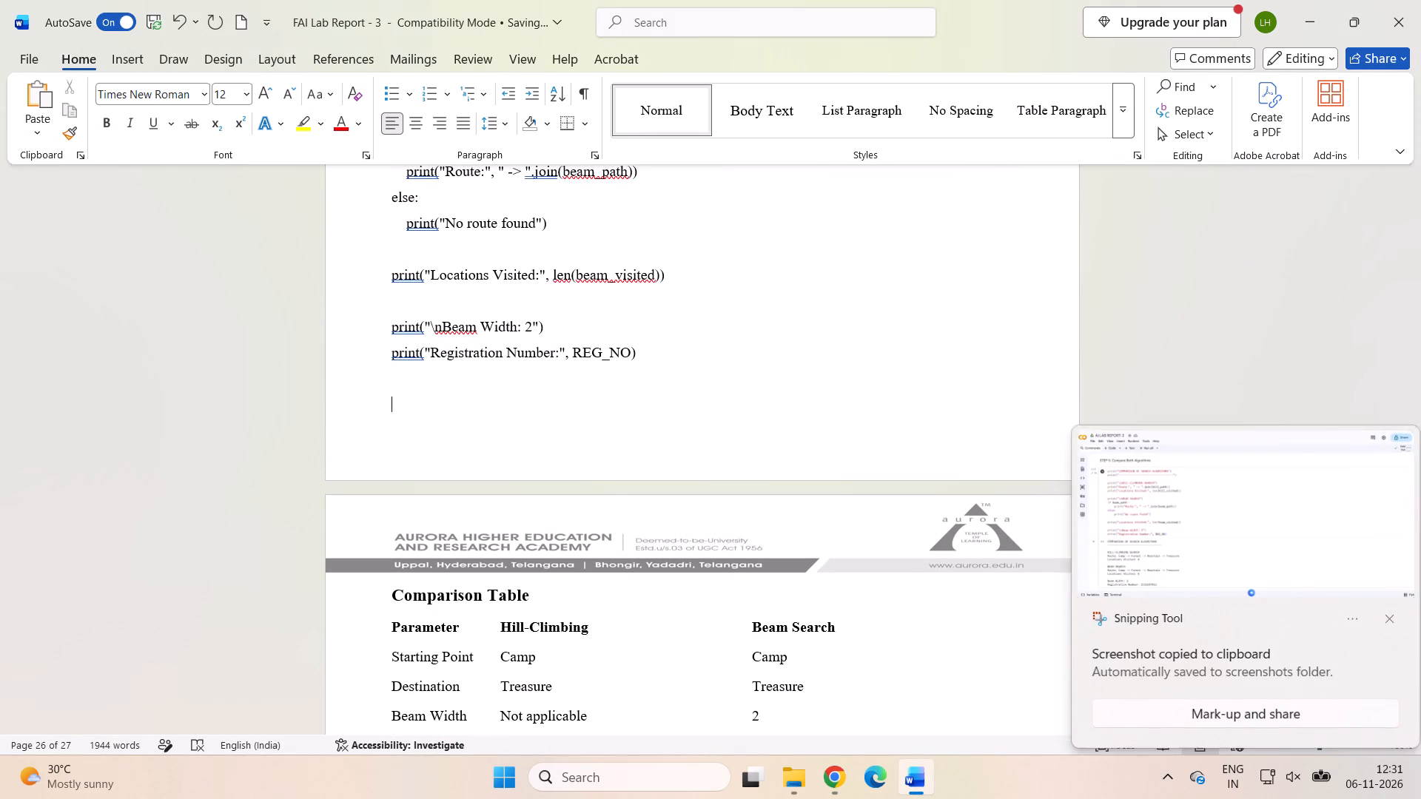
pyautogui.write('OUTPUT')
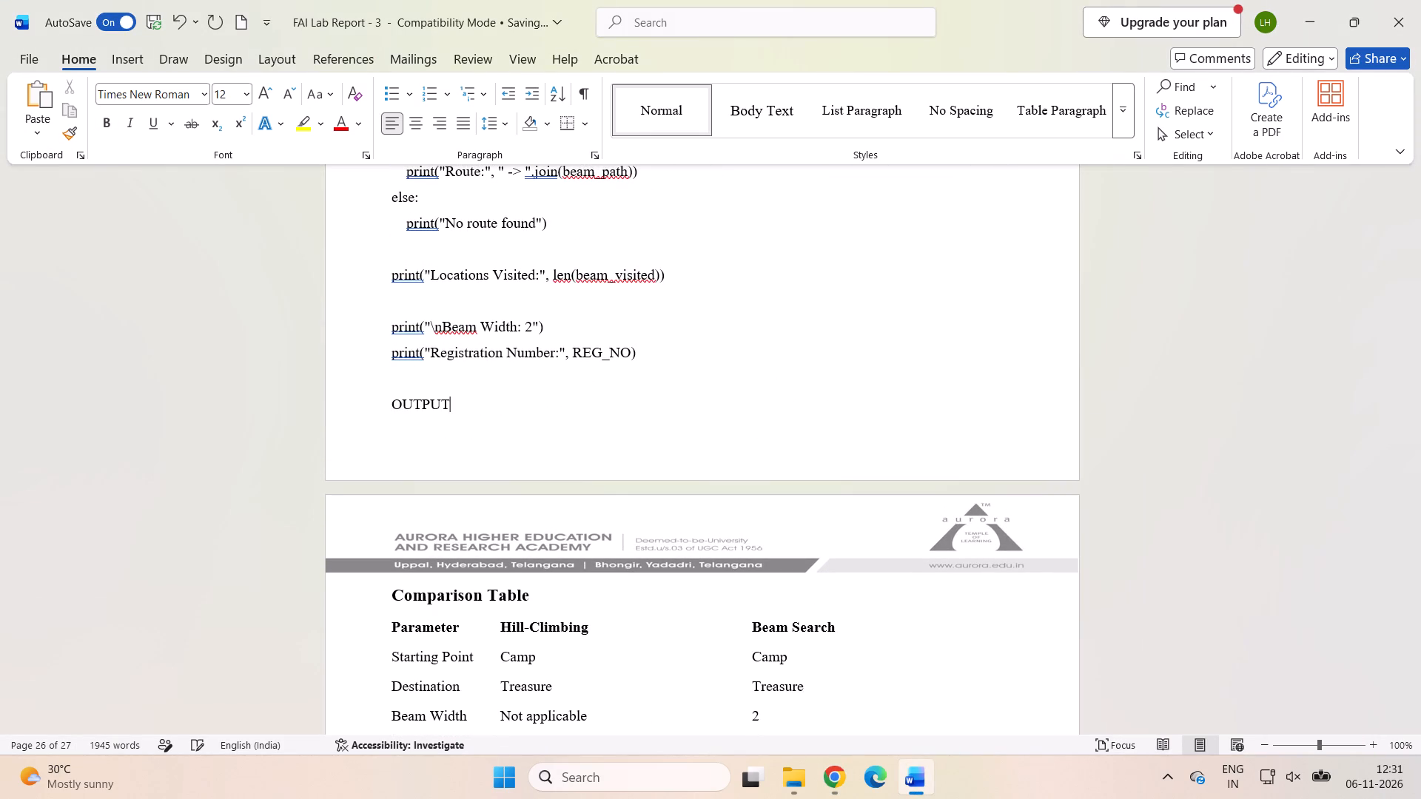
pyautogui.moveTo(391, 406); pyautogui.dragTo(458, 408)
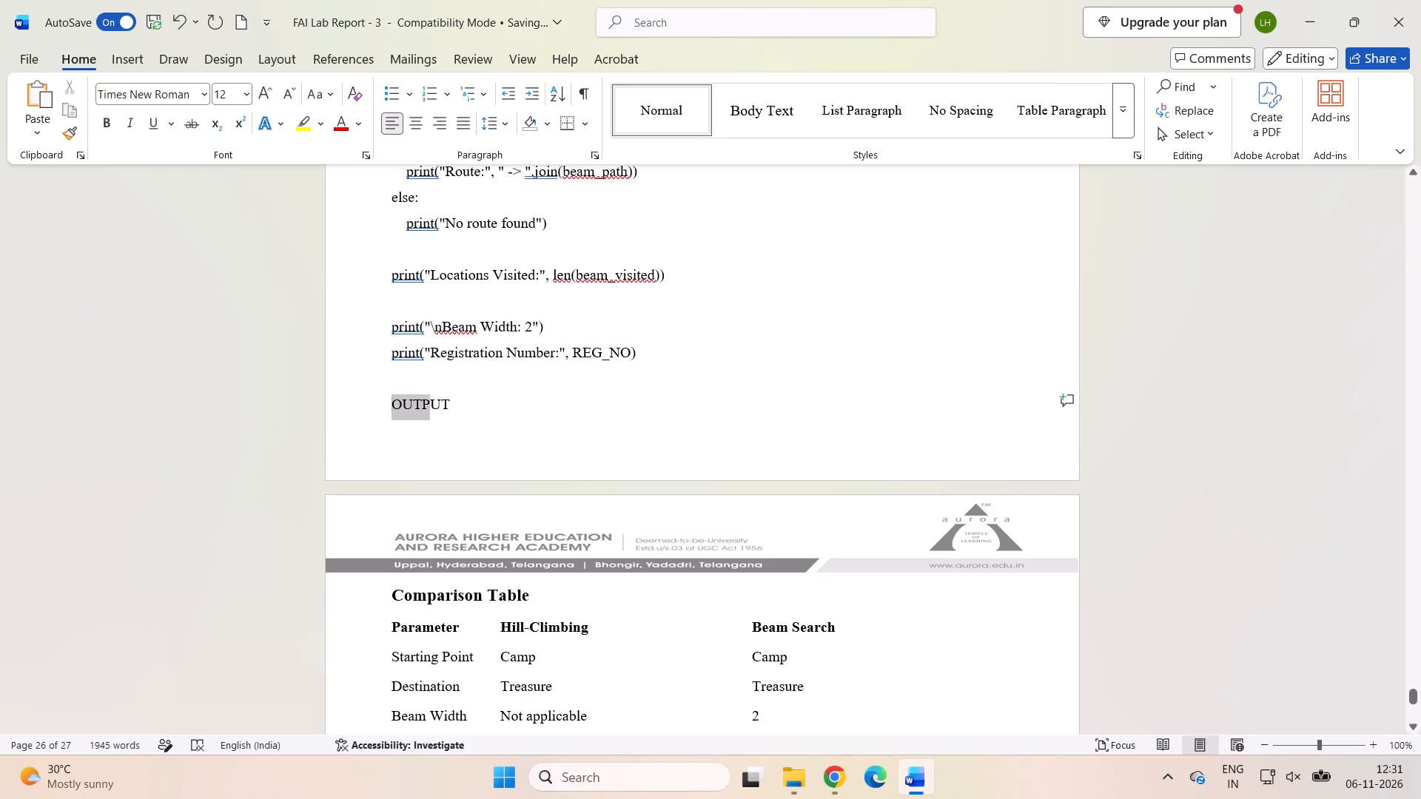
pyautogui.moveTo(458, 408); pyautogui.dragTo(463, 409)
pyautogui.click(477, 376)
# Paste the STEP 5 snip on the empty line below STEP 5's OUTPUT label.
pyautogui.click(491, 445)
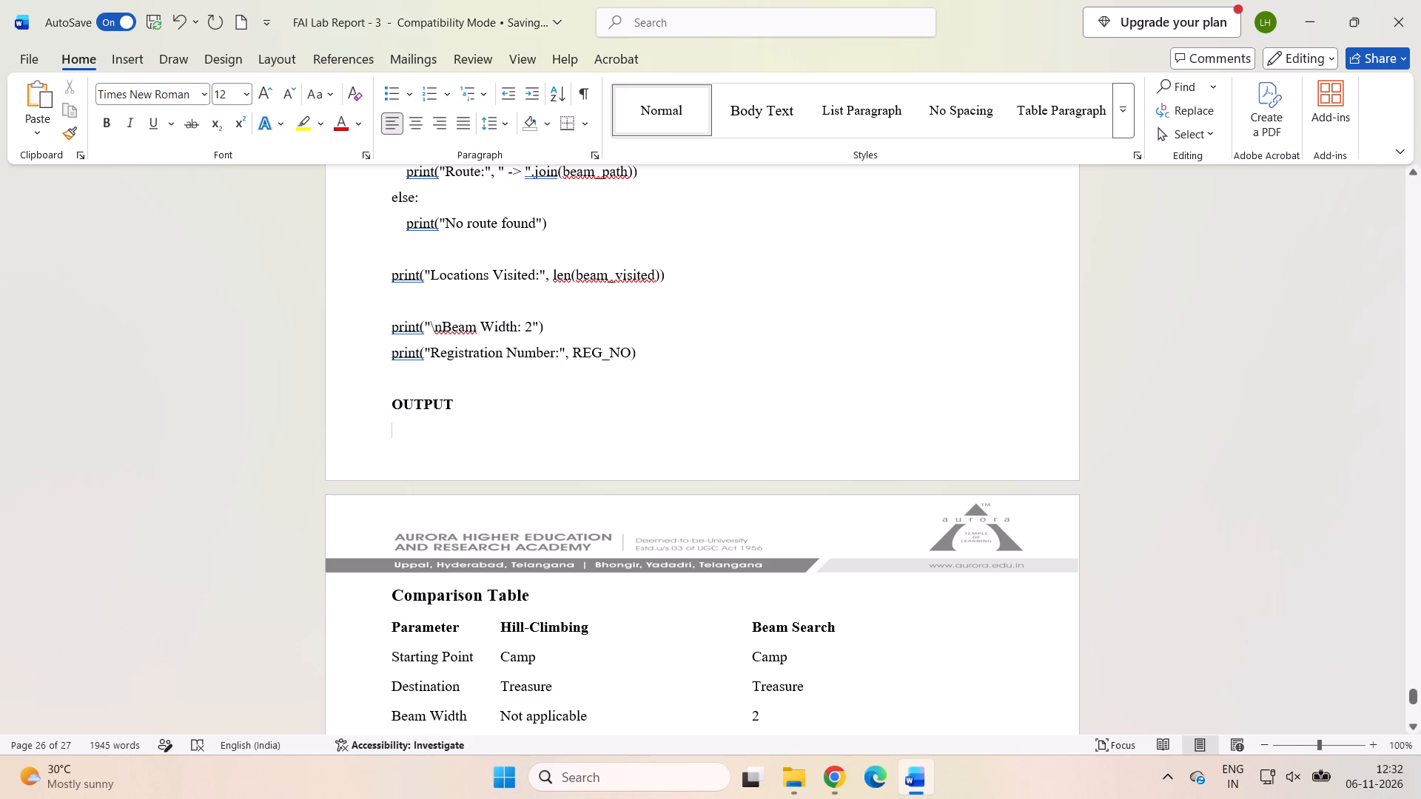
pyautogui.hotkey('ctrl', 'v')
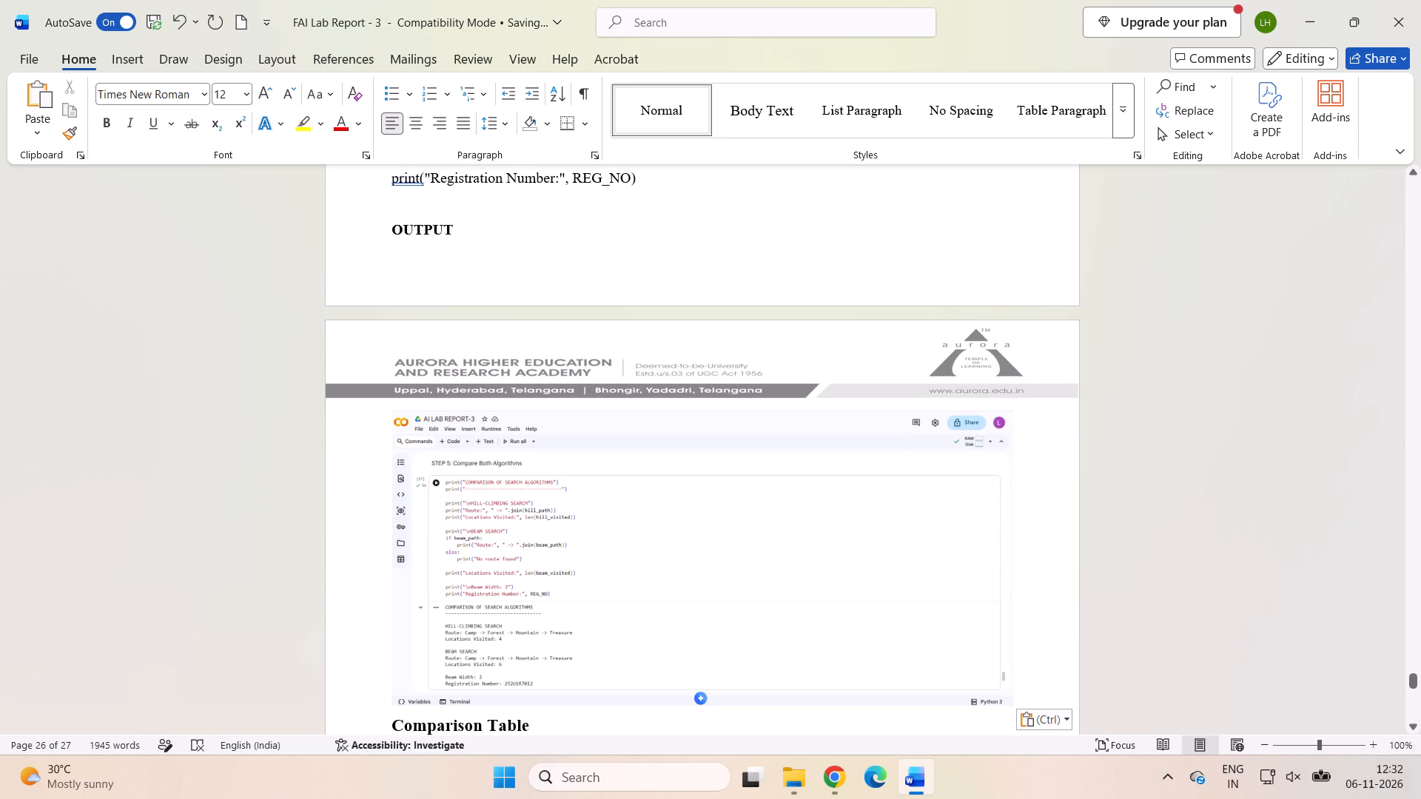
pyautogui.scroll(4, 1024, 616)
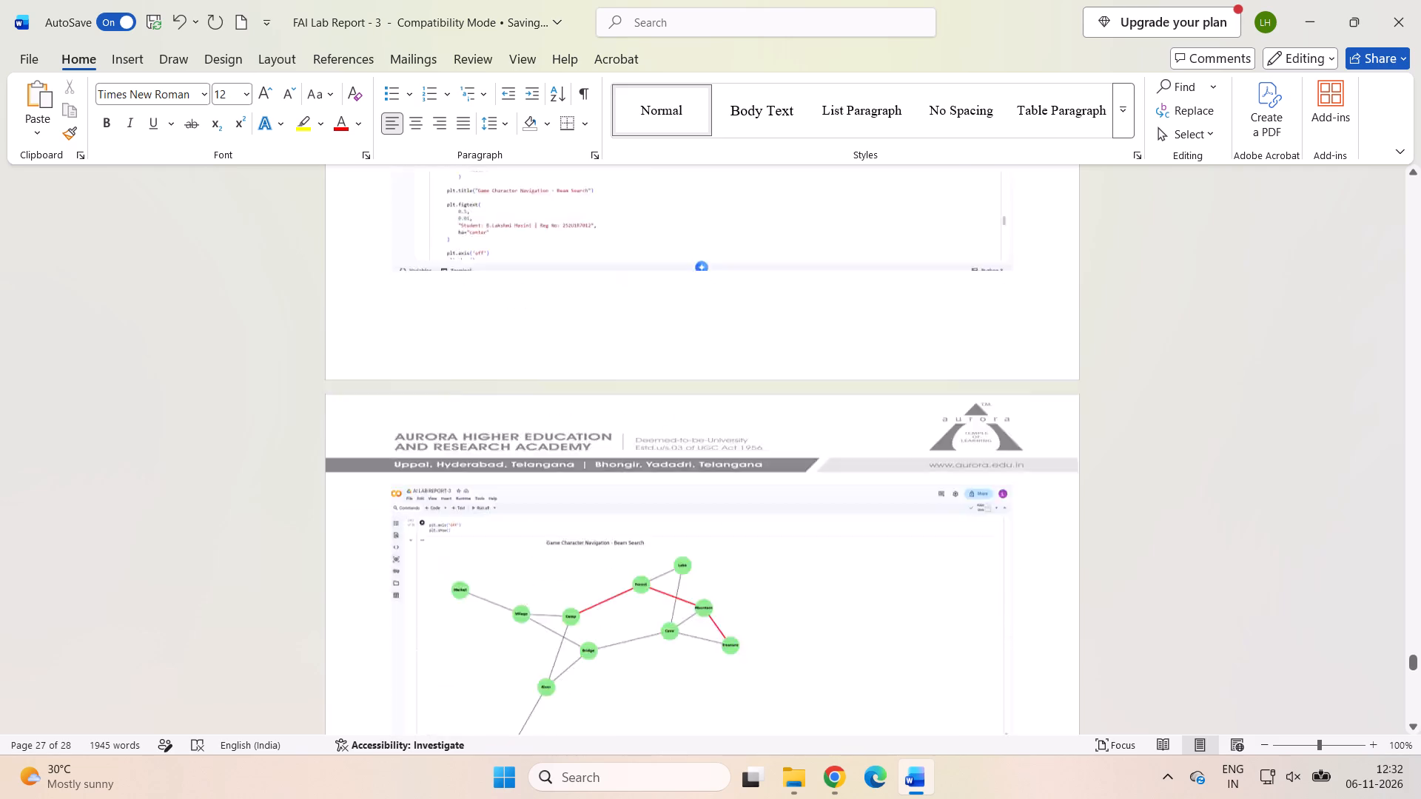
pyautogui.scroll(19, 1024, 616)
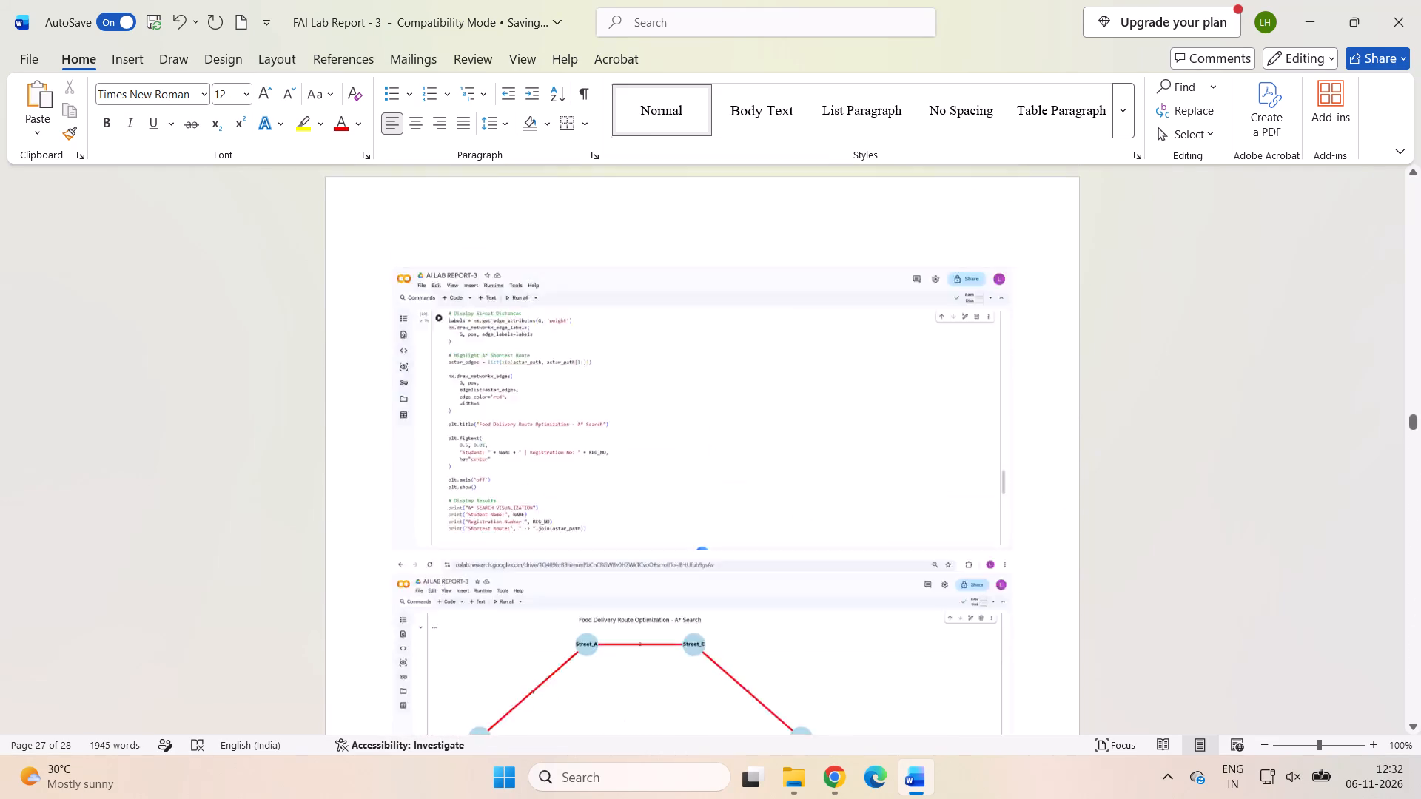
pyautogui.scroll(11, 1024, 616)
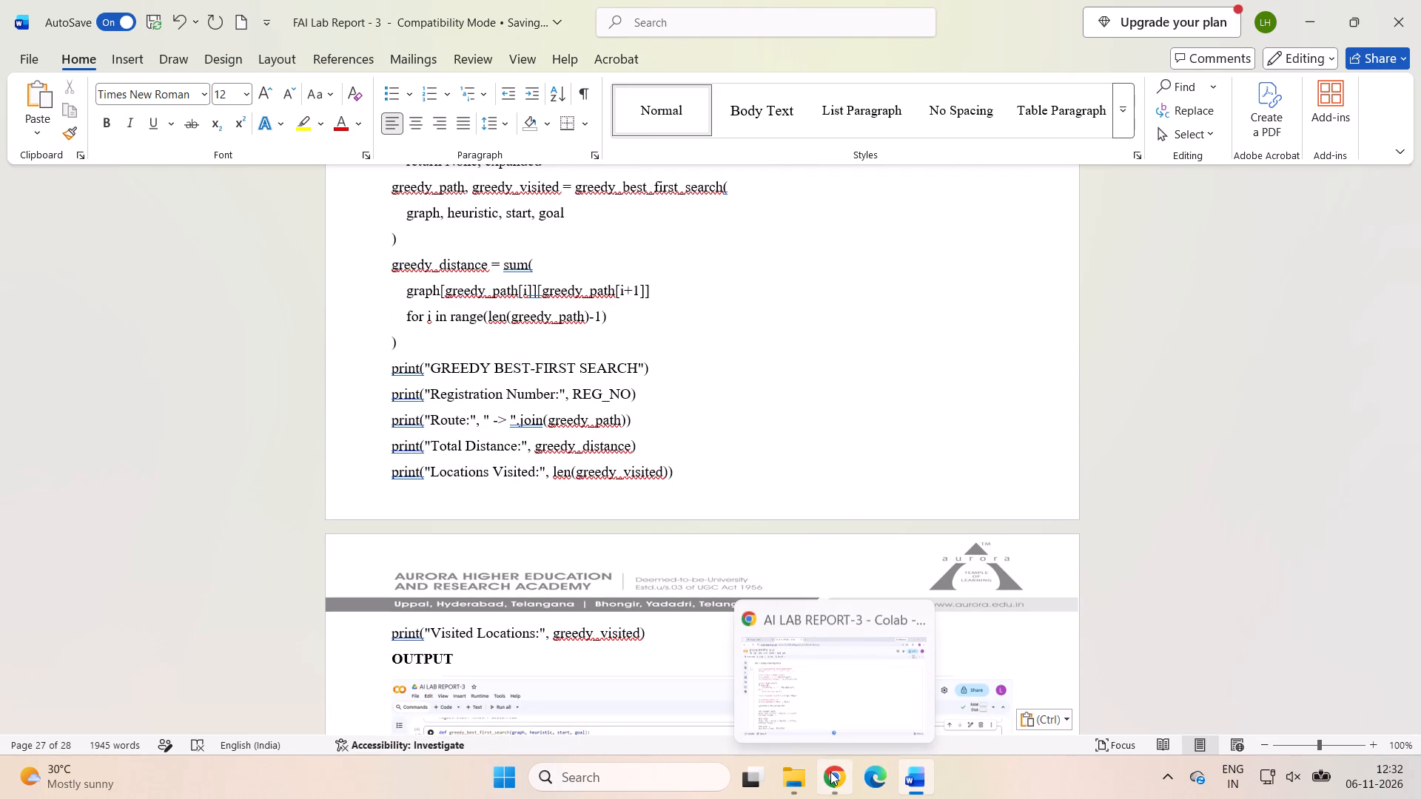
pyautogui.click(622, 766)
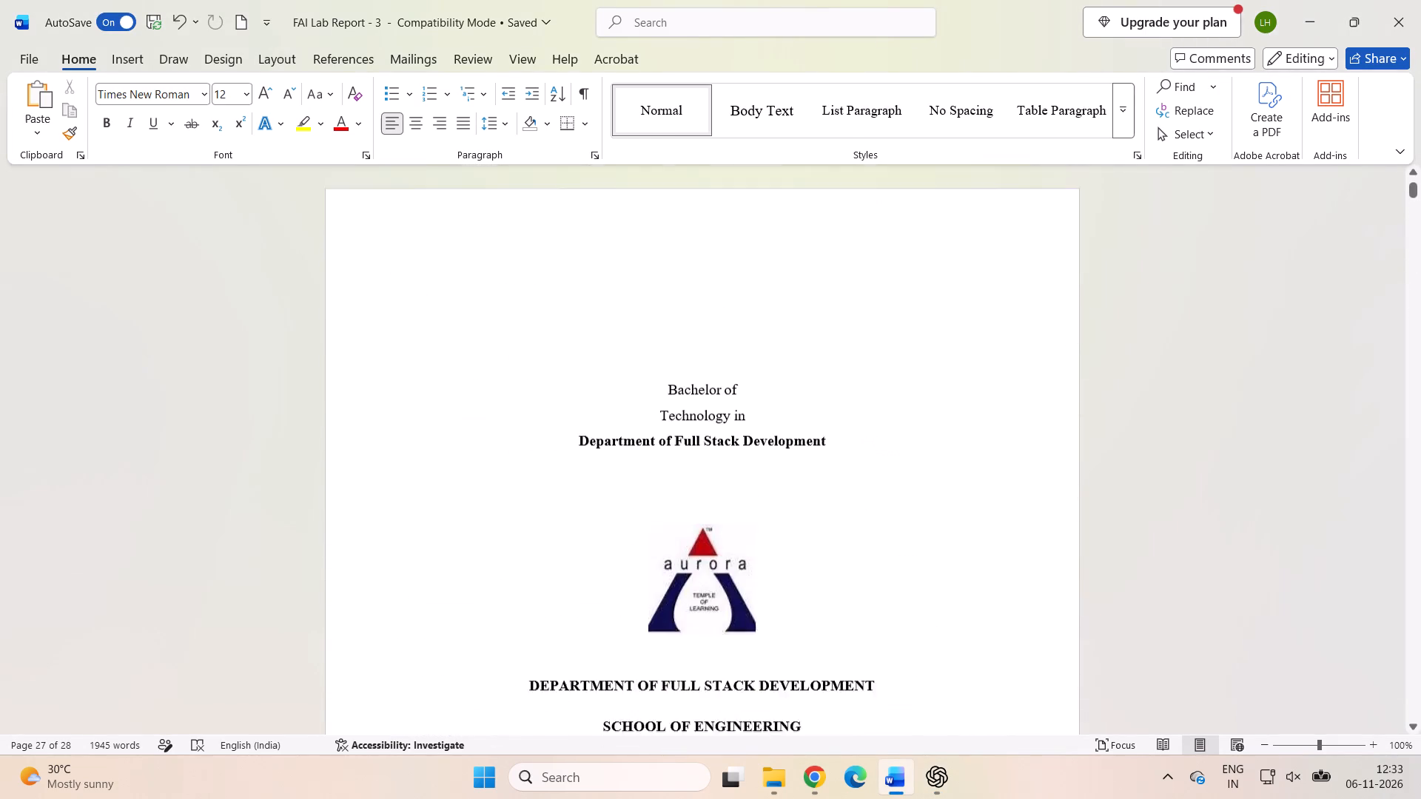
pyautogui.scroll(-12, 778, 470)
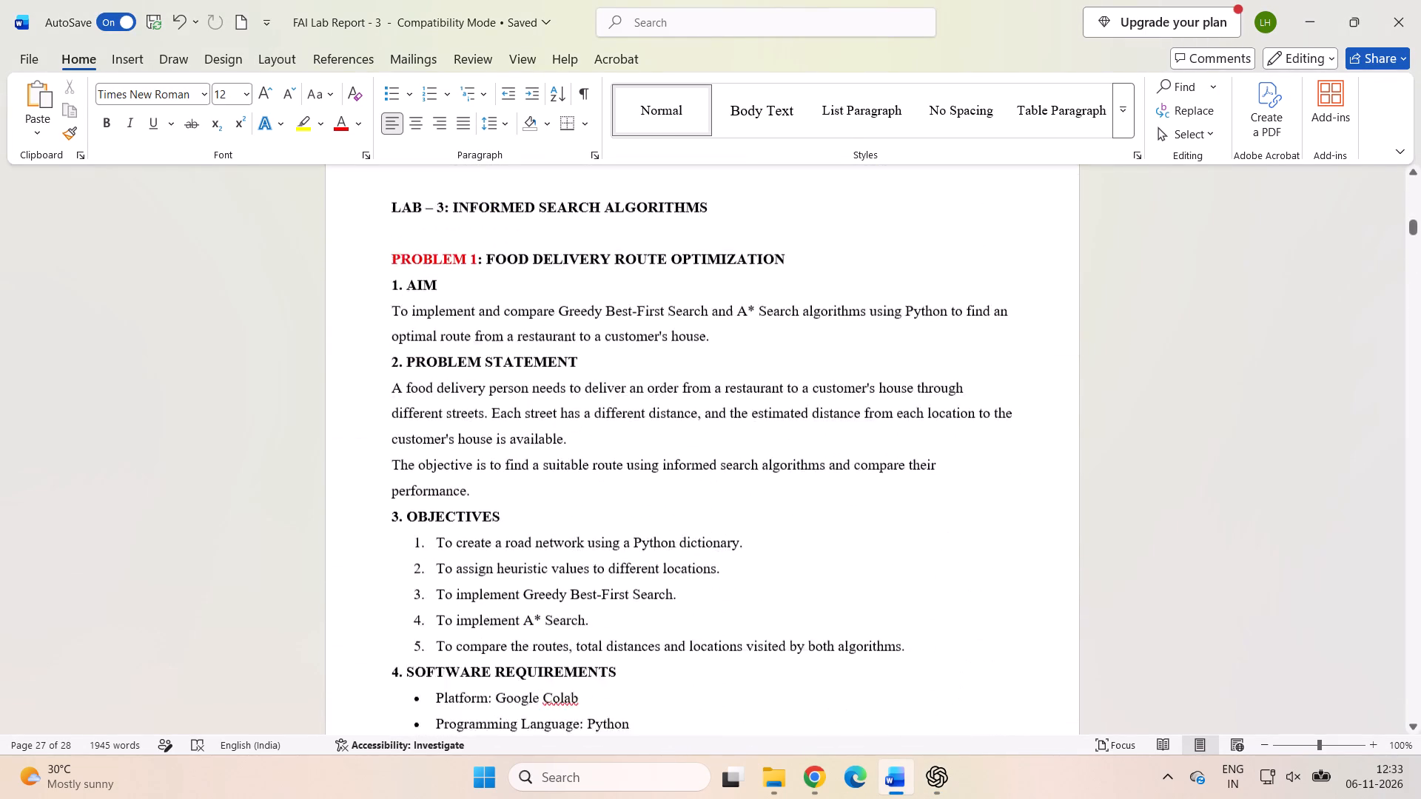
pyautogui.scroll(-17, 778, 470)
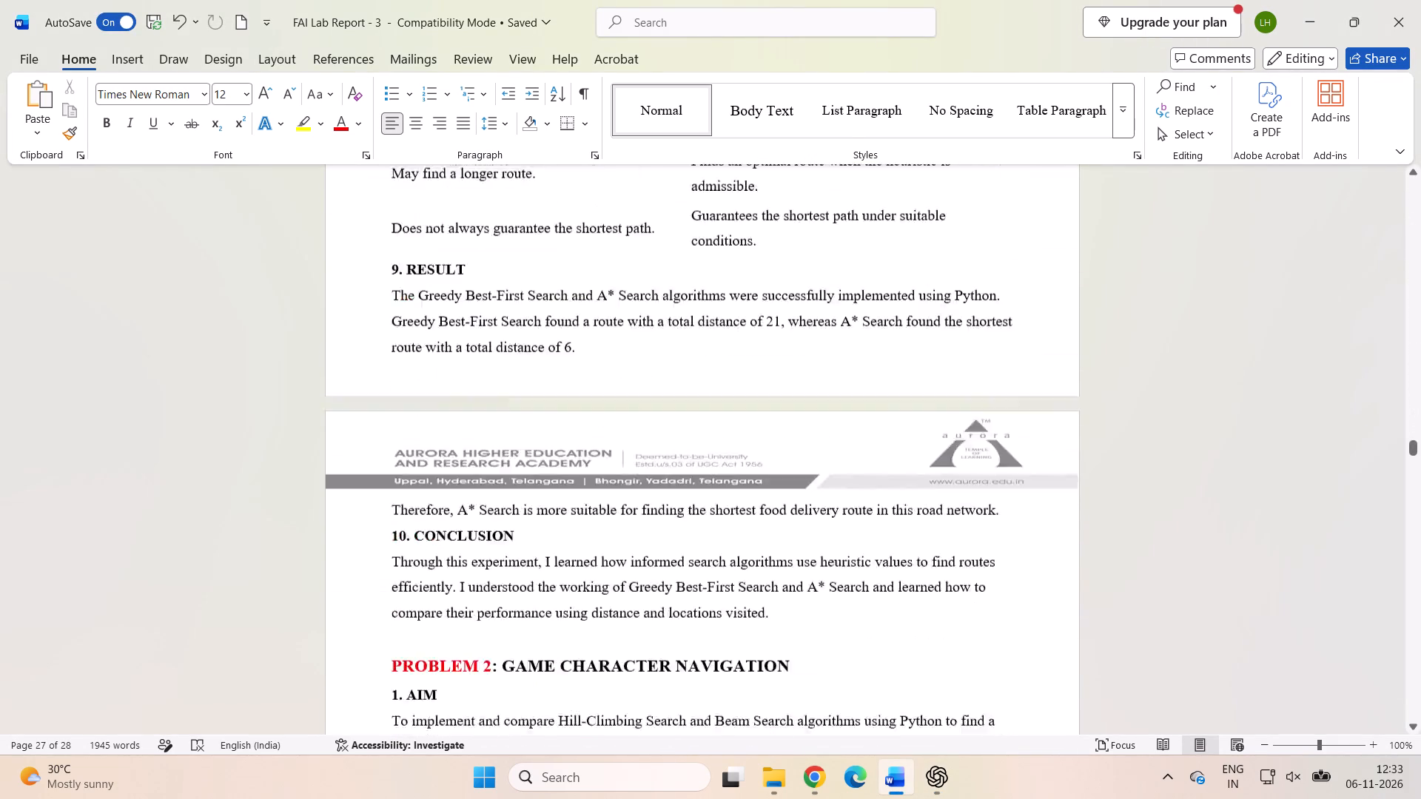
pyautogui.scroll(-13, 776, 456)
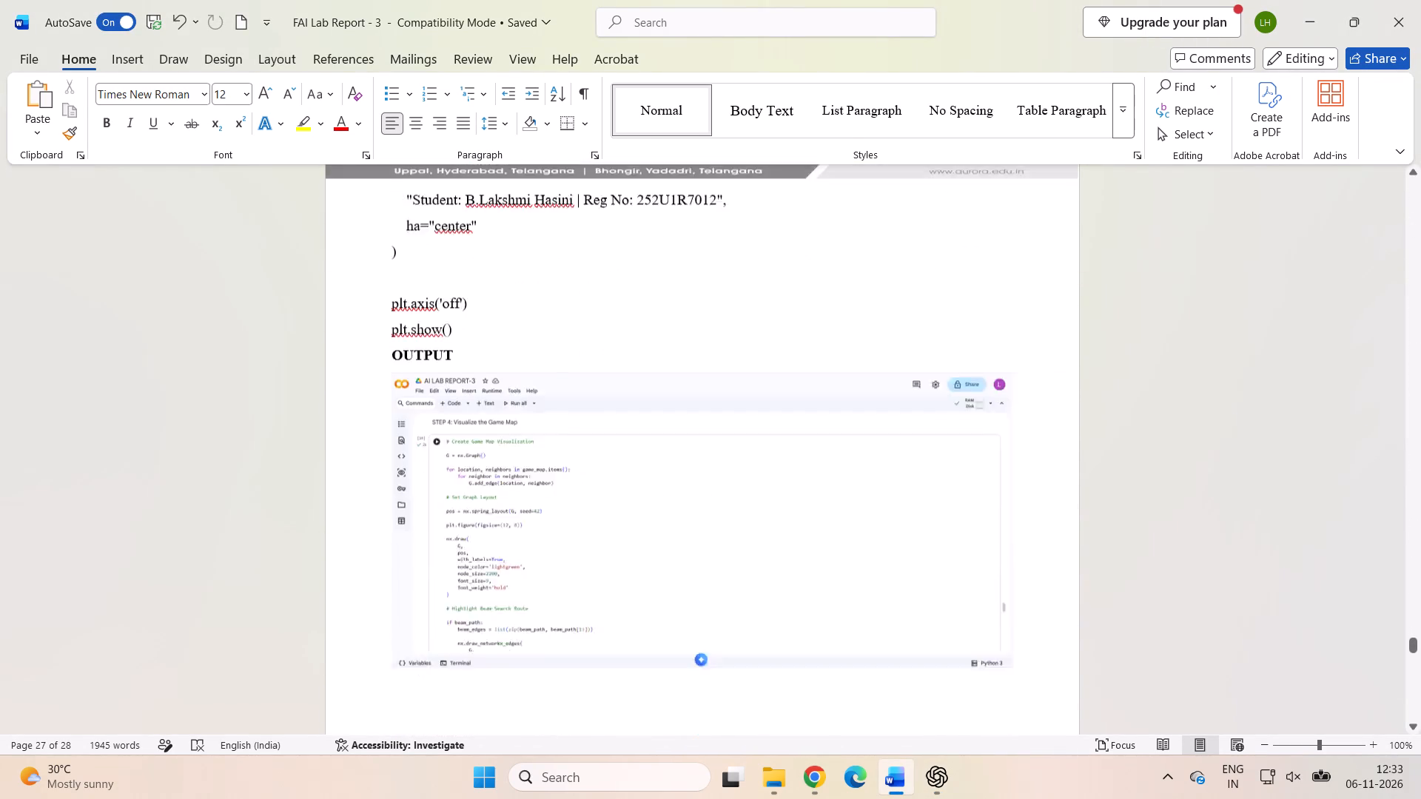
pyautogui.scroll(-15, 776, 456)
pyautogui.scroll(2, 776, 456)
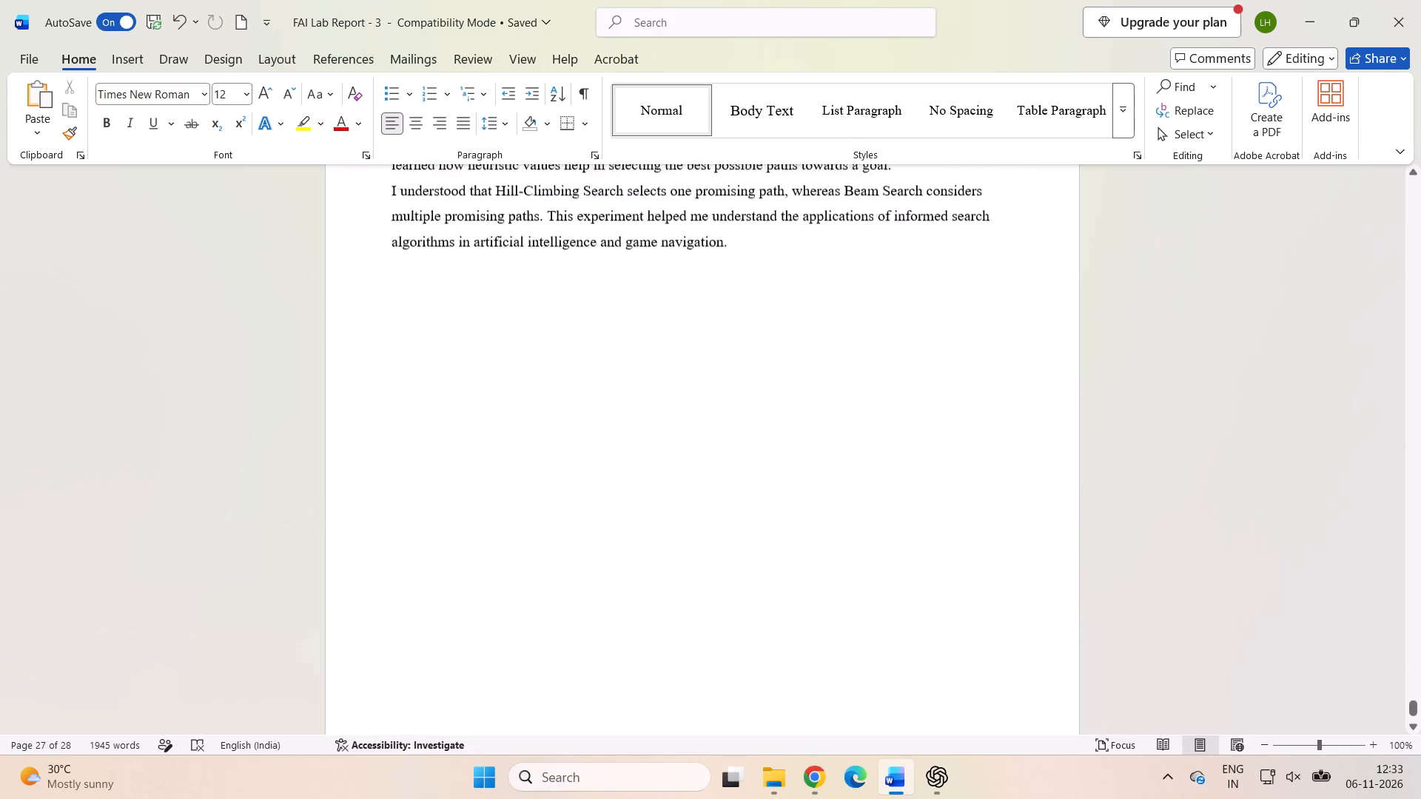
pyautogui.scroll(1, 776, 456)
pyautogui.click(742, 398)
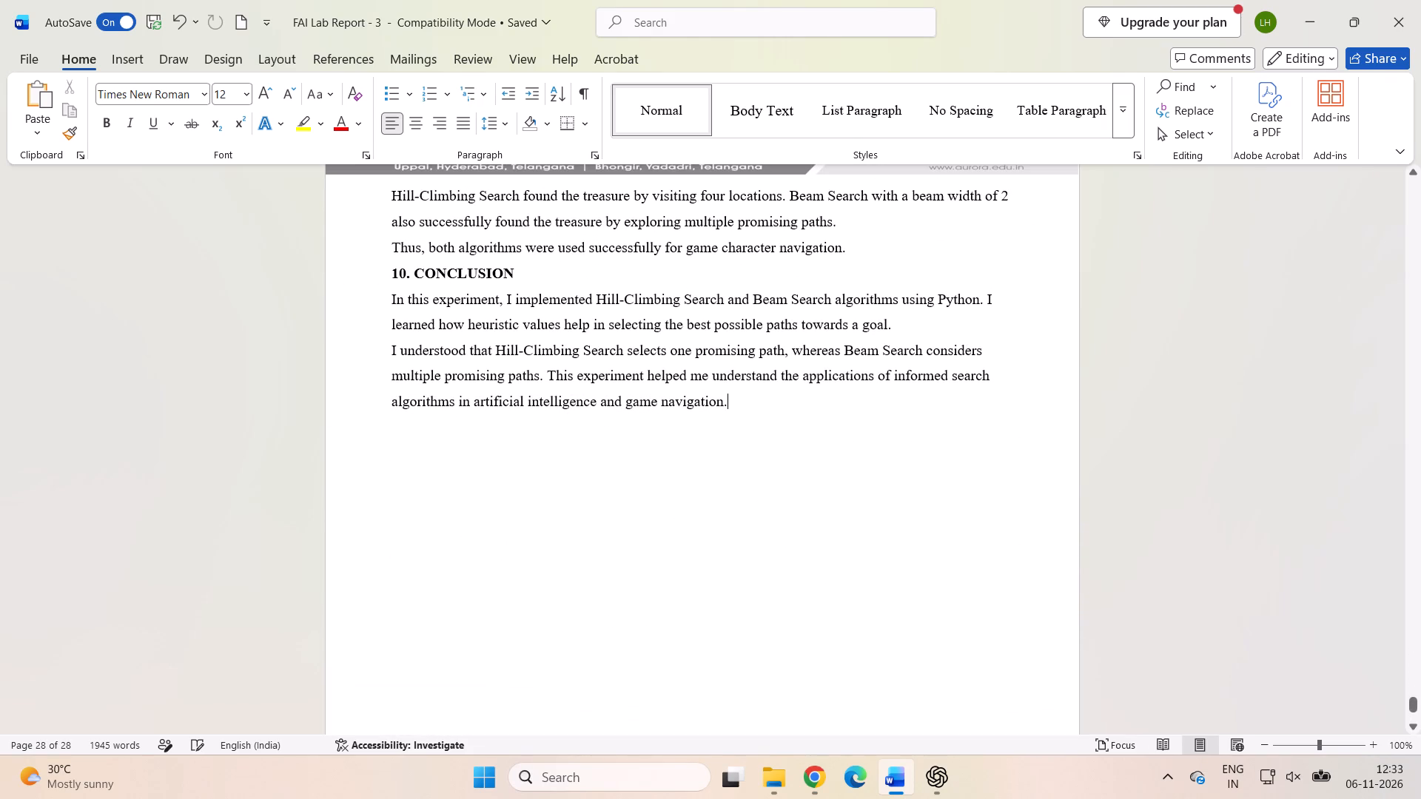
pyautogui.press('Return')
pyautogui.press('Return')
pyautogui.hotkey('ctrl', 'v')
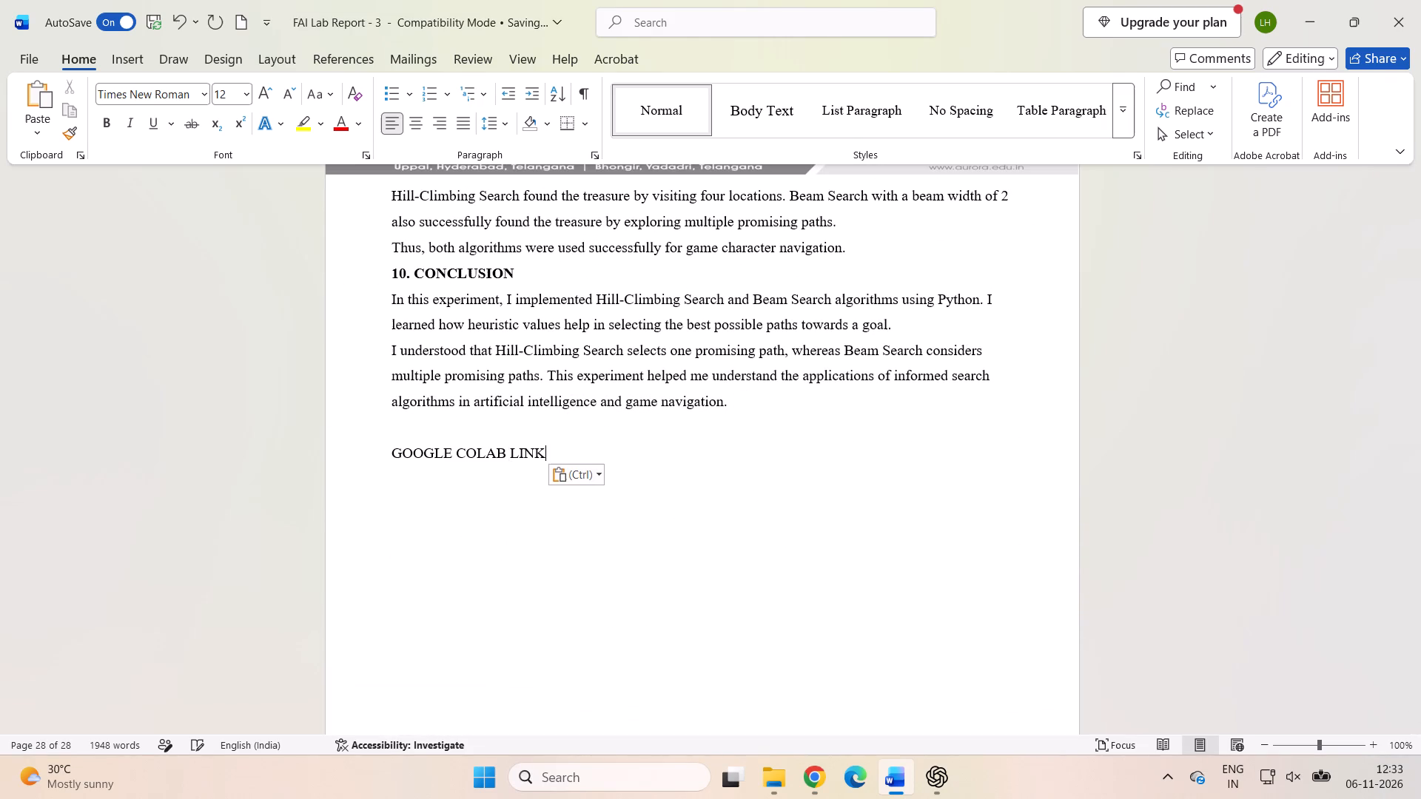
# Make the GOOGLE COLAB LINK heading bold and start a new line beneath it.
pyautogui.moveTo(538, 445); pyautogui.dragTo(427, 457)
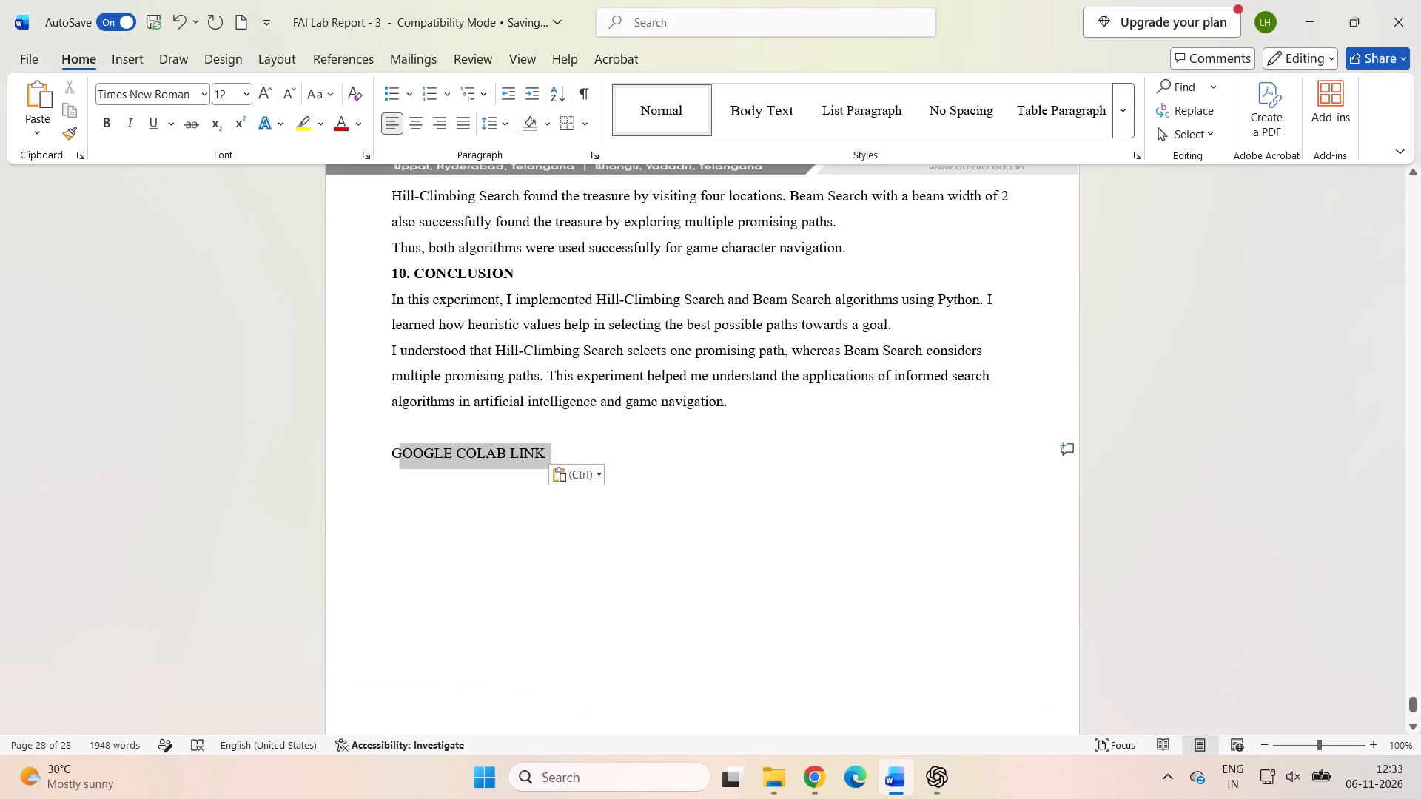
pyautogui.moveTo(427, 457); pyautogui.dragTo(409, 455)
pyautogui.click(417, 424)
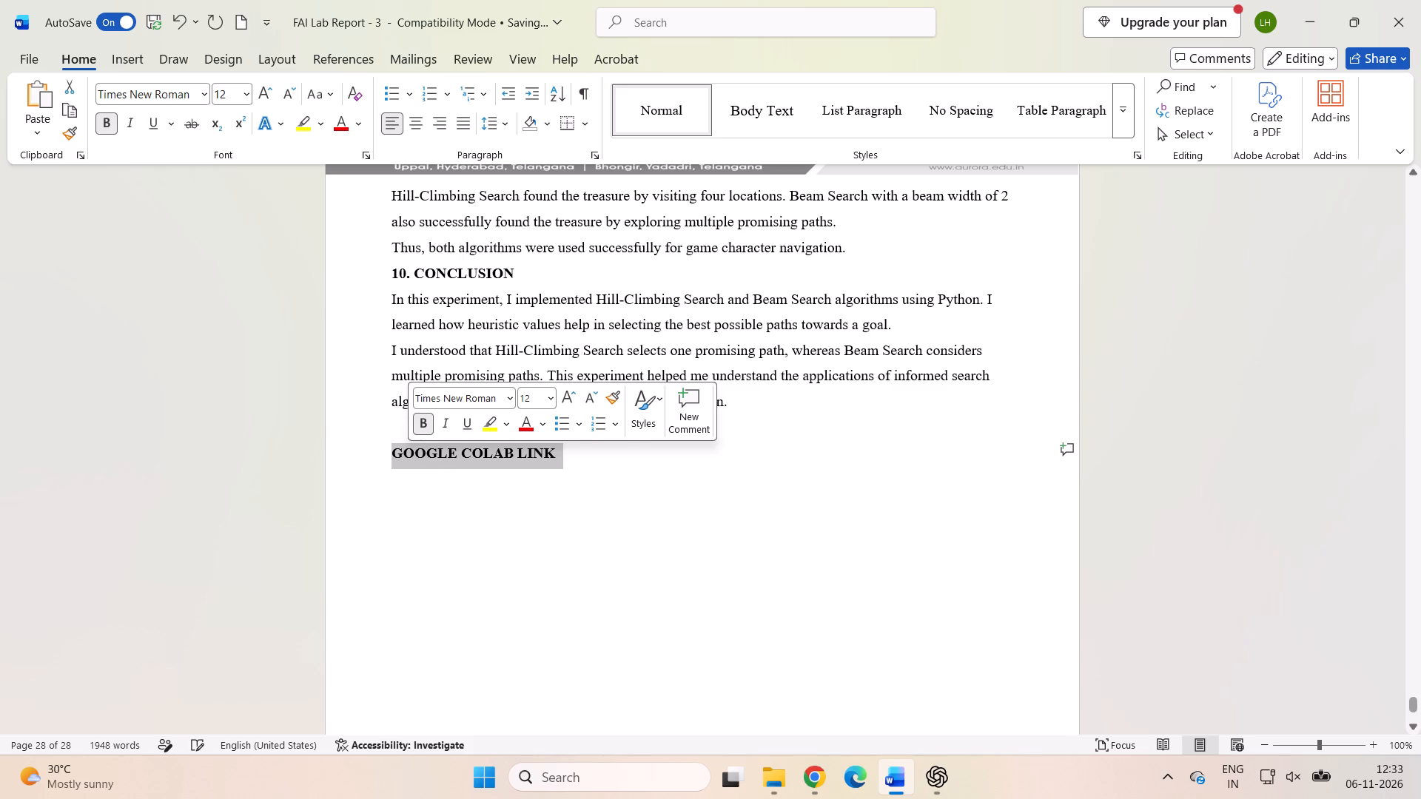
pyautogui.click(616, 456)
pyautogui.click(588, 448)
pyautogui.press('Return')
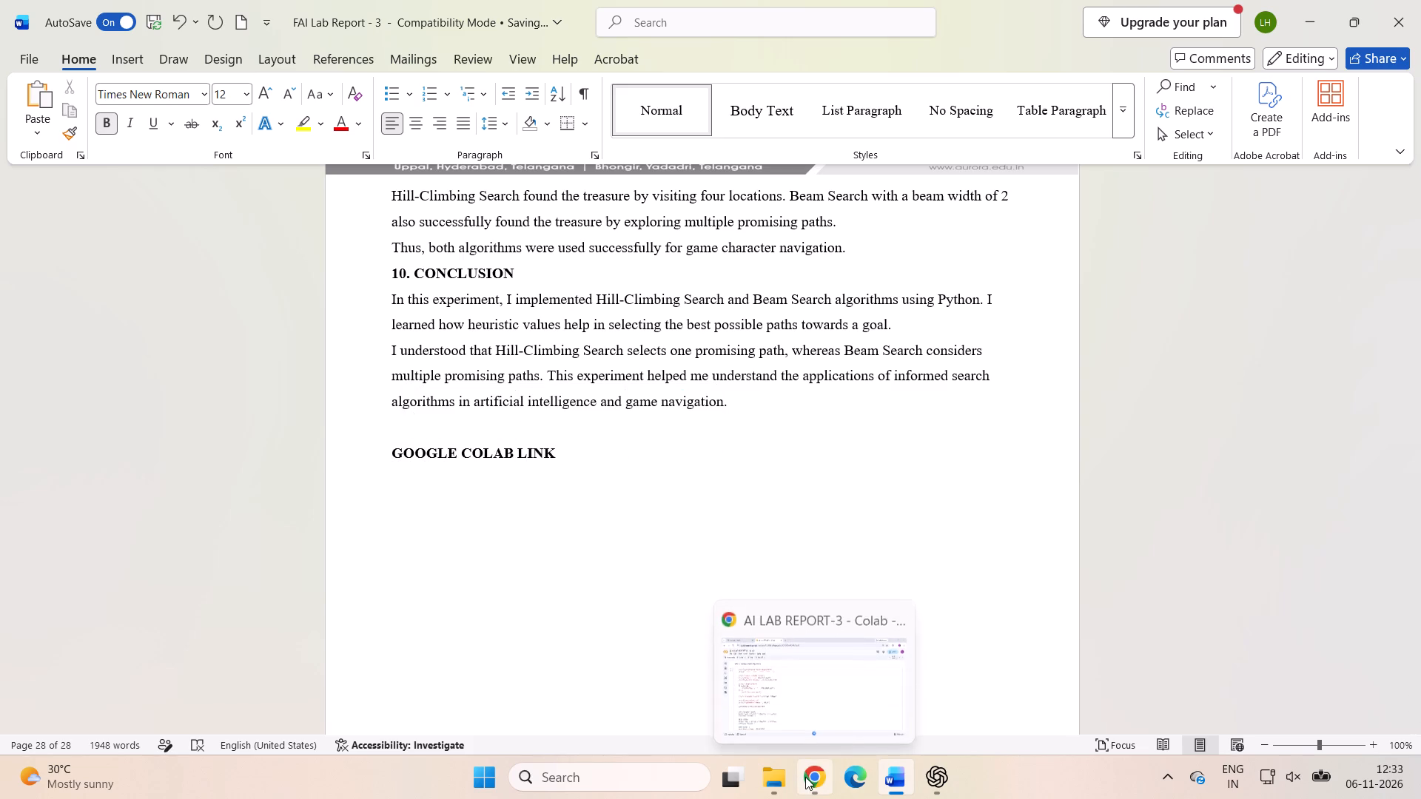
# In Chrome, share the AI LAB REPORT-3 Colab notebook with Anyone with the link as Viewer and copy its sharing link.
pyautogui.click(799, 717)
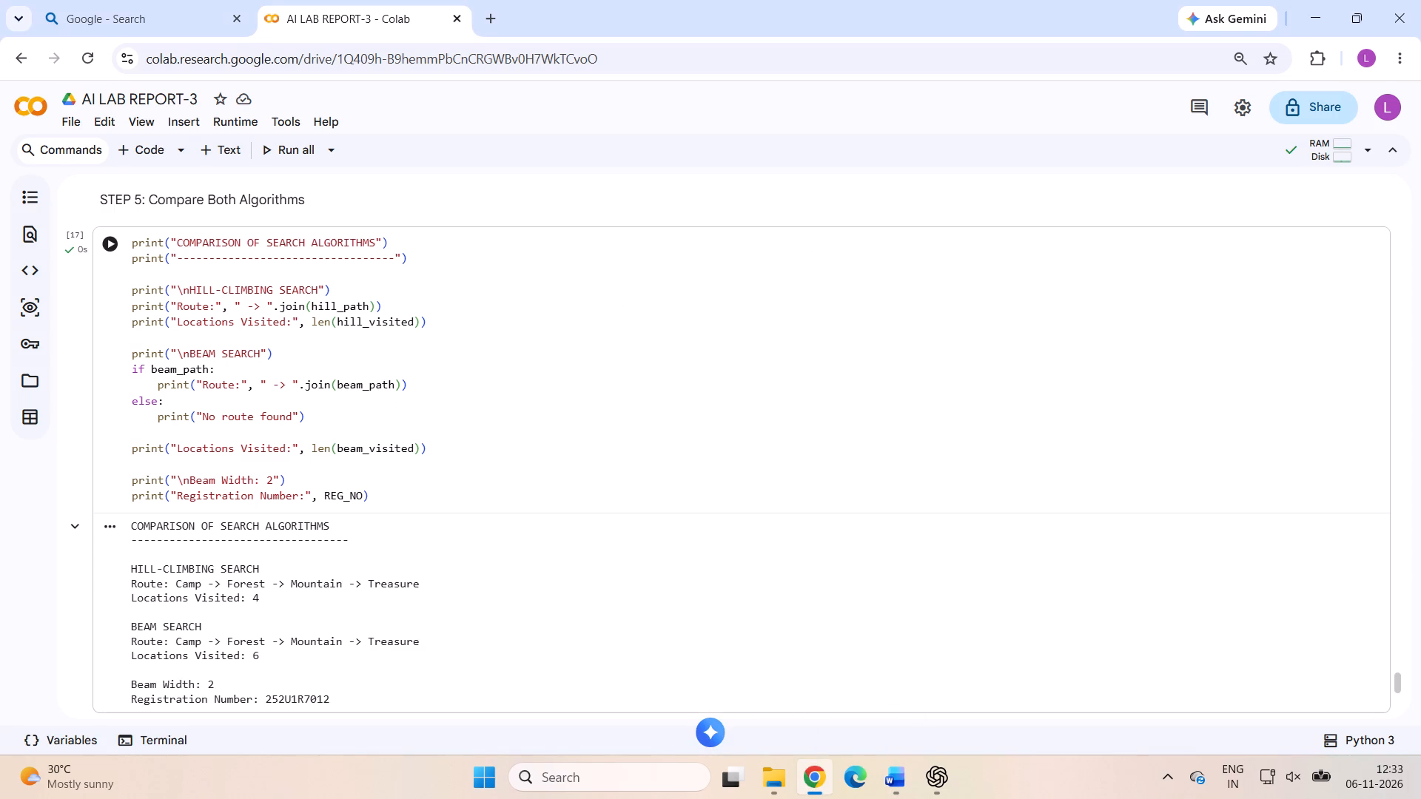
pyautogui.scroll(20, 810, 334)
pyautogui.scroll(7, 810, 334)
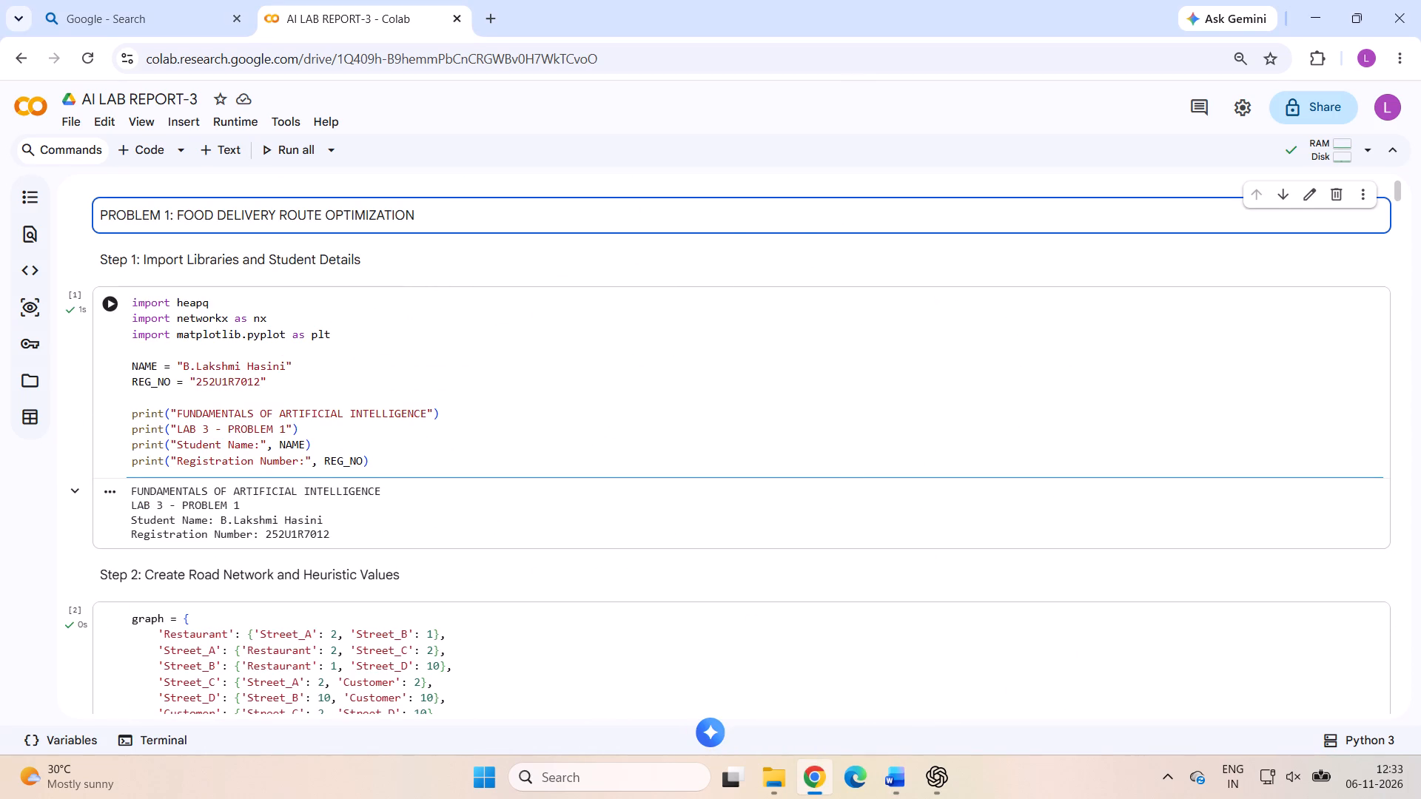
pyautogui.click(1303, 109)
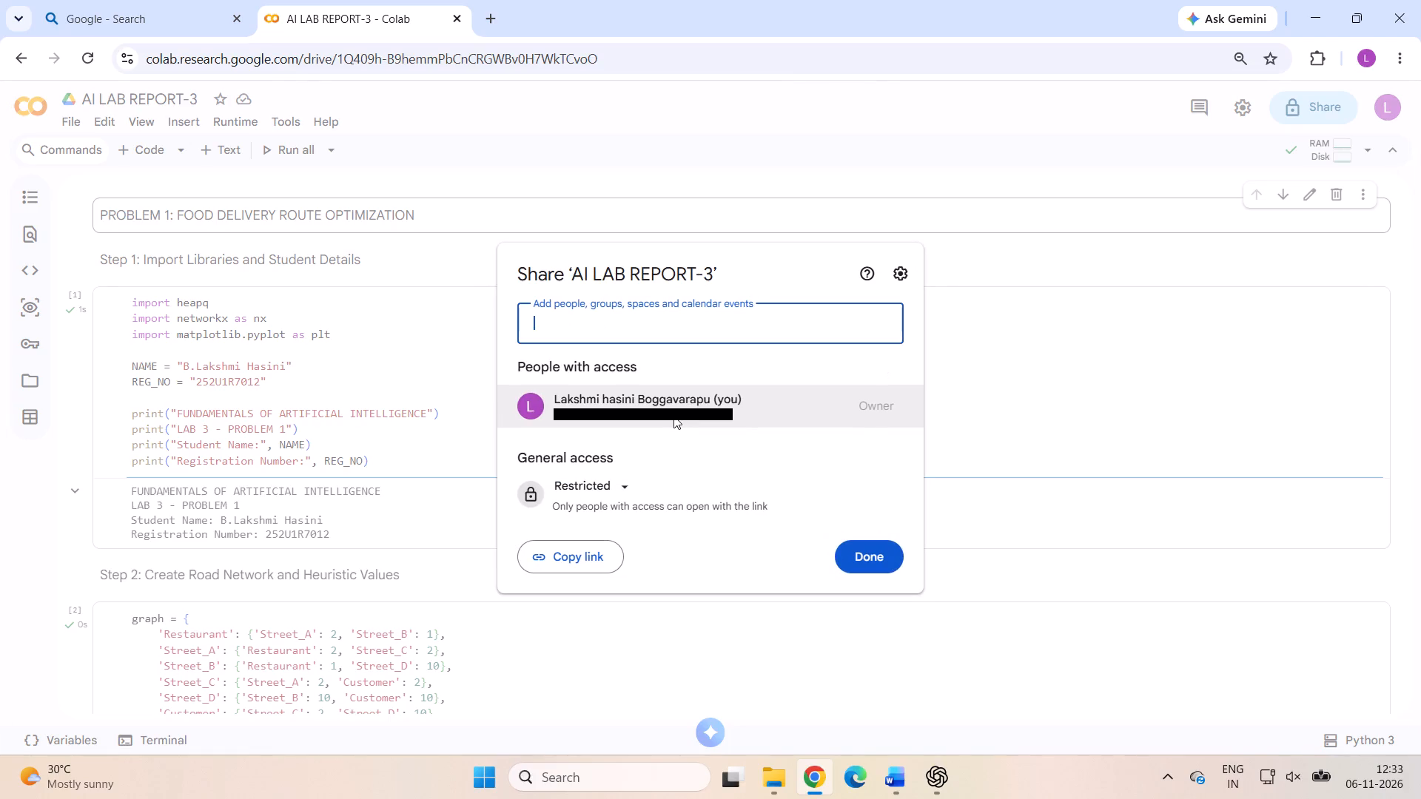
pyautogui.click(623, 490)
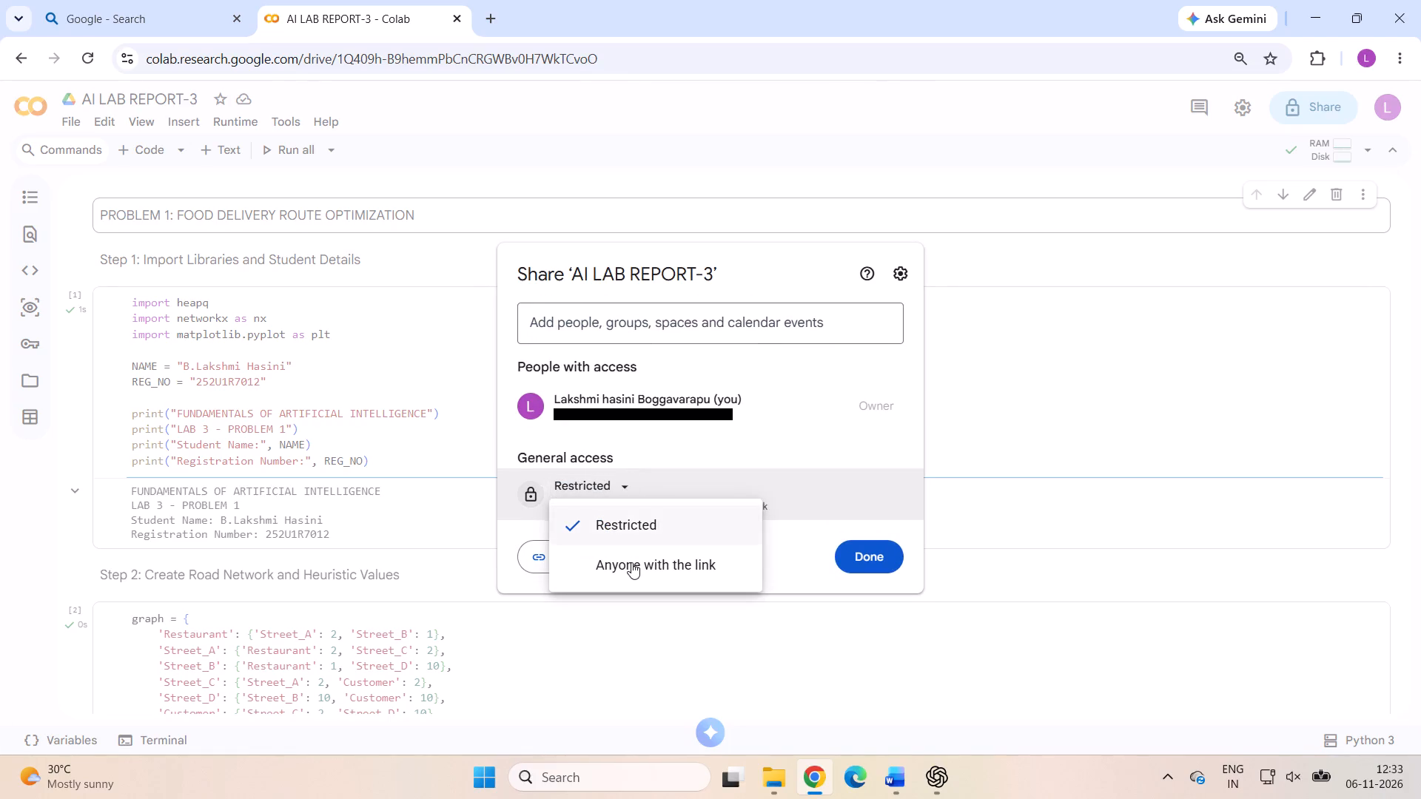
pyautogui.click(631, 562)
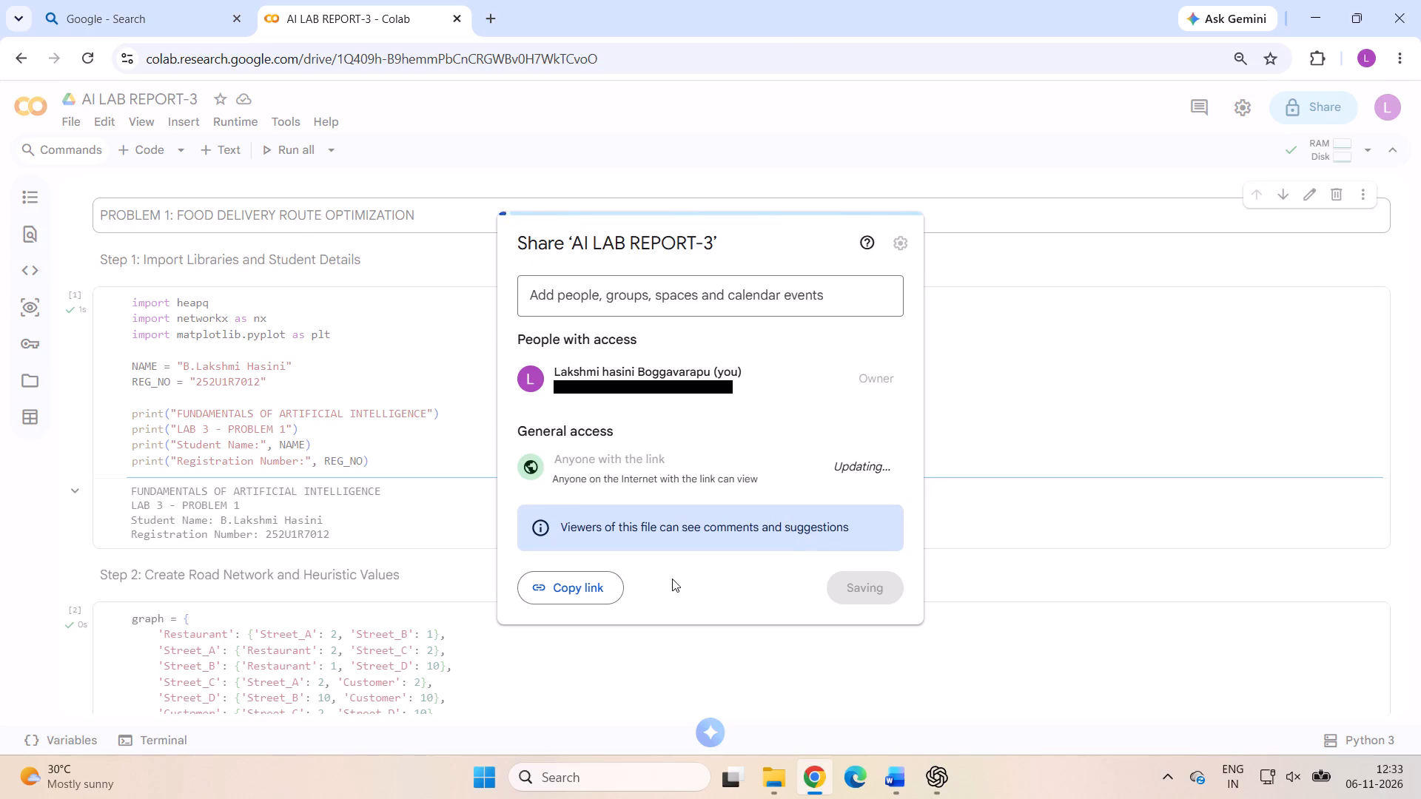
pyautogui.click(570, 587)
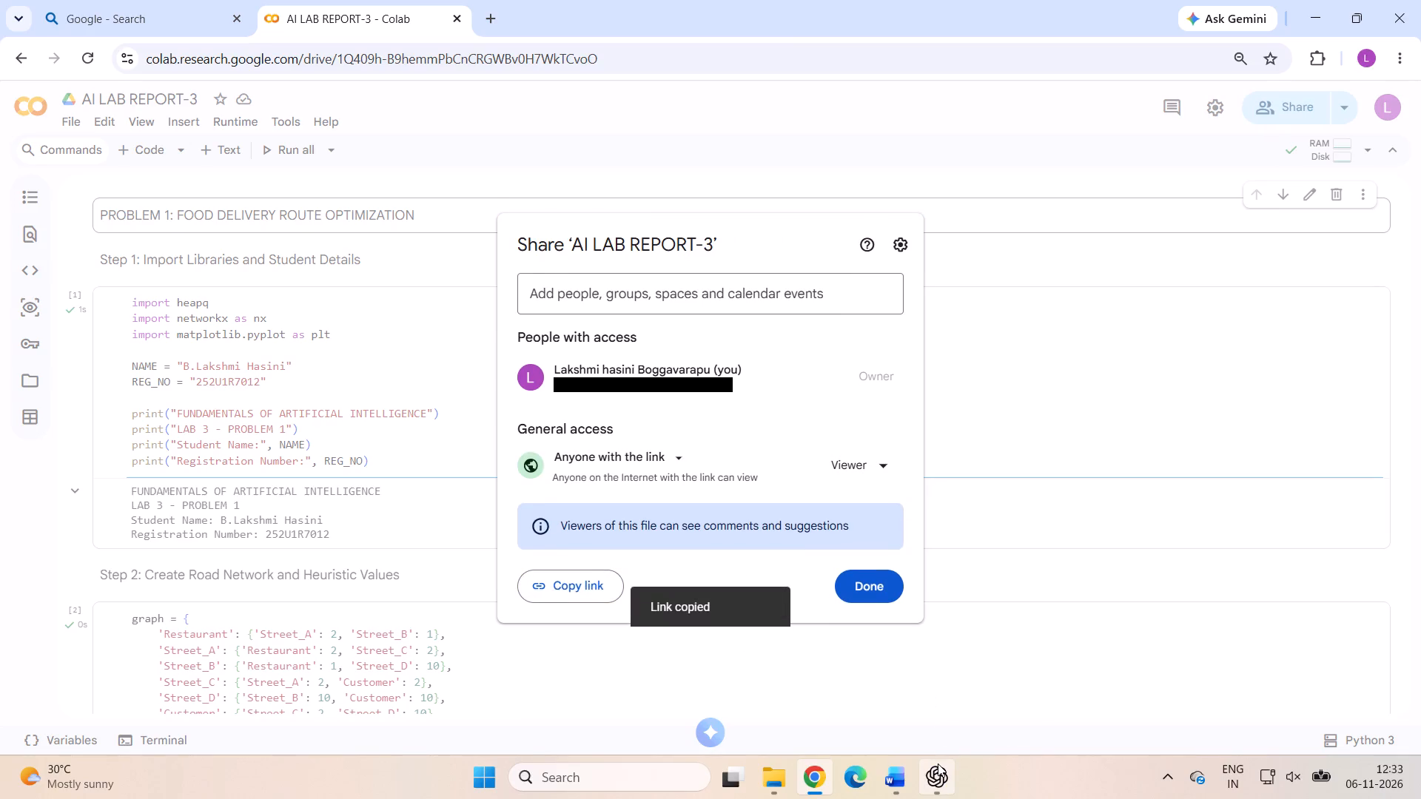
pyautogui.click(854, 578)
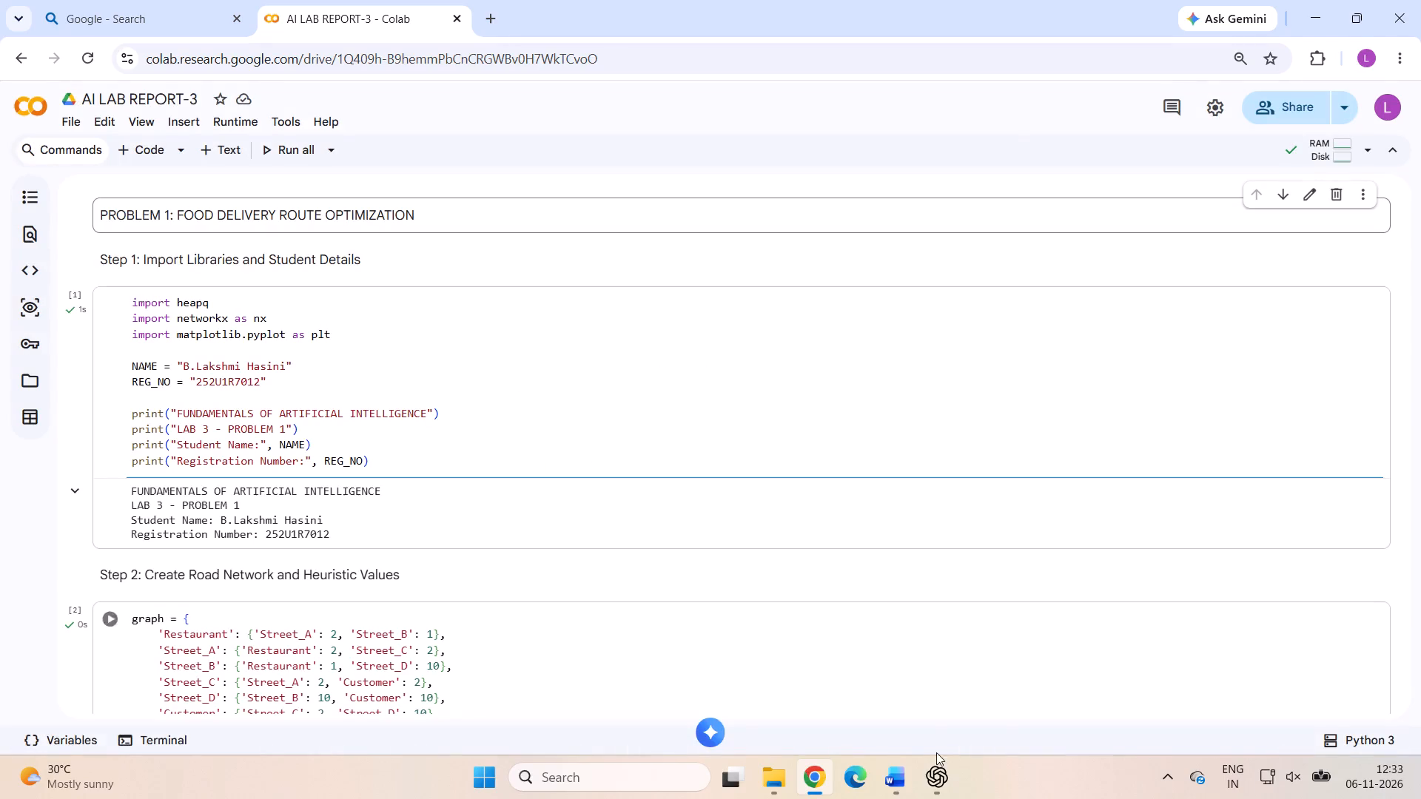
# Paste the notebook's sharing link in Word below the GOOGLE COLAB LINK heading, leaving an empty line between them.
pyautogui.click(890, 708)
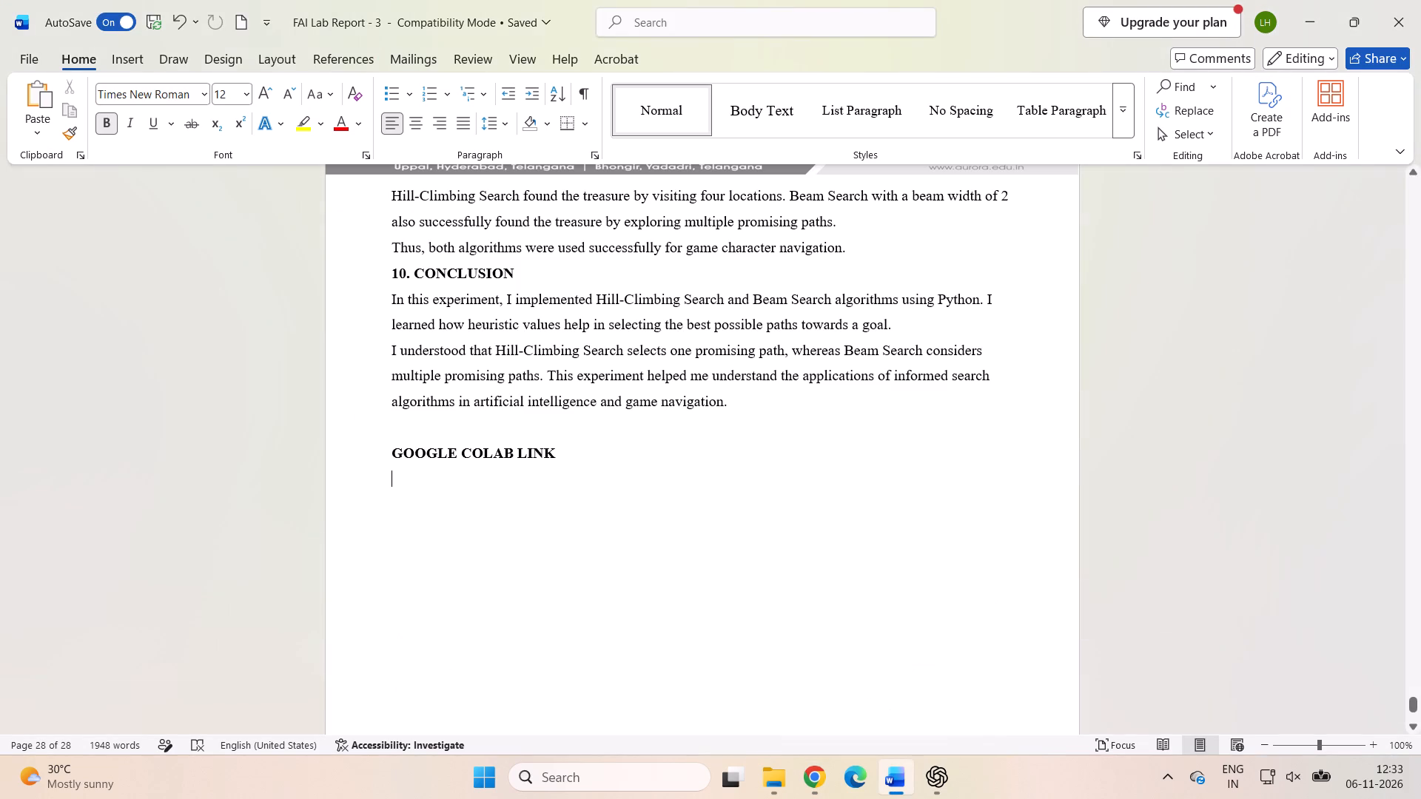
pyautogui.click(417, 515)
pyautogui.hotkey('ctrl', 'v')
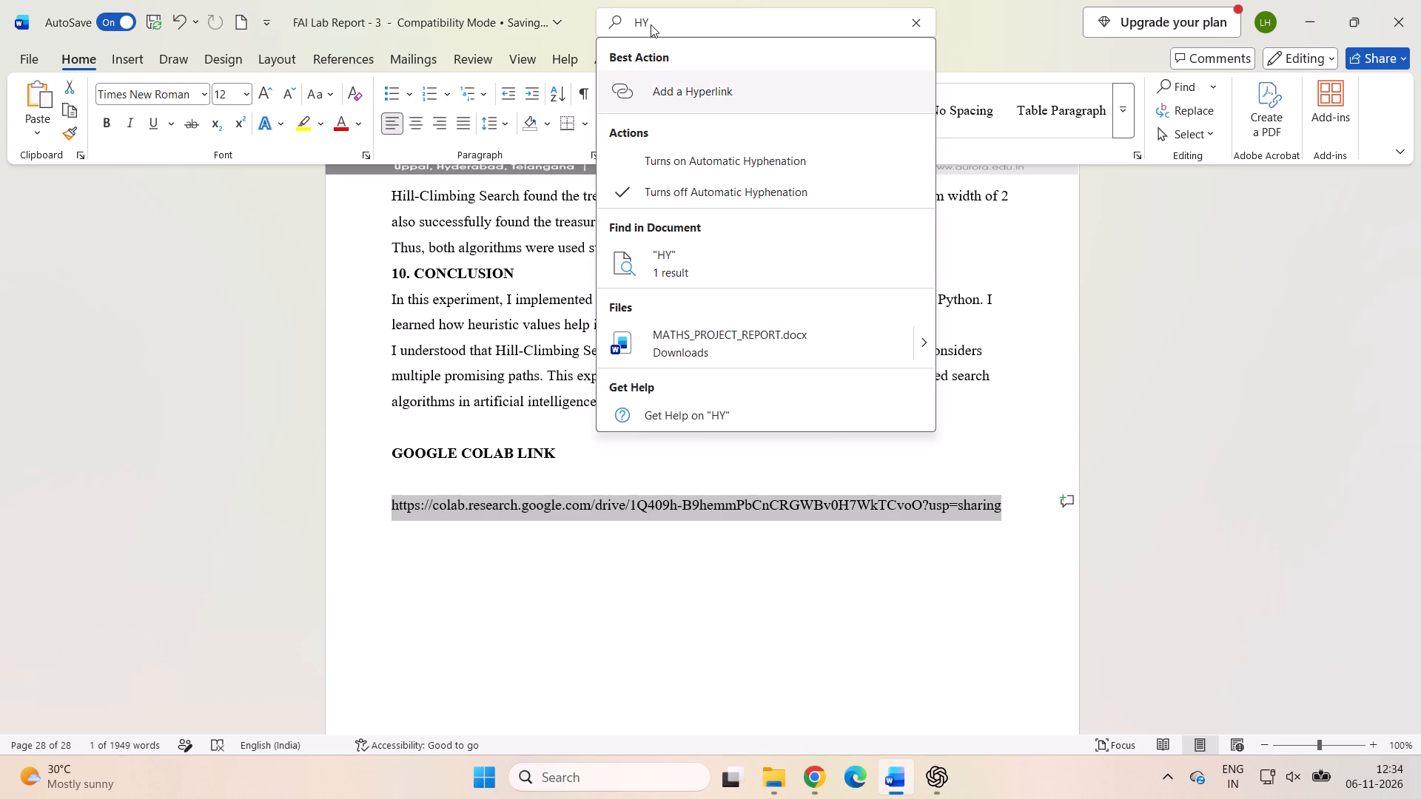
pyautogui.press('BackSpace')
pyautogui.press('BackSpace')
pyautogui.click(730, 84)
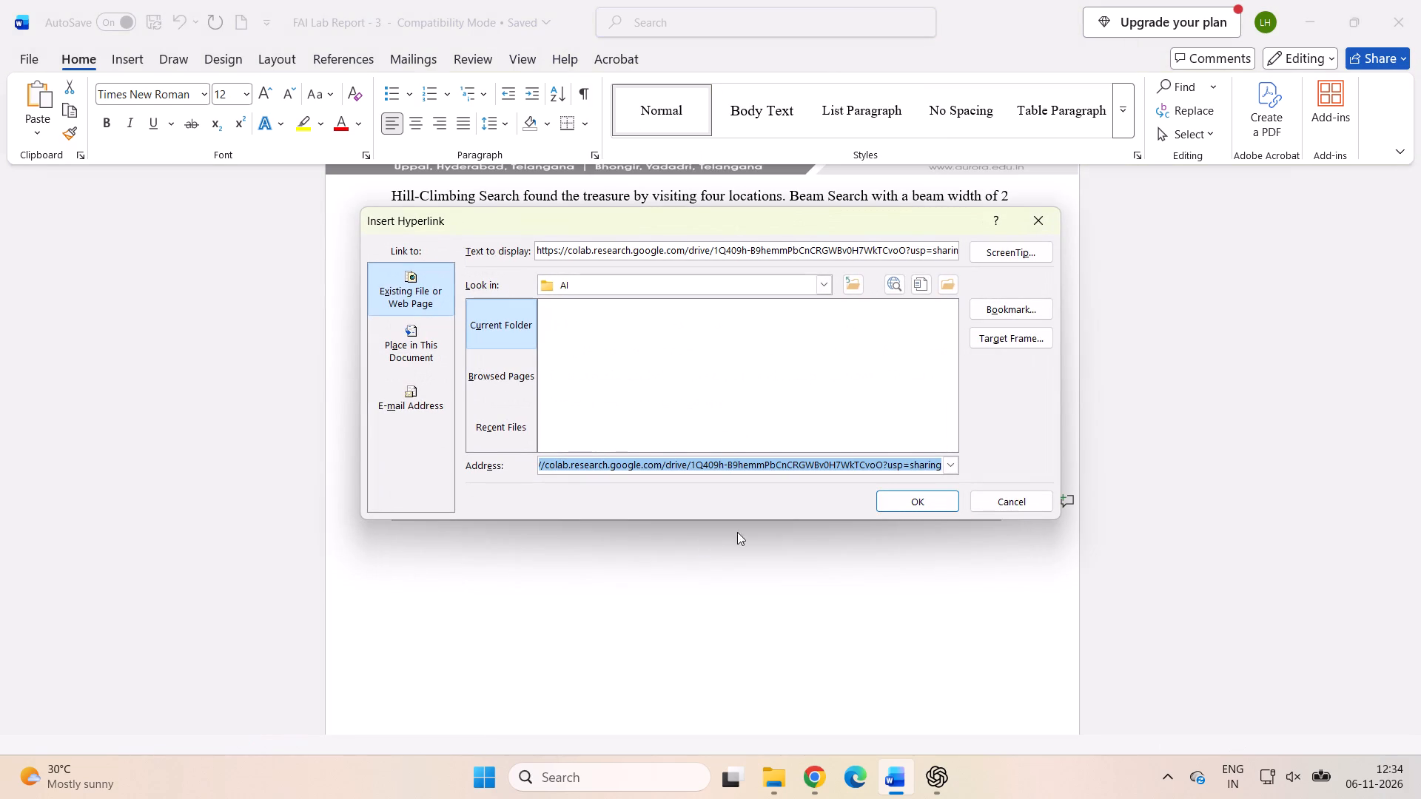
pyautogui.click(924, 507)
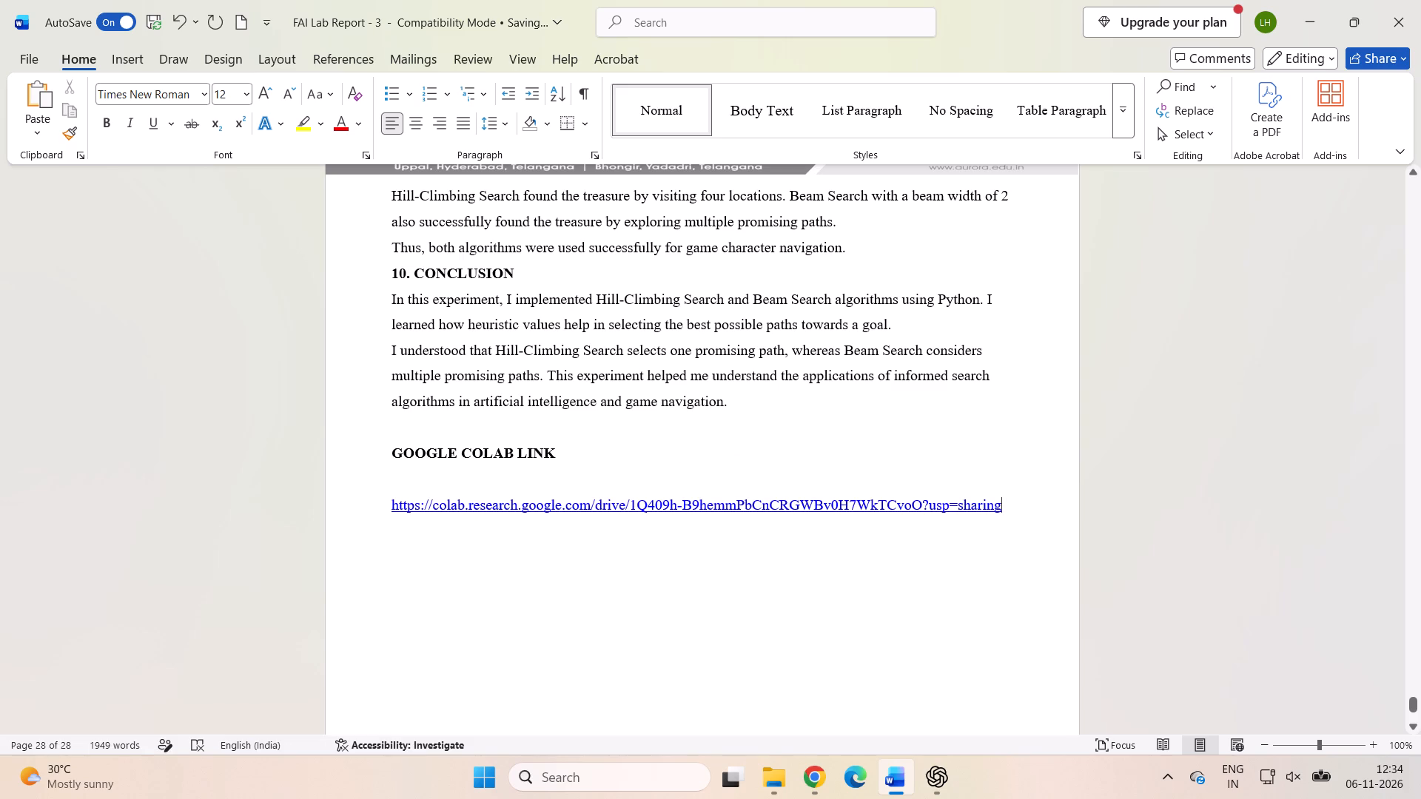
# Remove the empty line between the GOOGLE COLAB LINK heading and the hyperlink.
pyautogui.click(400, 491)
pyautogui.press('BackSpace')
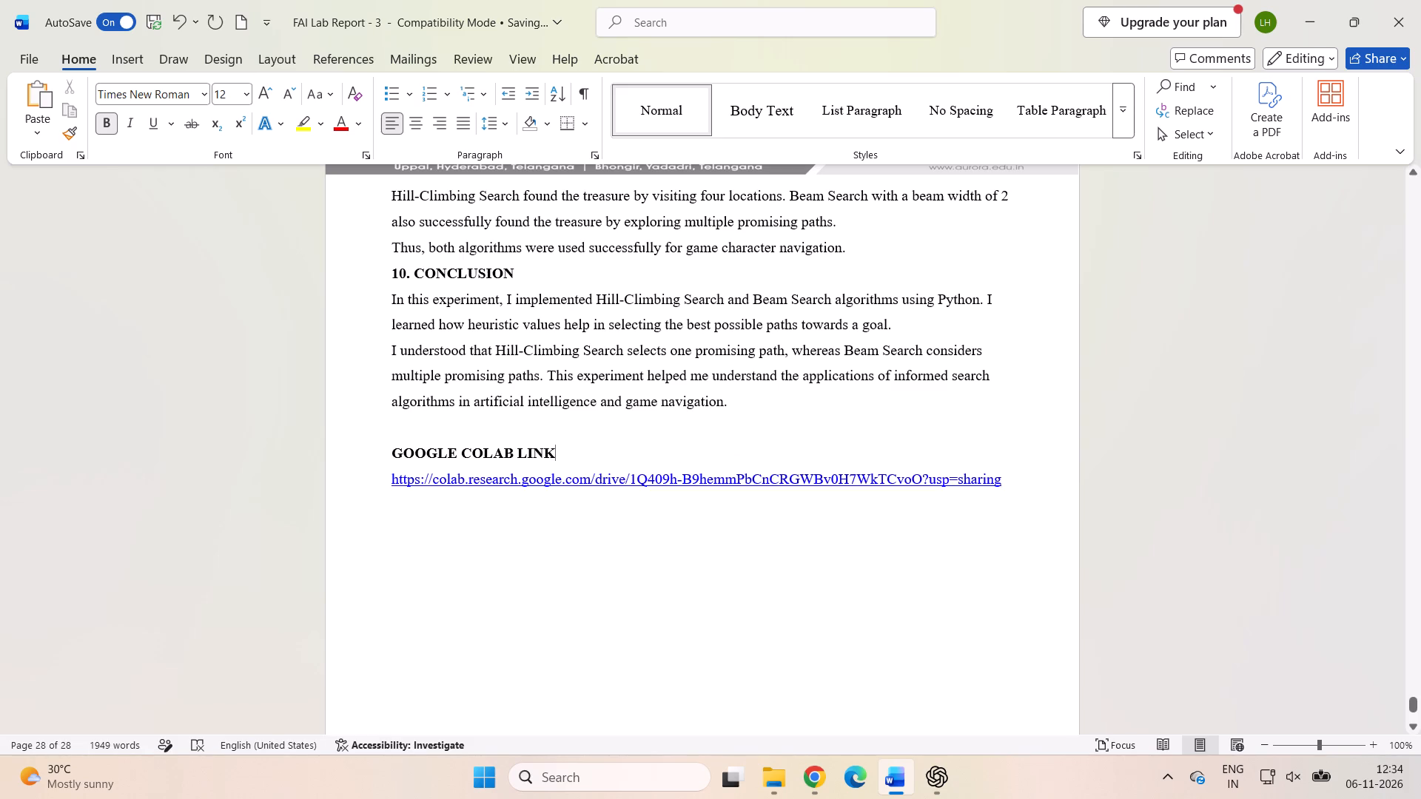
# Review Problem 2's code, output screenshots and closing sections through to the Colab link at the report's end.
pyautogui.scroll(4, 558, 530)
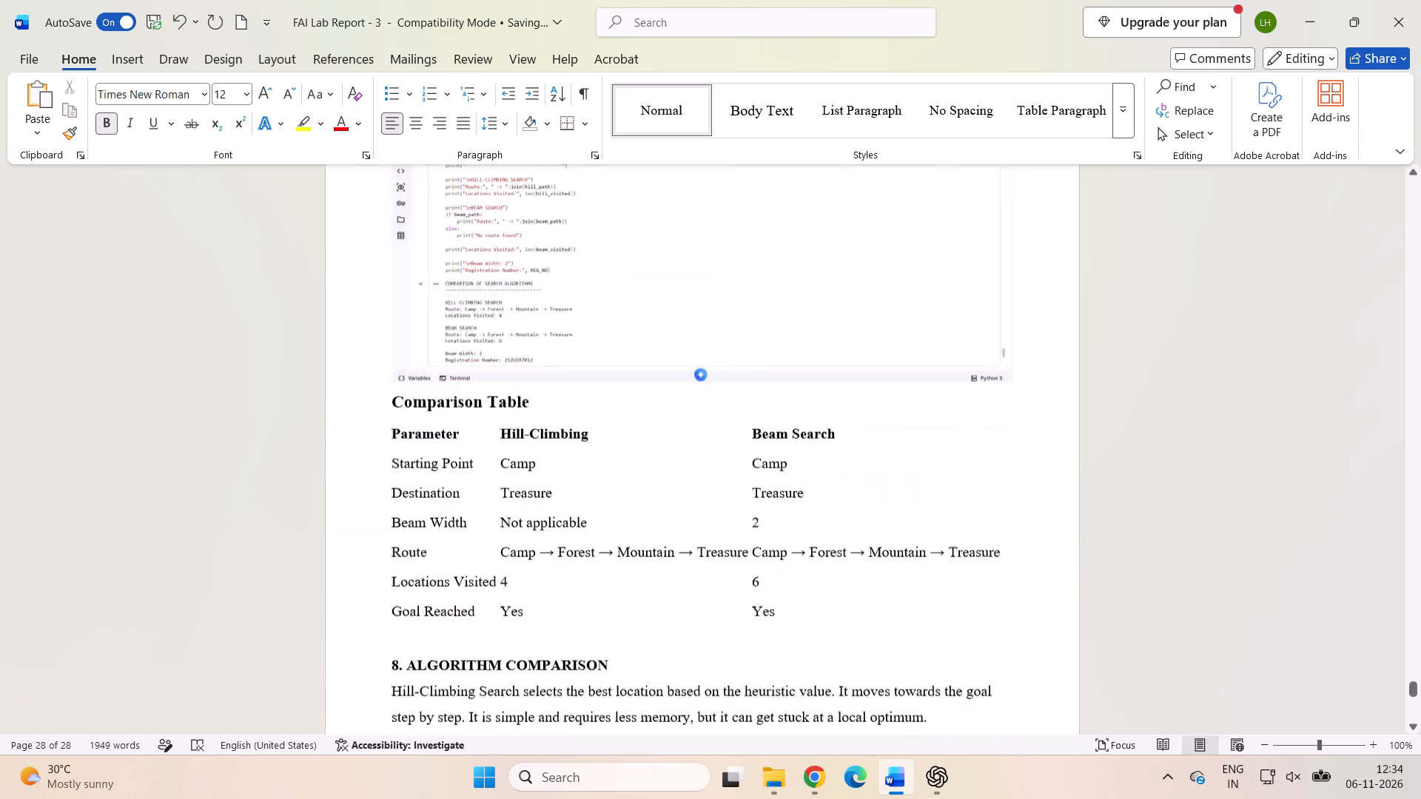
pyautogui.scroll(10, 558, 530)
pyautogui.scroll(-9, 558, 530)
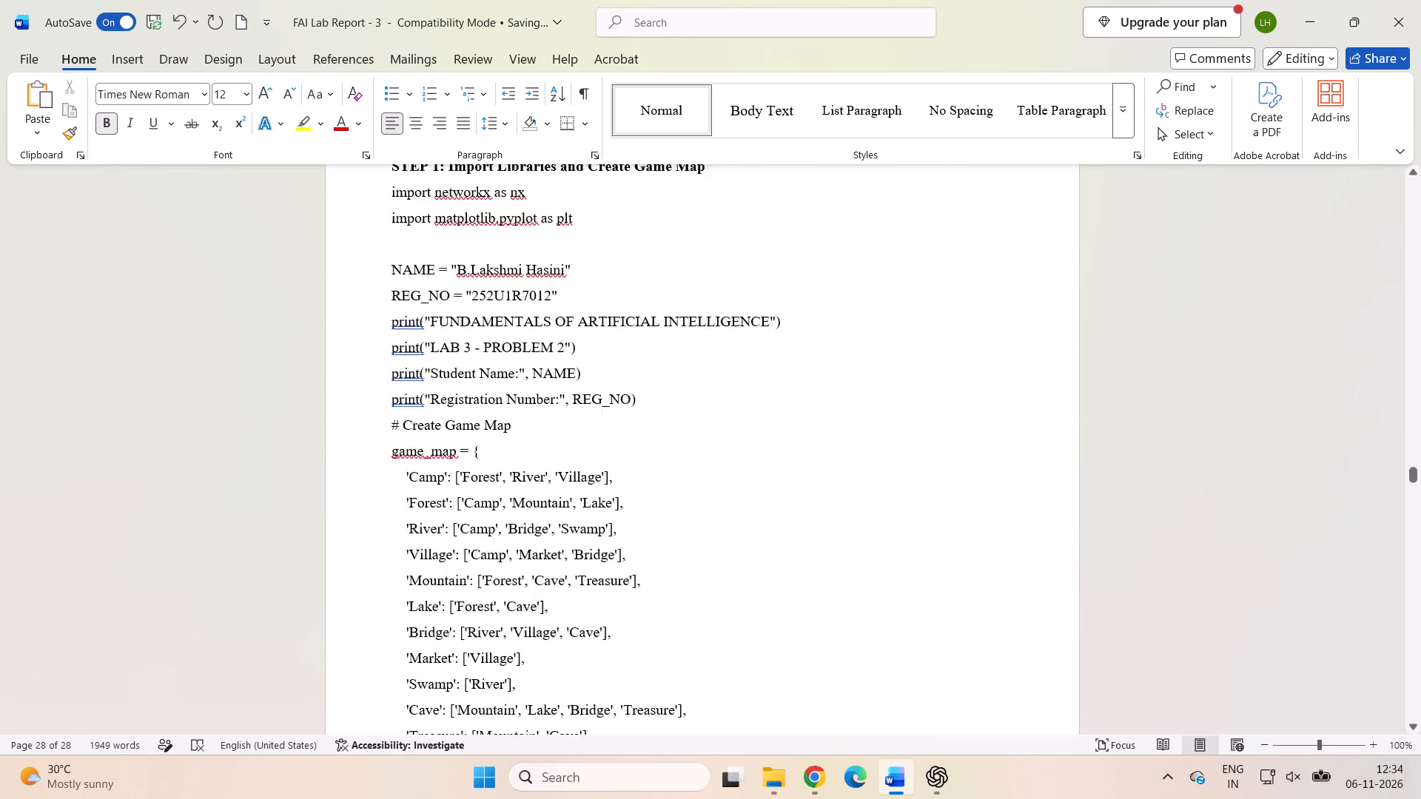
pyautogui.scroll(-12, 558, 530)
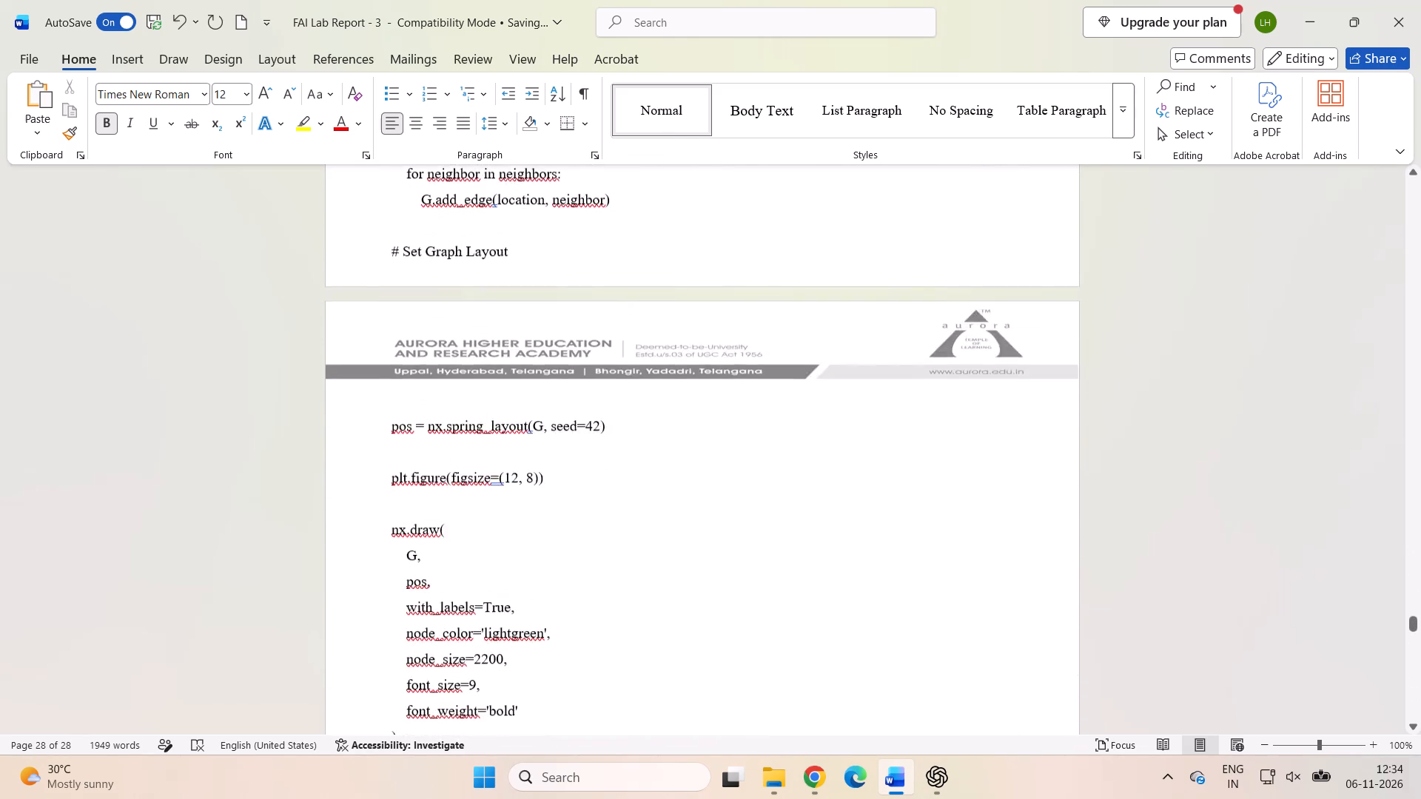
pyautogui.scroll(-7, 558, 530)
pyautogui.scroll(1, 558, 530)
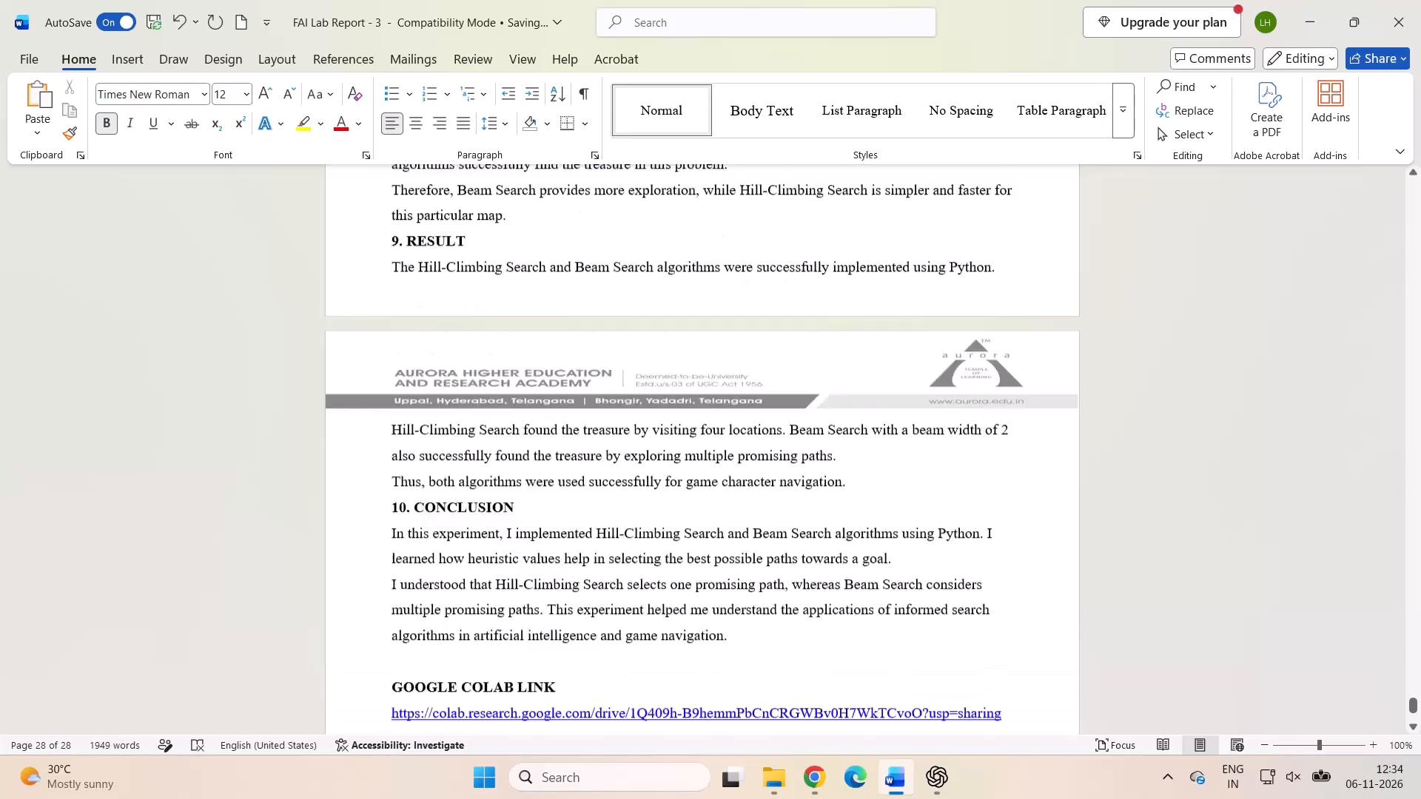
pyautogui.scroll(1, 558, 530)
pyautogui.scroll(-11, 558, 530)
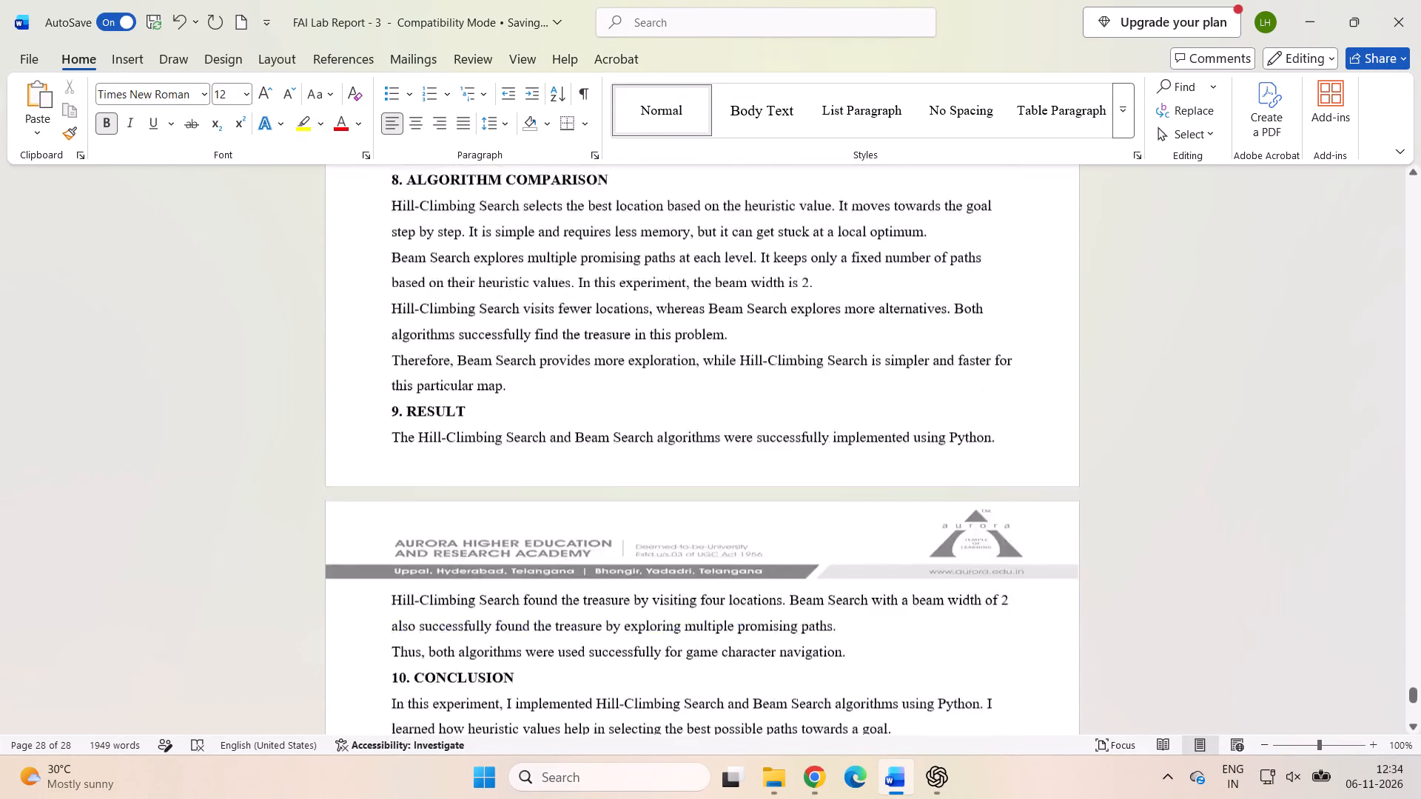
pyautogui.scroll(-2, 558, 530)
pyautogui.scroll(5, 558, 530)
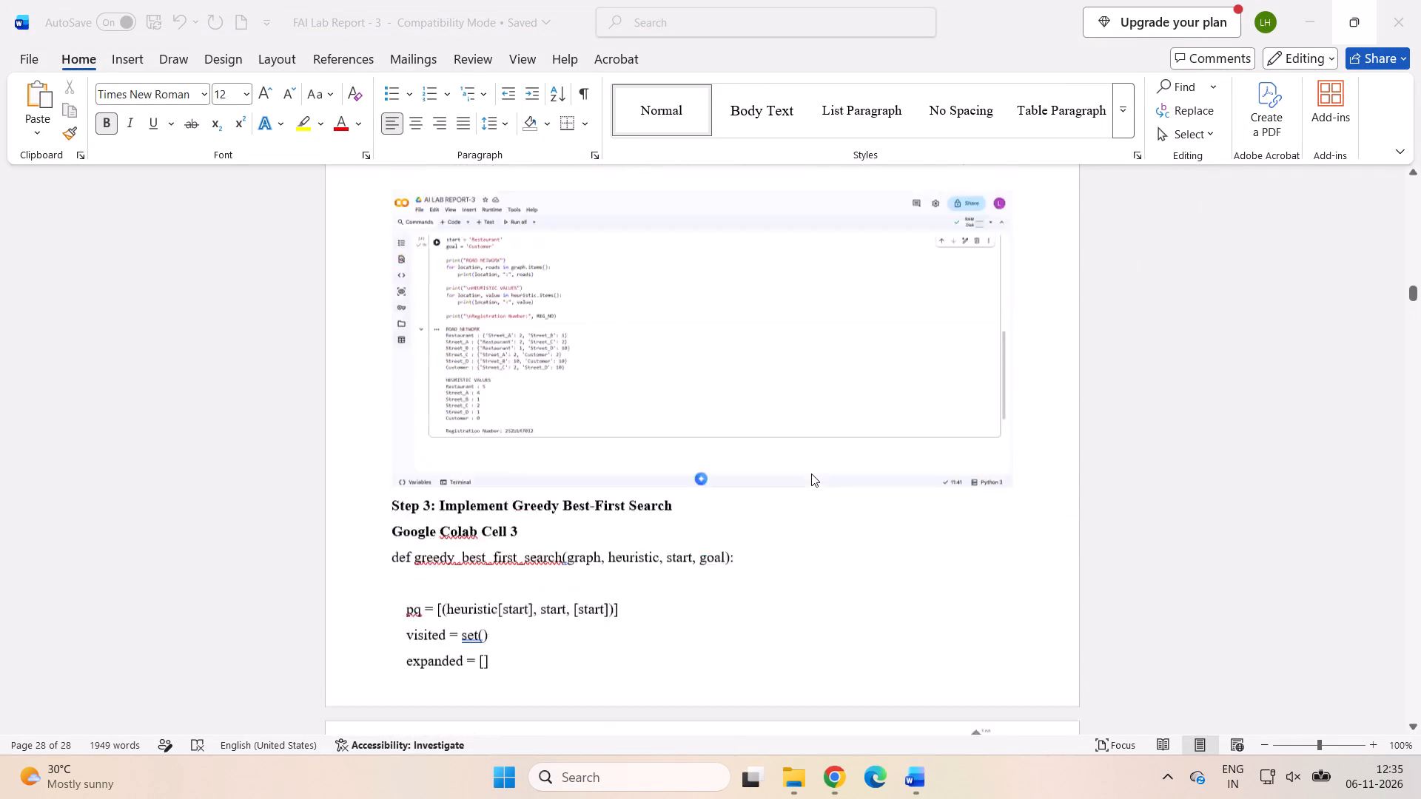
pyautogui.scroll(8, 811, 473)
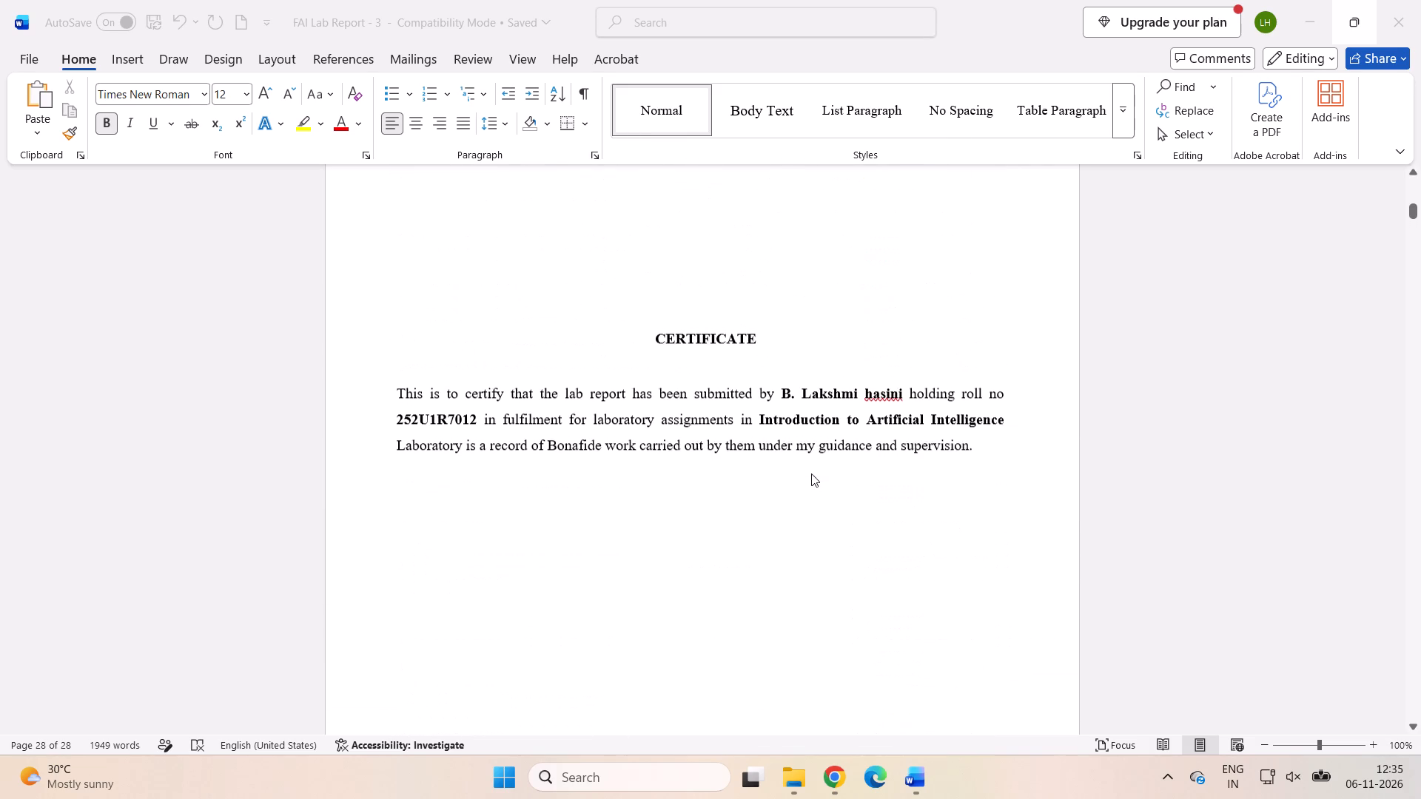
pyautogui.scroll(1, 811, 473)
# Review Problem 1 from the certificate page through its concepts, code, output screenshots and conclusion to the Problem 2 heading.
pyautogui.scroll(-7, 811, 473)
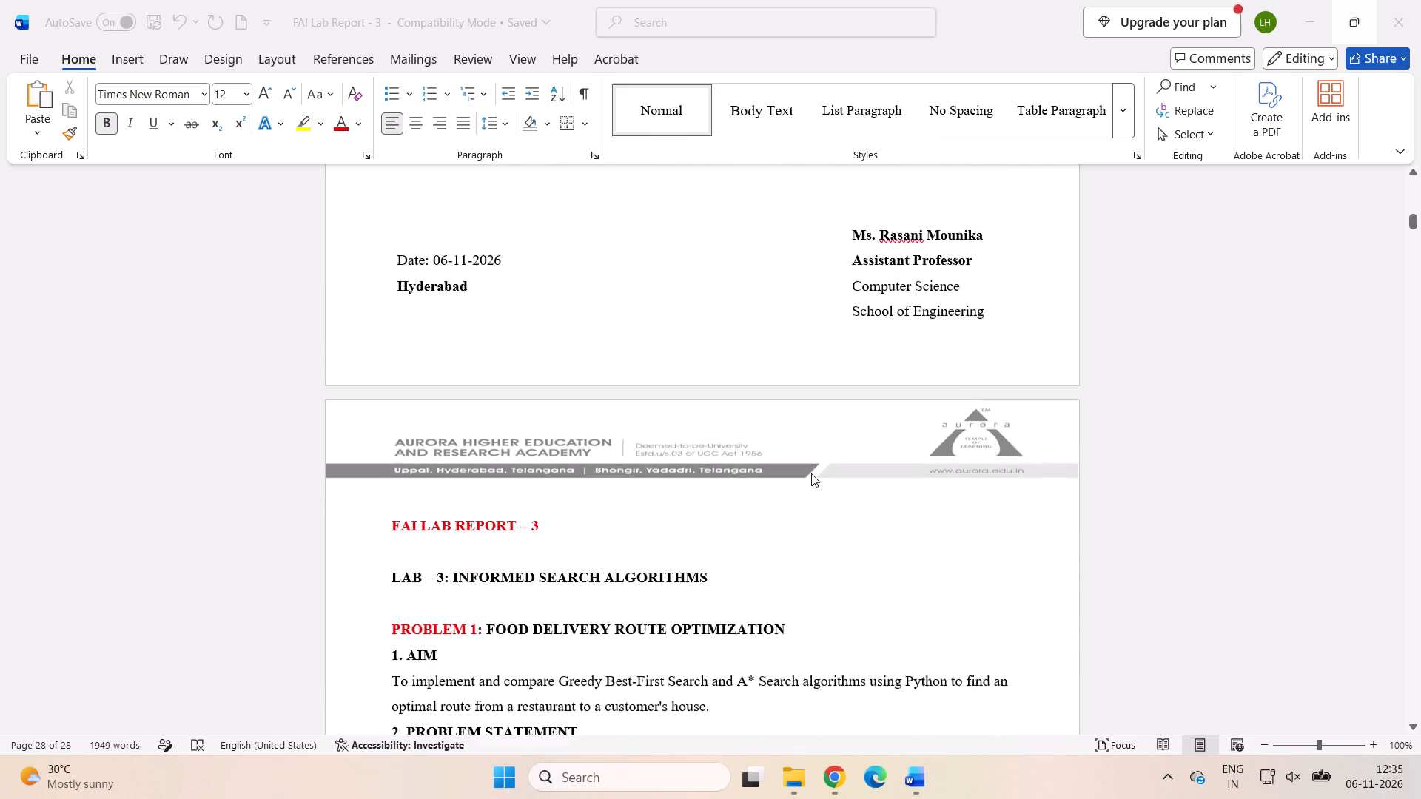
pyautogui.scroll(-6, 811, 473)
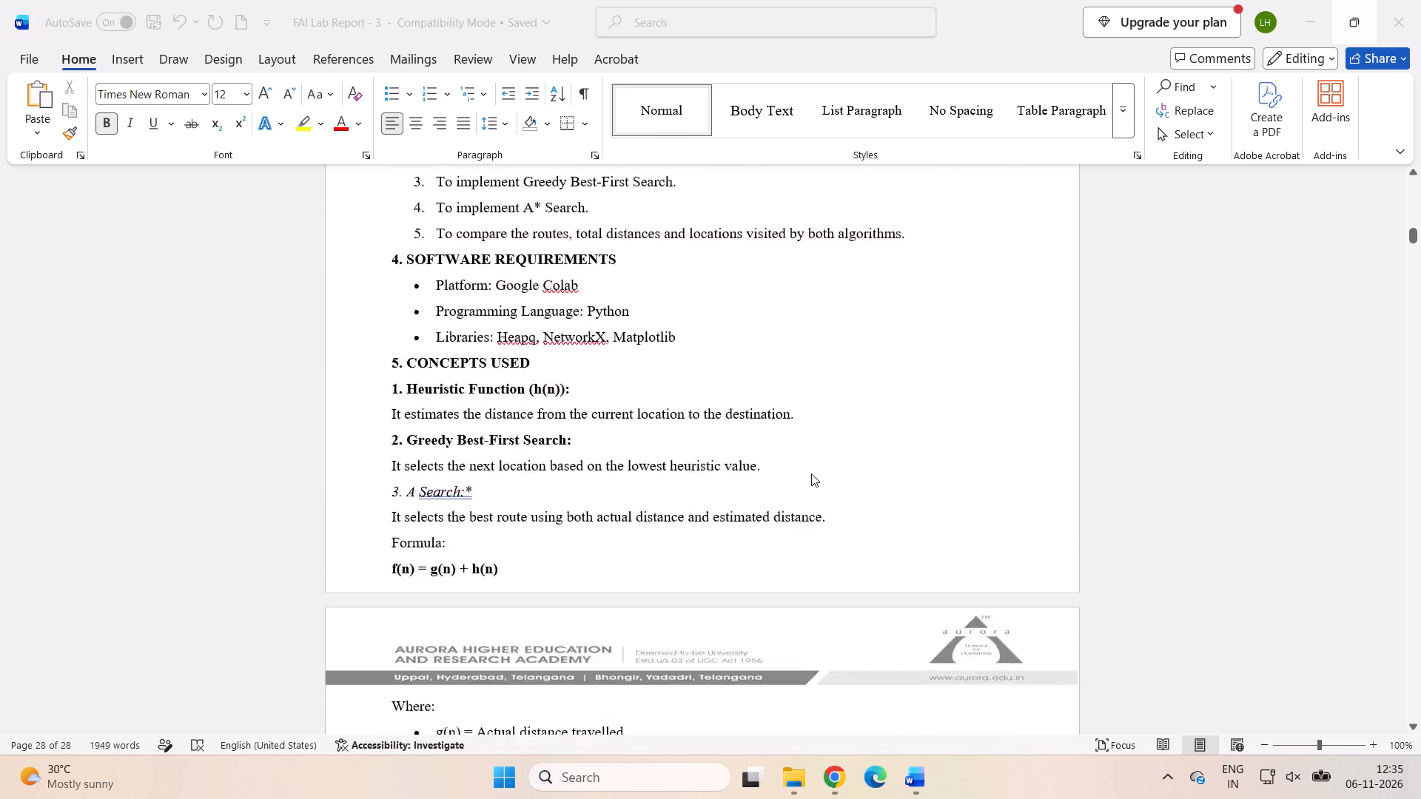
pyautogui.scroll(-7, 811, 473)
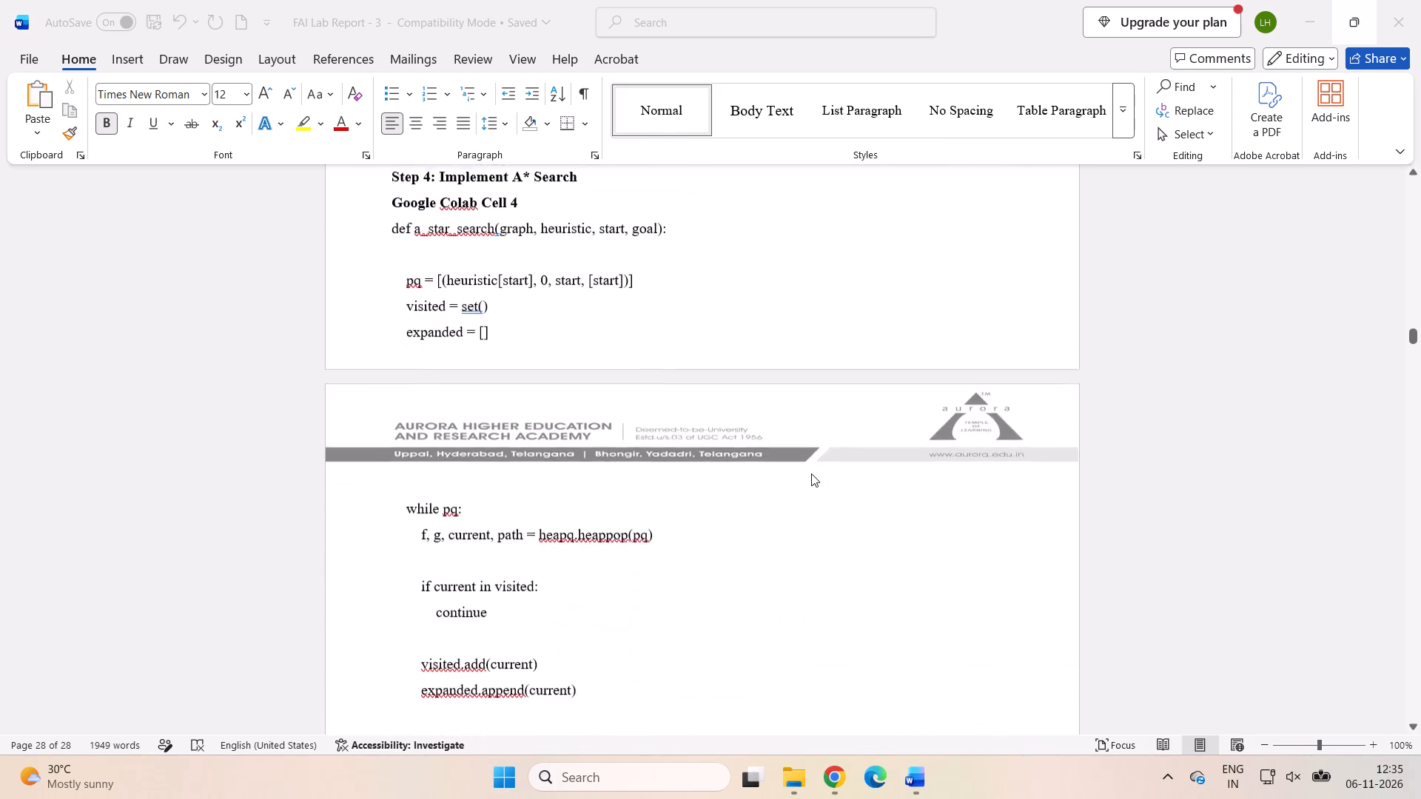
pyautogui.scroll(-7, 811, 473)
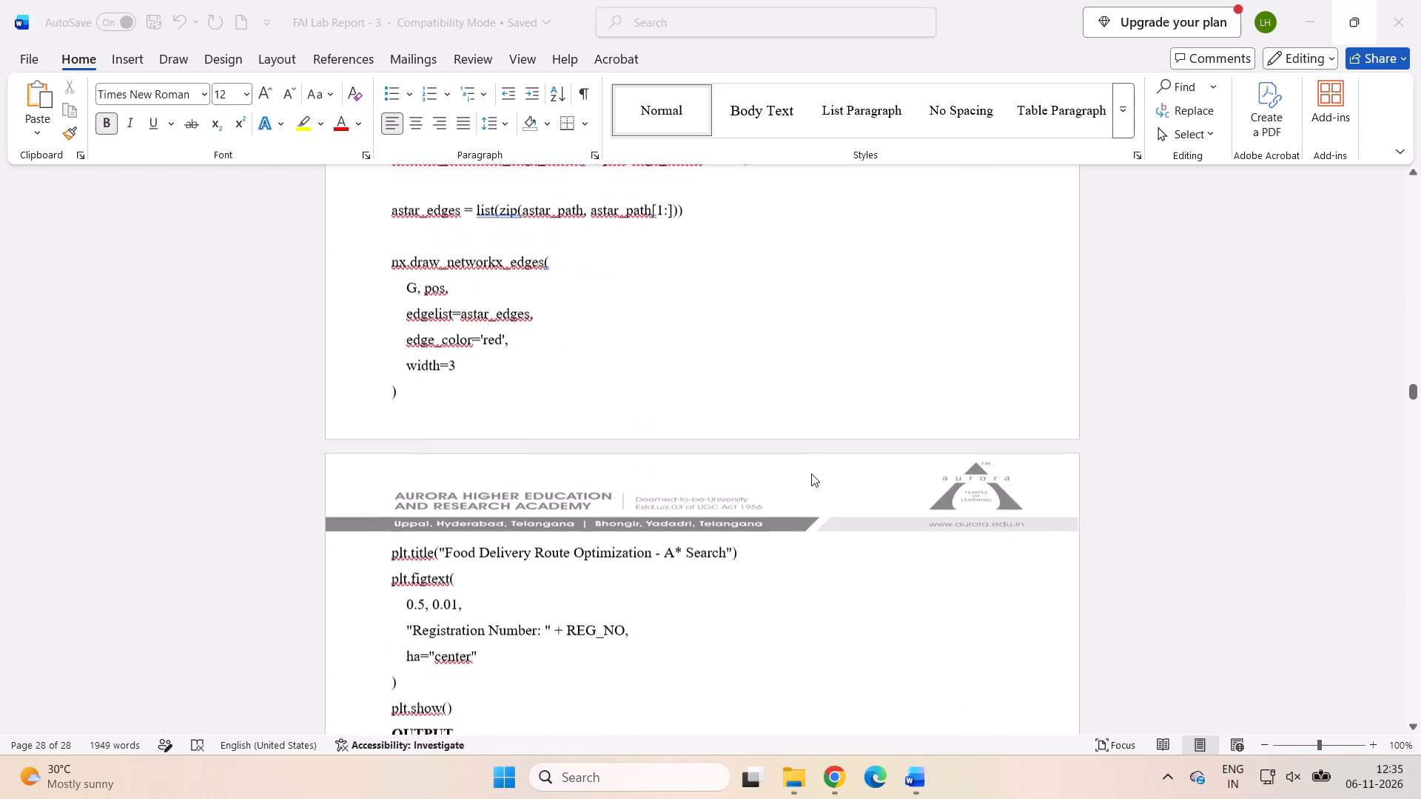
pyautogui.scroll(5, 811, 473)
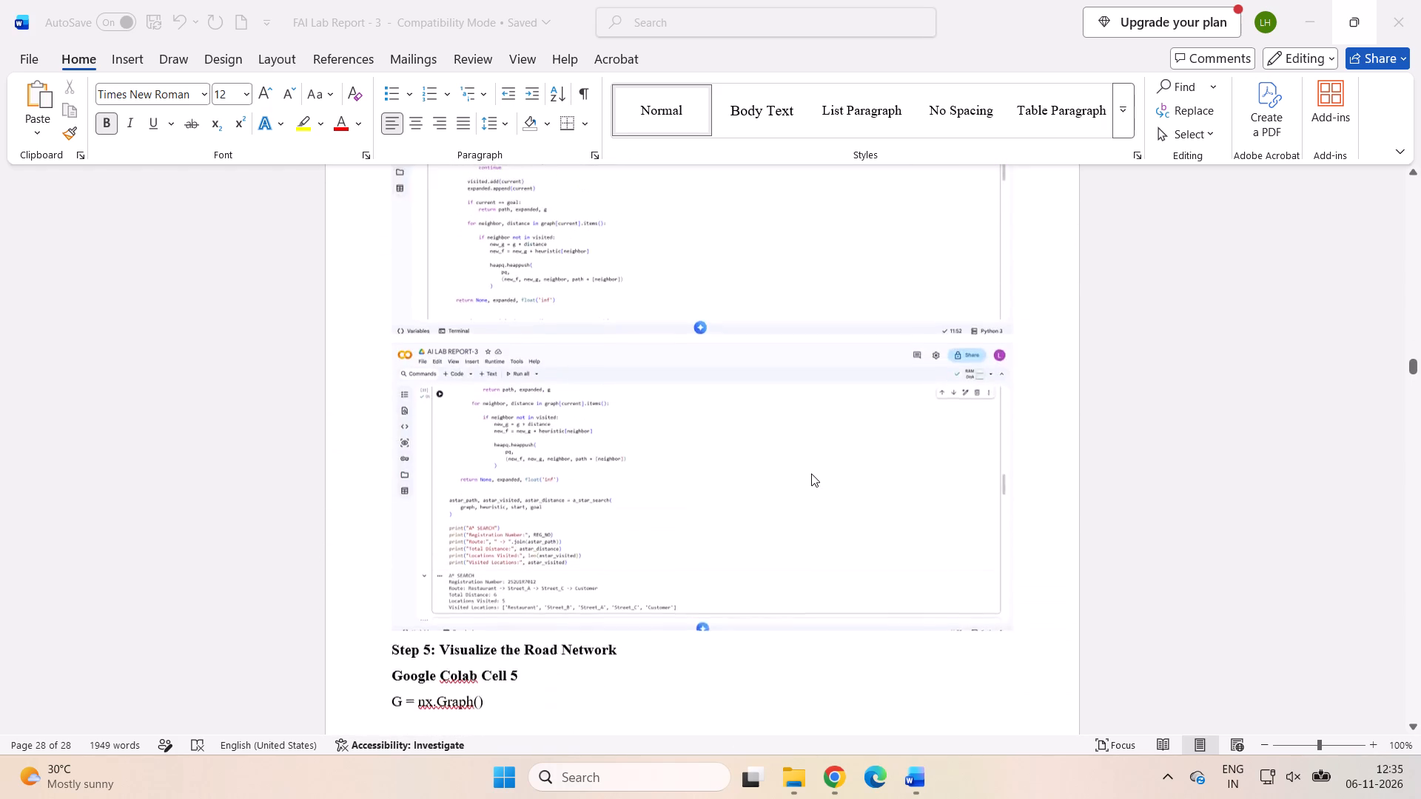
pyautogui.scroll(-1, 811, 473)
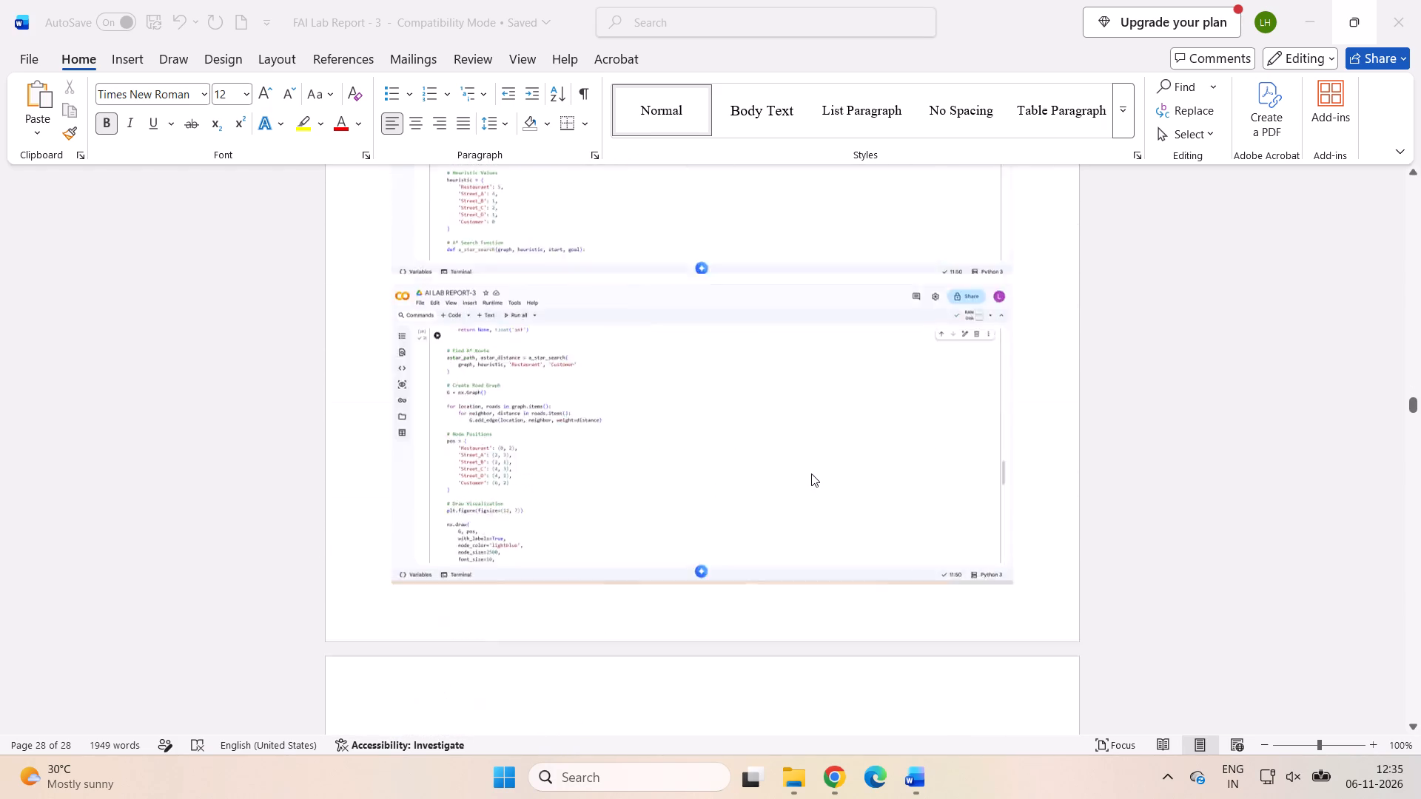
pyautogui.scroll(-4, 811, 473)
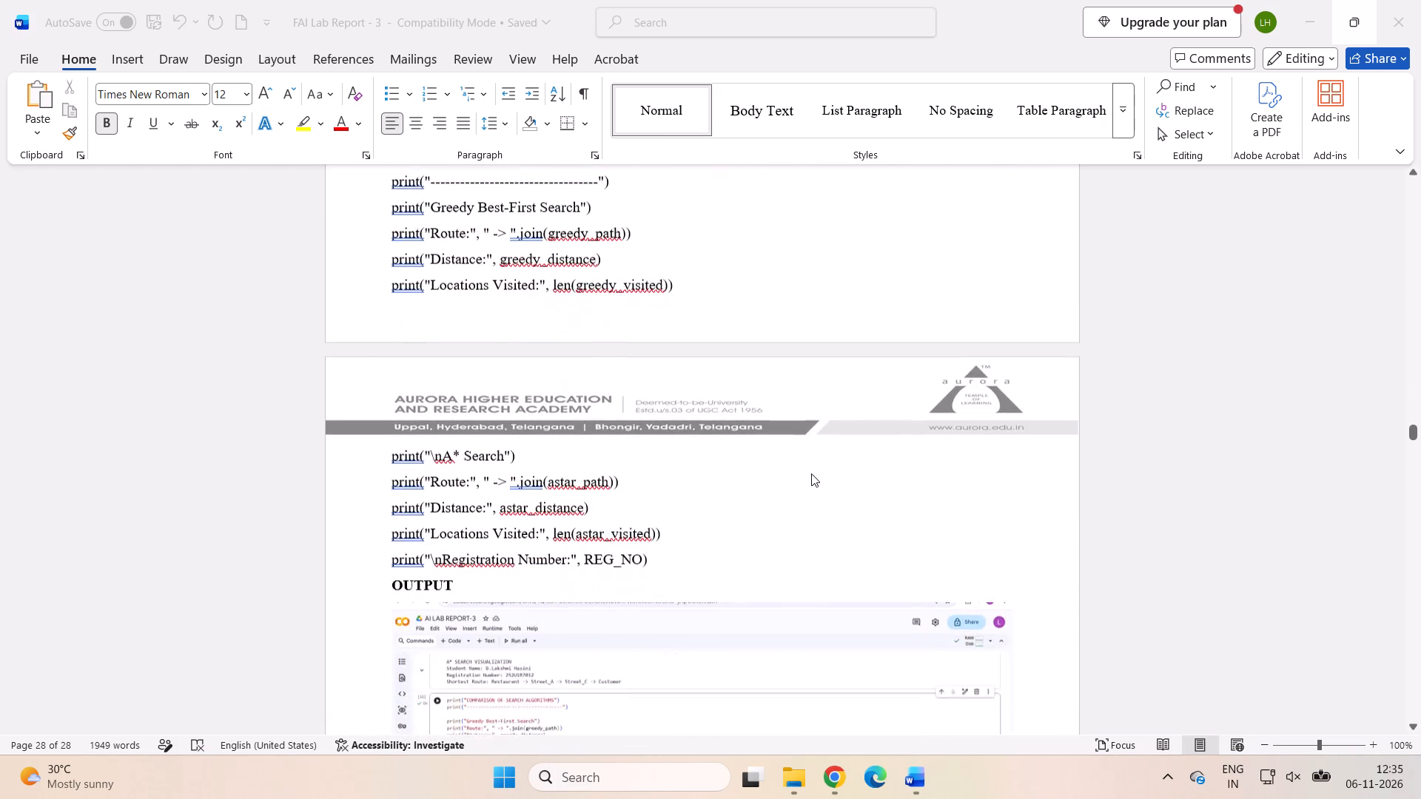
pyautogui.scroll(-5, 811, 473)
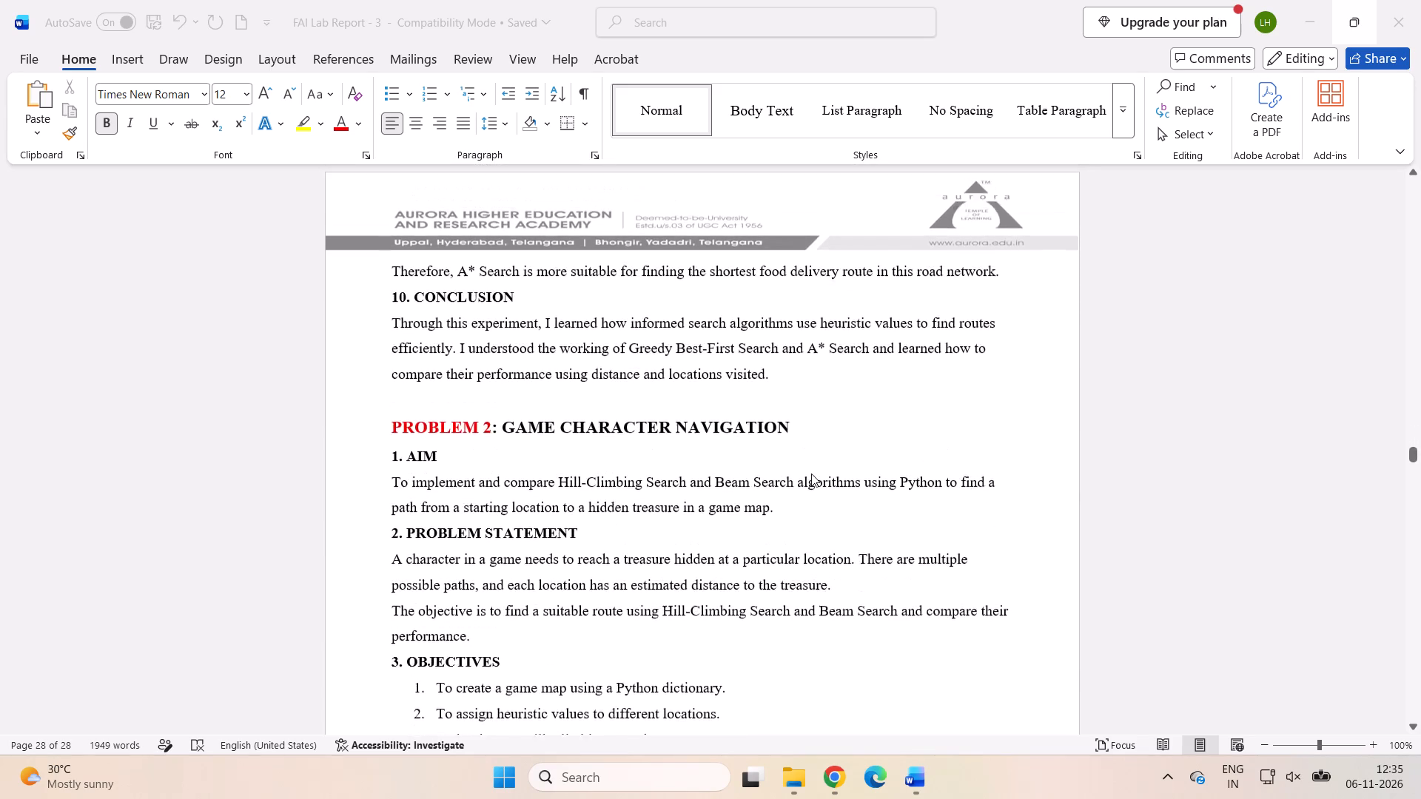
# Review Problem 2's Hill-Climbing and Beam Search code, outputs and closing sections through to the Google Colab link.
pyautogui.scroll(-6, 811, 473)
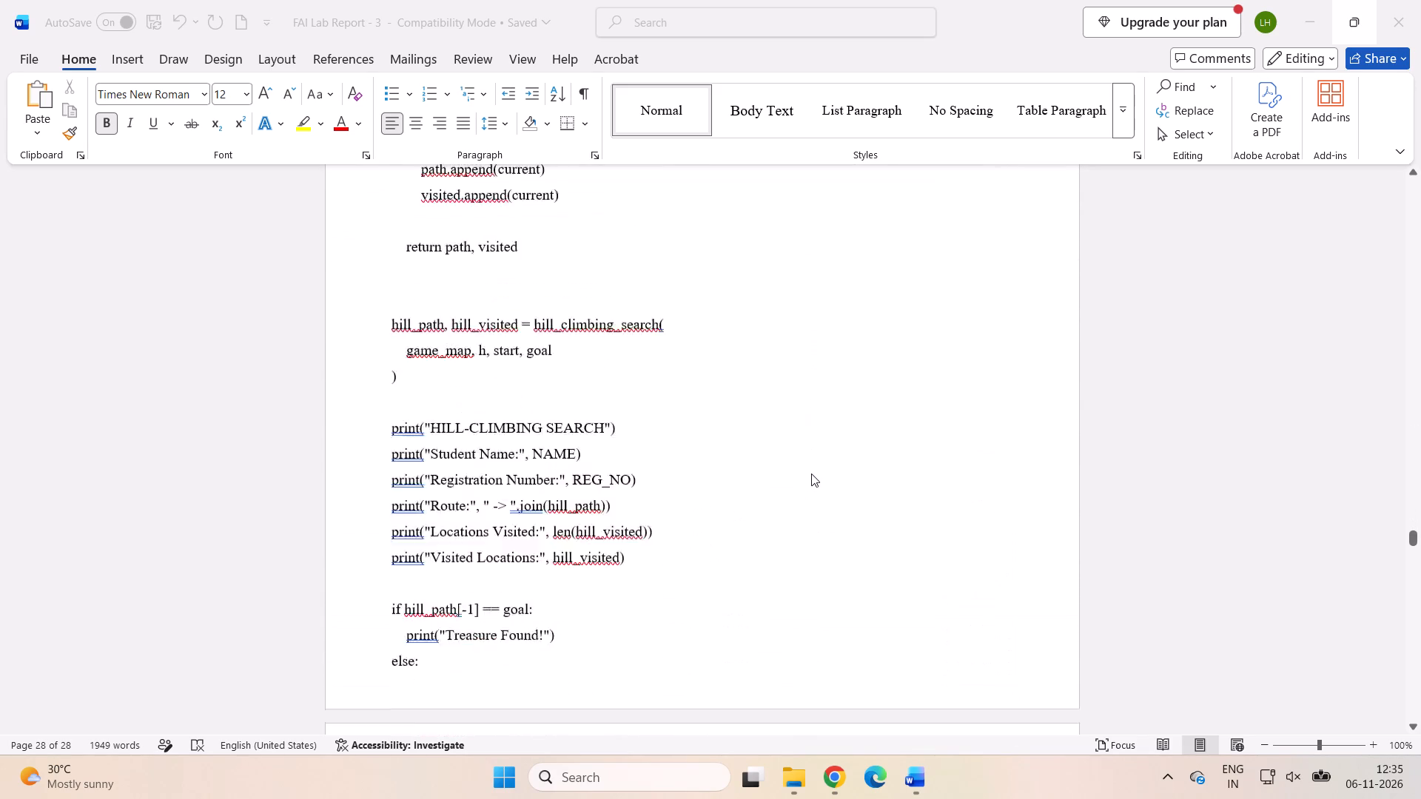
pyautogui.scroll(-7, 811, 473)
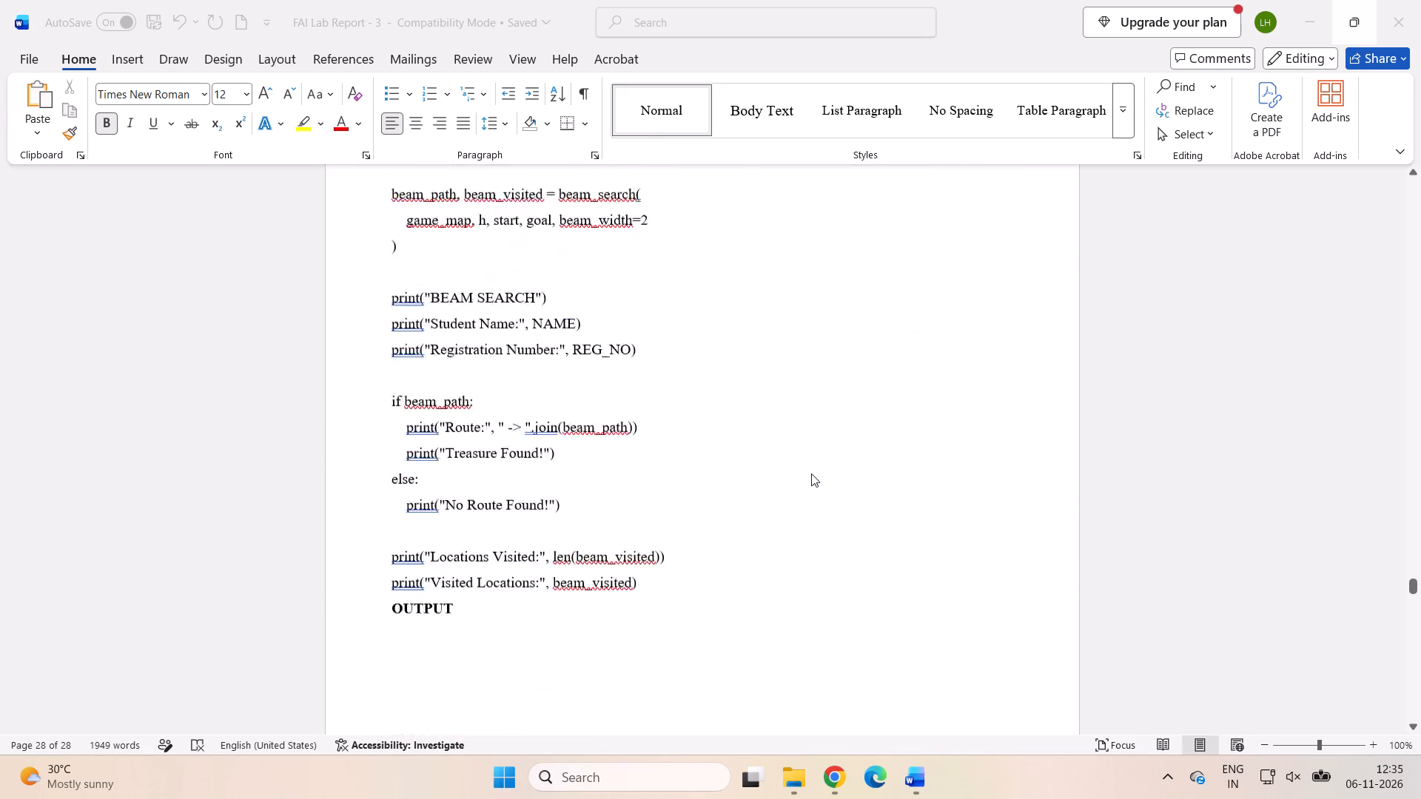
pyautogui.scroll(-4, 811, 473)
# Change the font colour of the GOOGLE COLAB LINK heading at the report's end to red.
pyautogui.scroll(2, 811, 473)
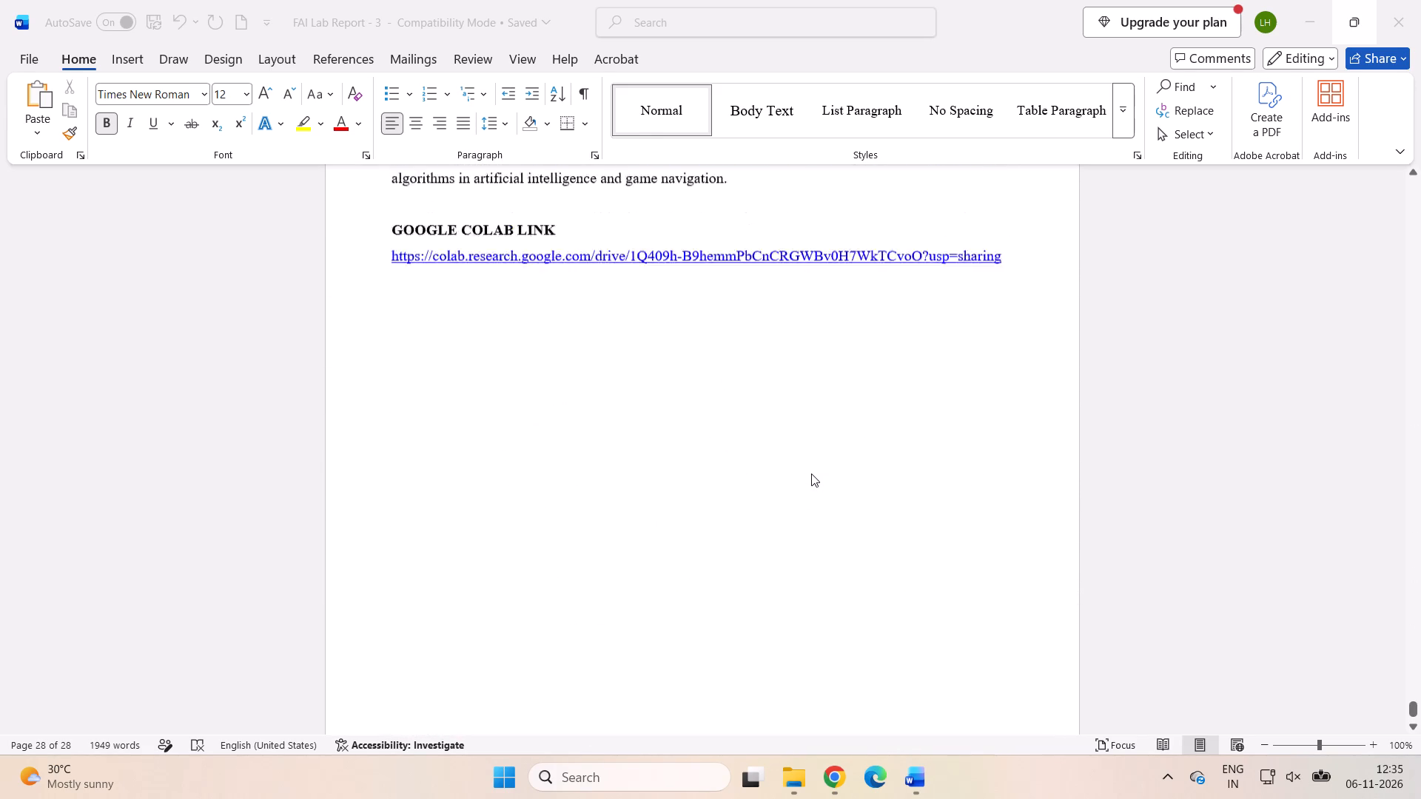
pyautogui.scroll(1, 811, 473)
pyautogui.click(567, 510)
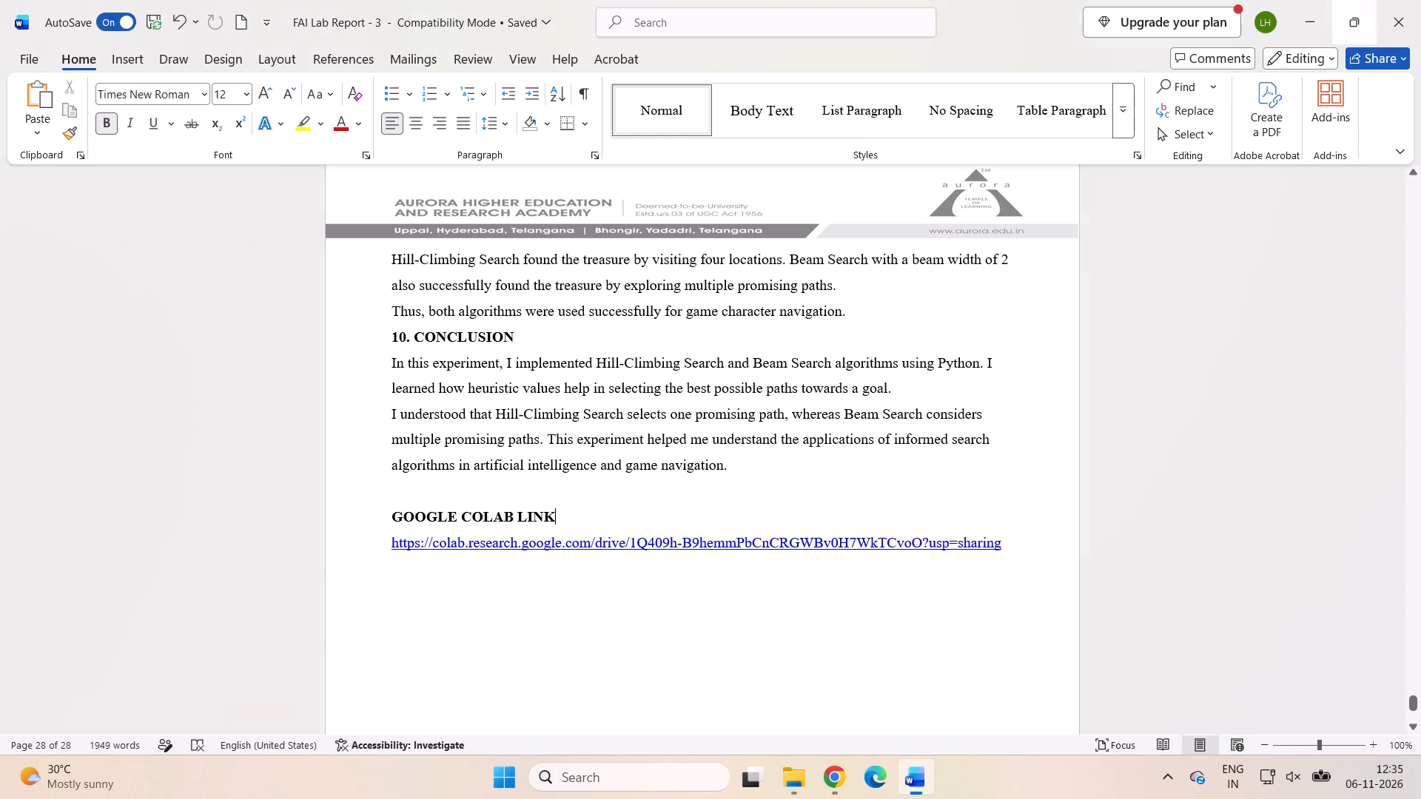
pyautogui.moveTo(571, 515); pyautogui.dragTo(417, 506)
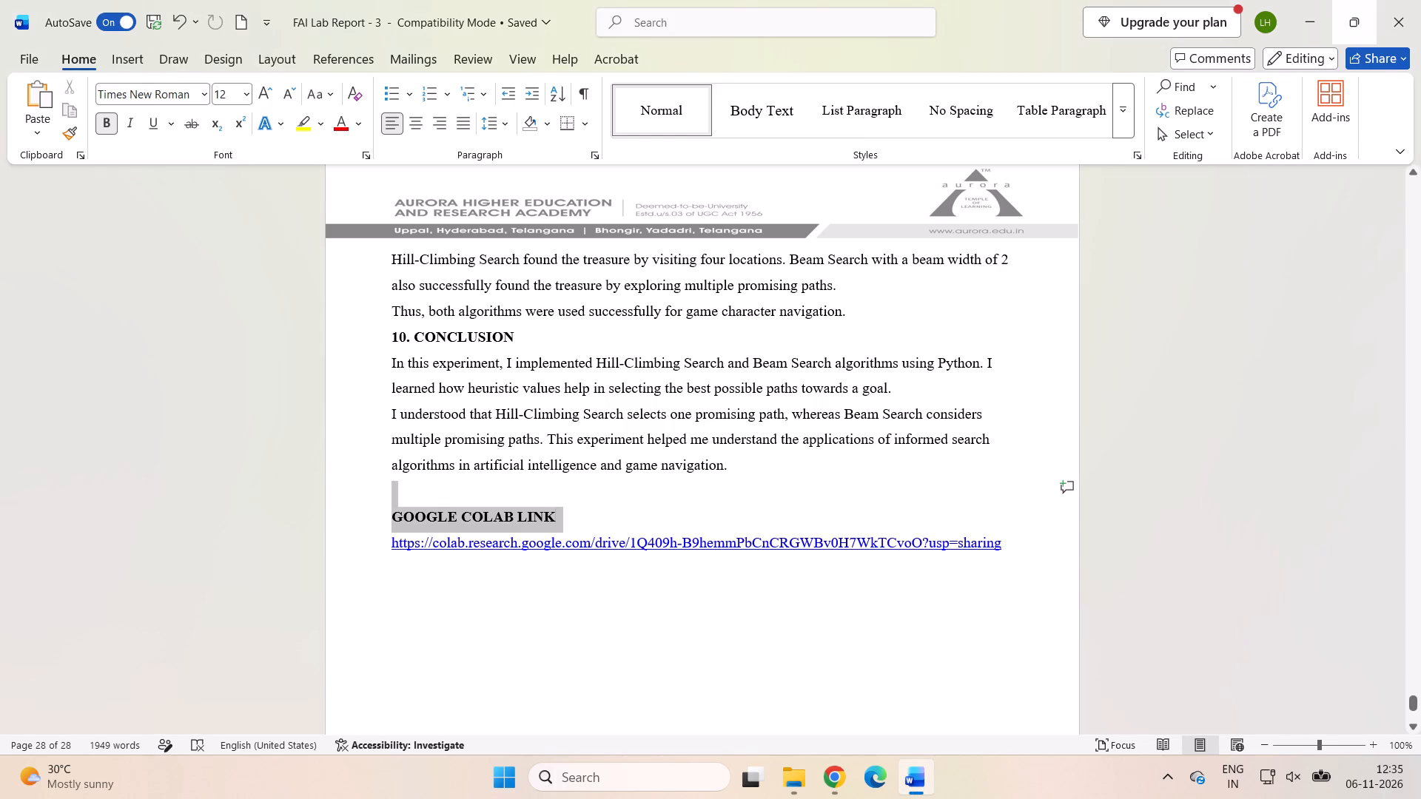
pyautogui.moveTo(417, 506); pyautogui.dragTo(417, 506)
pyautogui.click(532, 476)
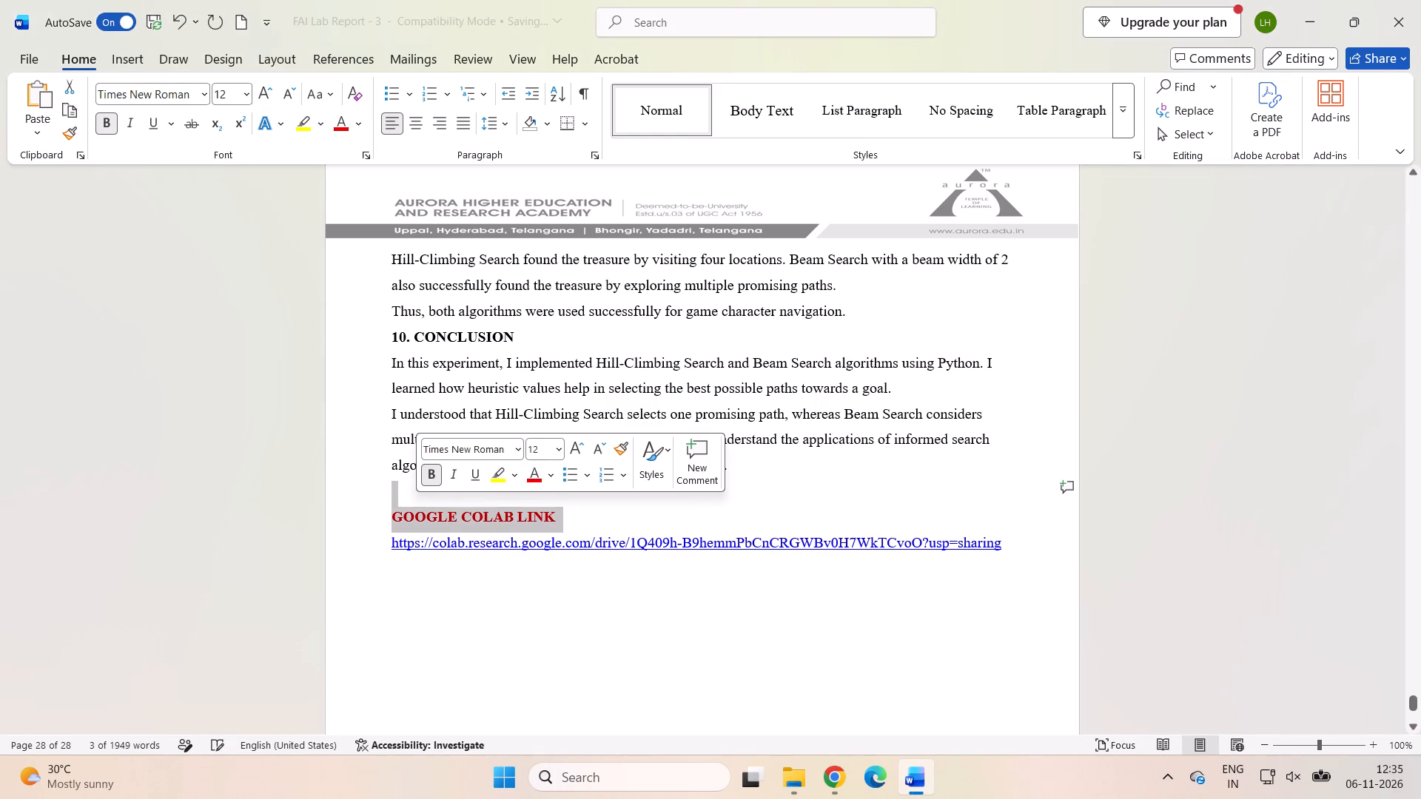
pyautogui.click(568, 612)
# Save FAI Lab Report - 3 and close the document.
pyautogui.hotkey('ctrl', 's')
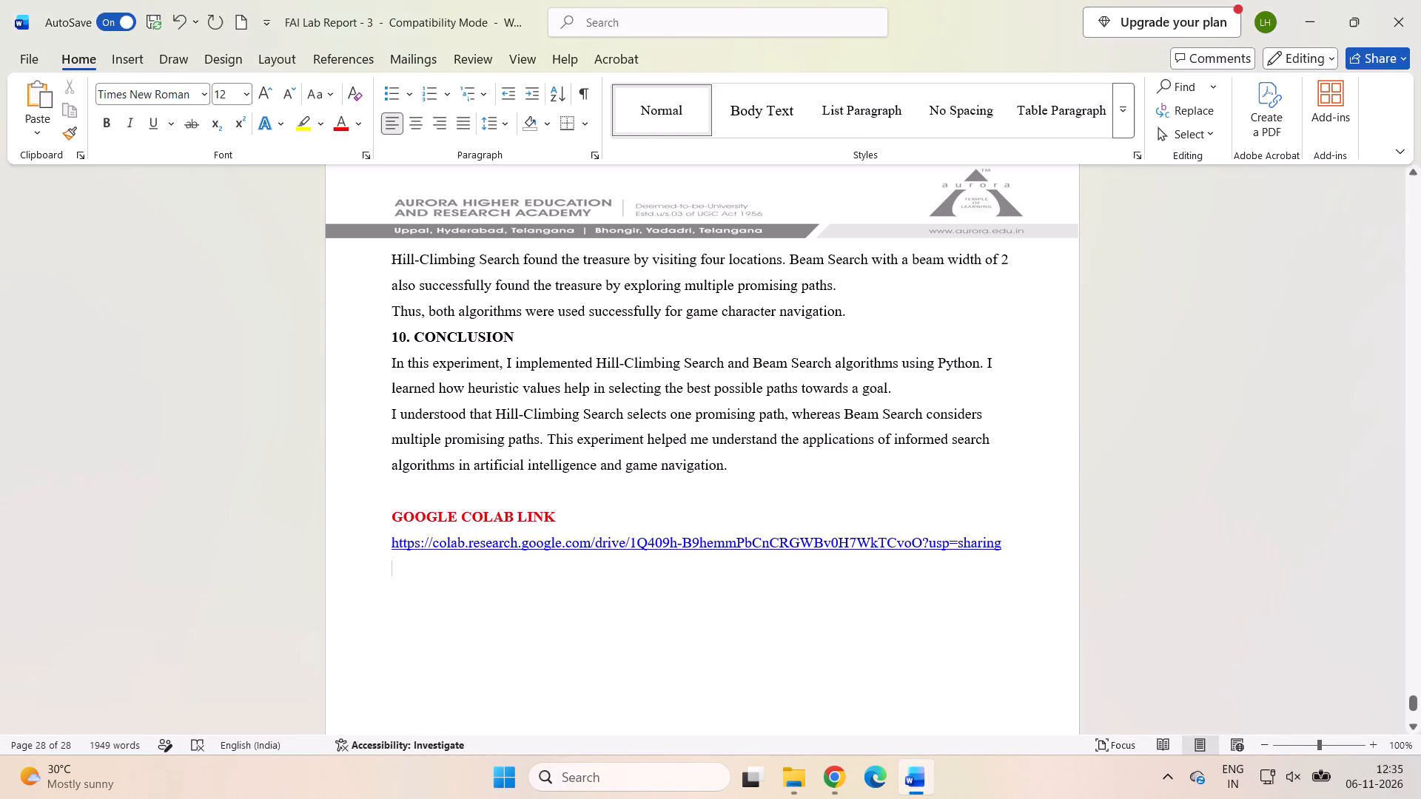
pyautogui.hotkey('ctrl', 's')
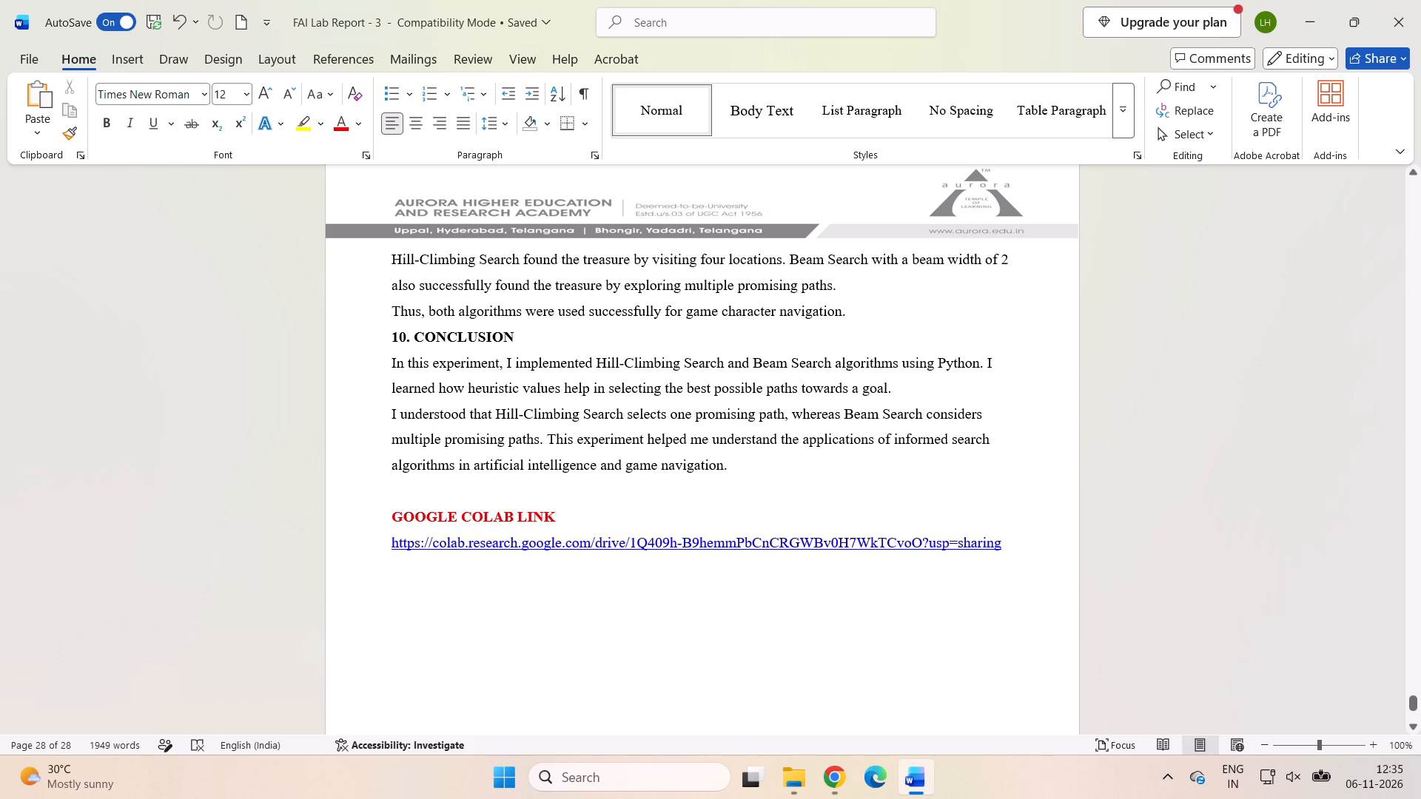
pyautogui.click(1395, 9)
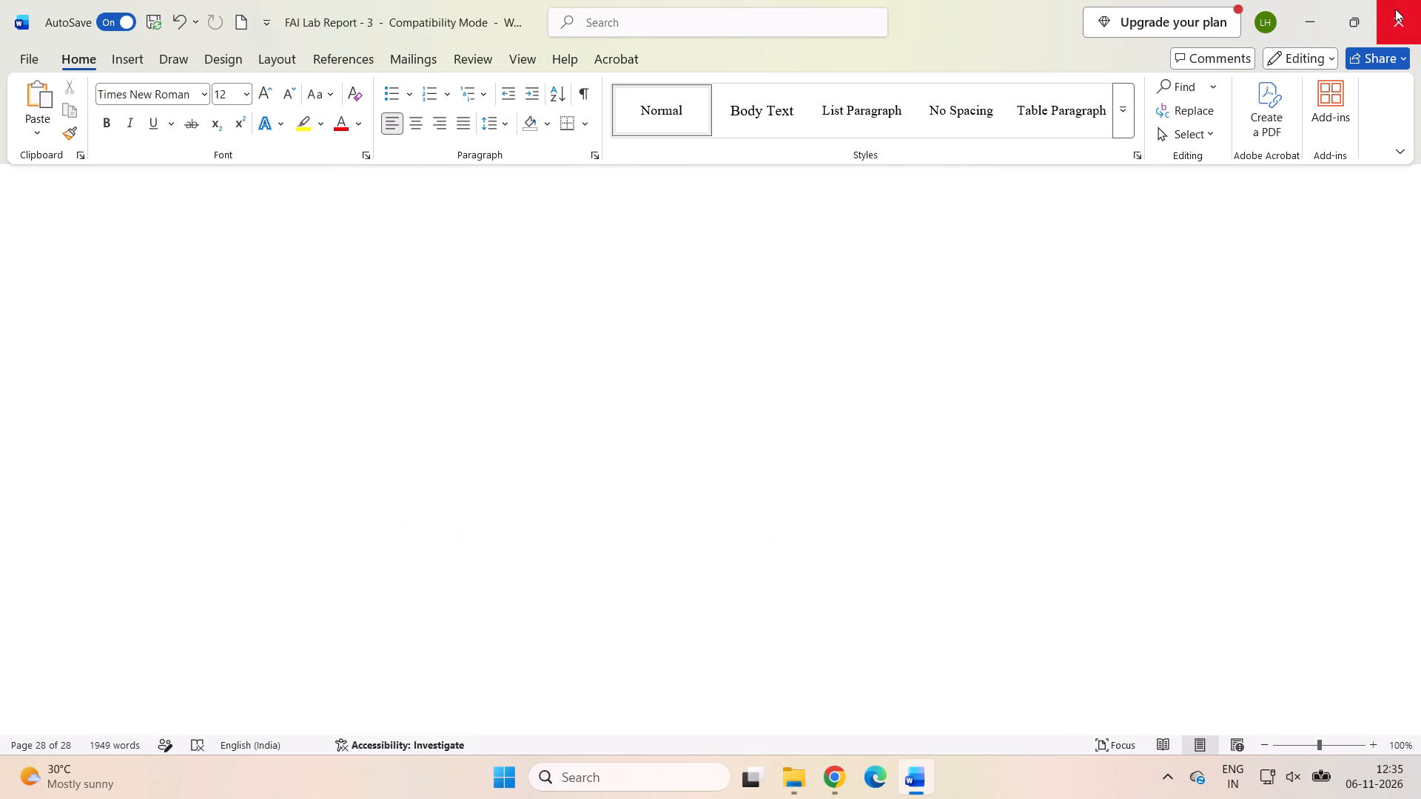
# Close the Chrome window with the AI LAB REPORT-3 Colab notebook.
pyautogui.click(1395, 9)
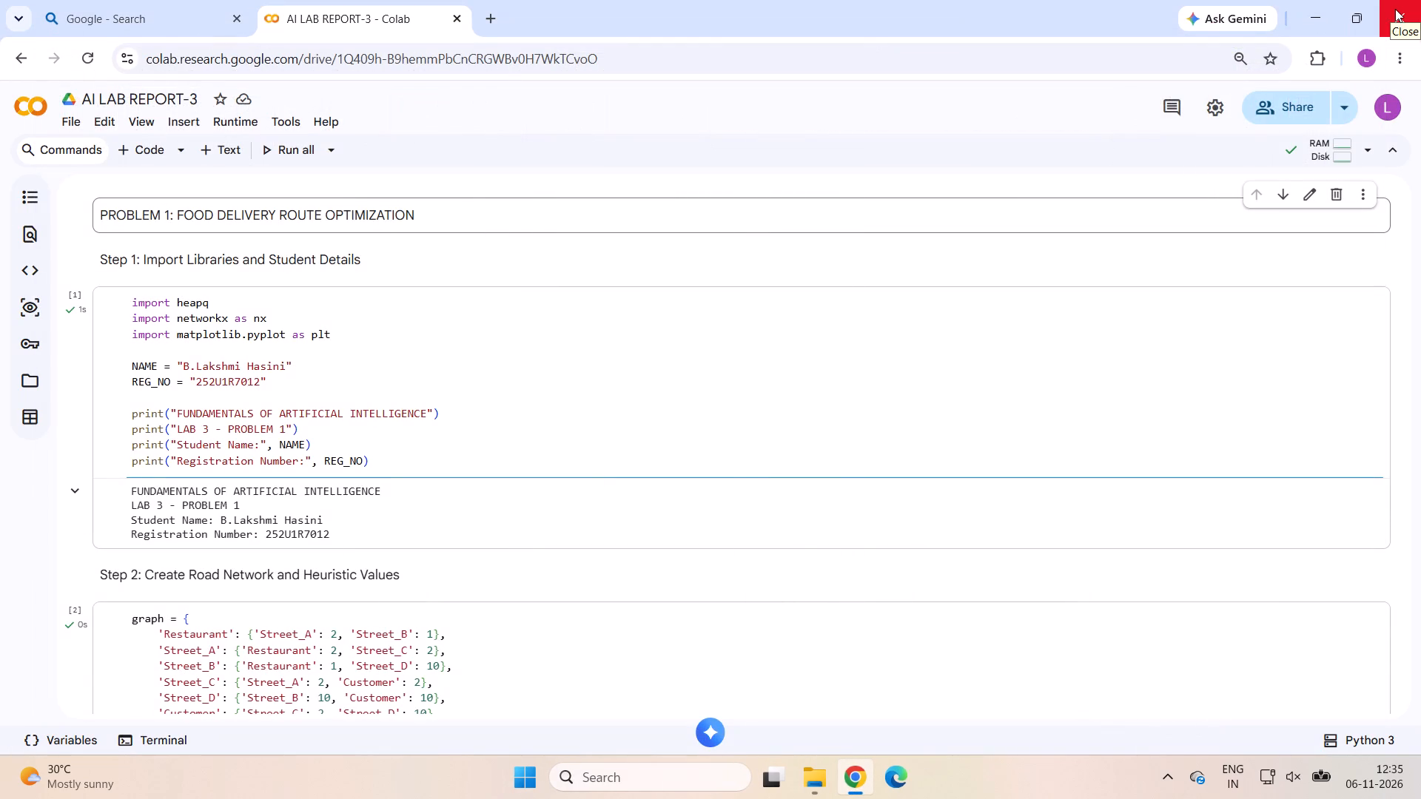
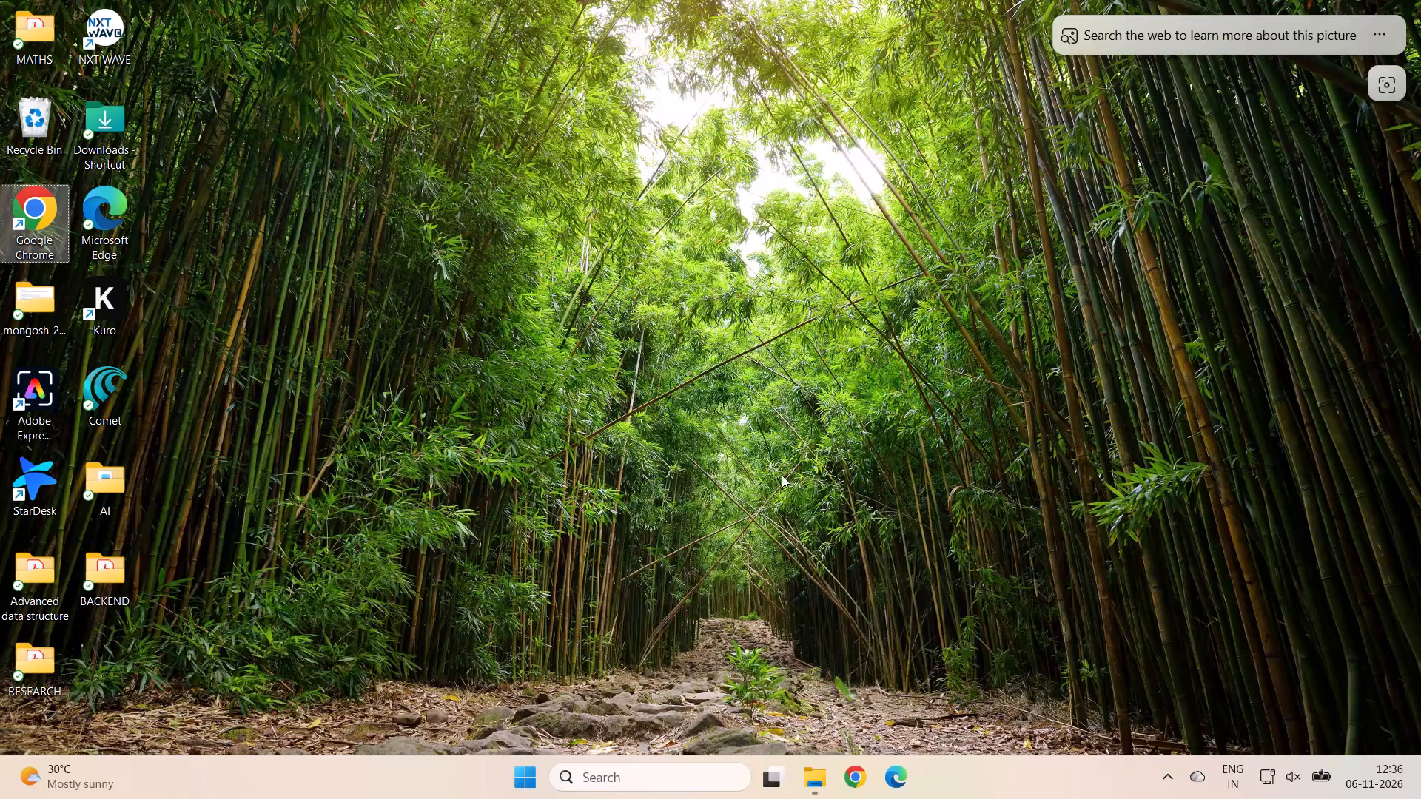
# Open Chrome, search Bing for the suggested entry Google, and open the Google site from the results.
pyautogui.doubleClick(856, 783)
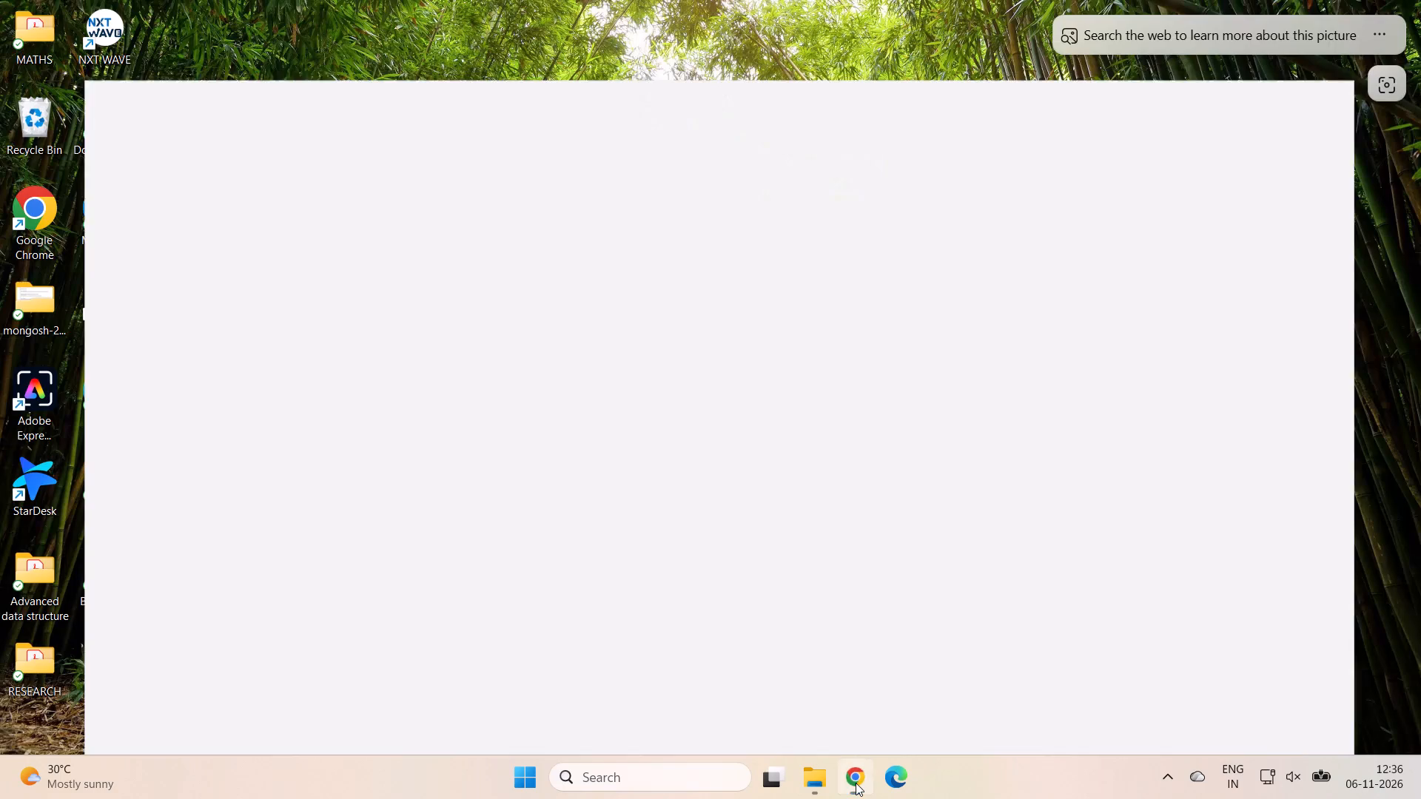
pyautogui.click(856, 783)
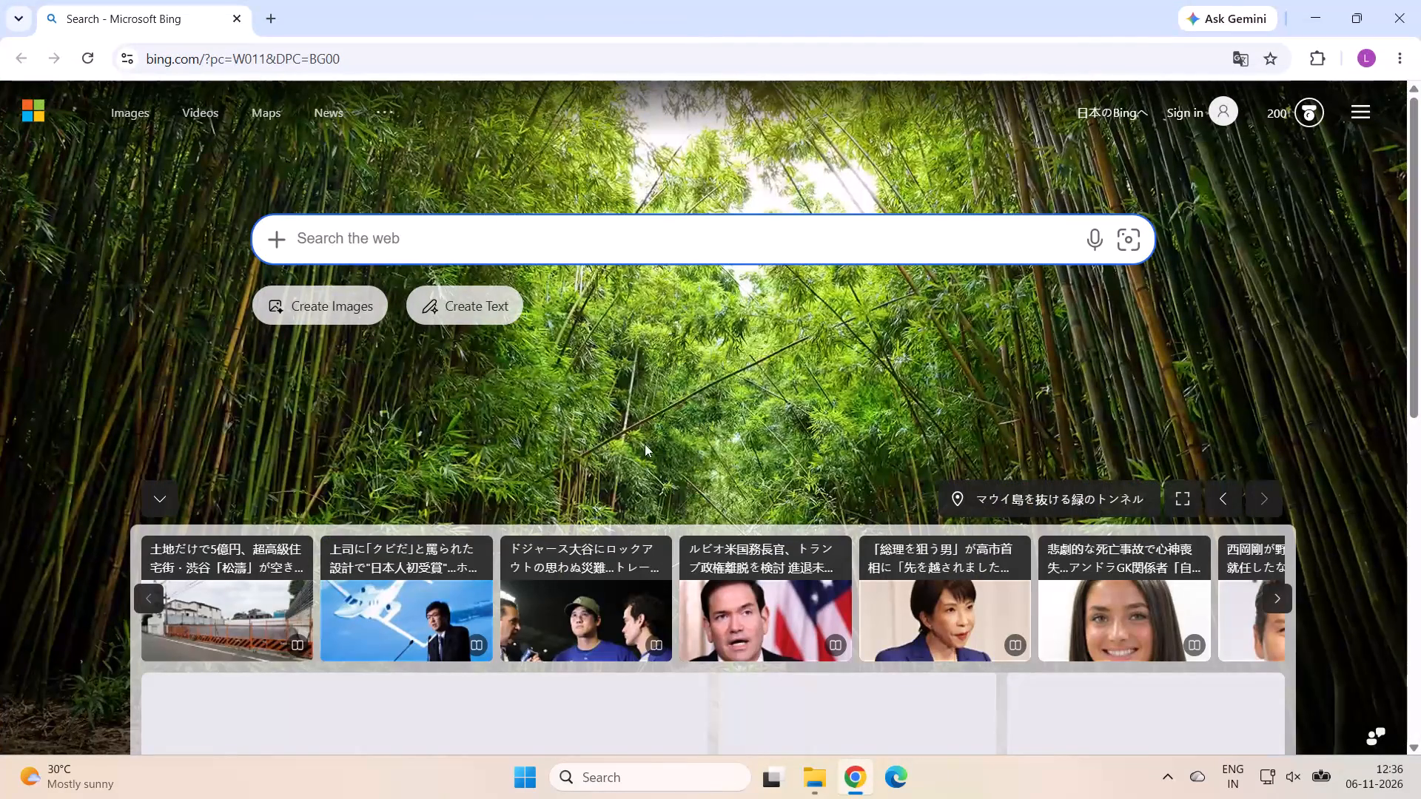
pyautogui.click(493, 237)
pyautogui.click(416, 286)
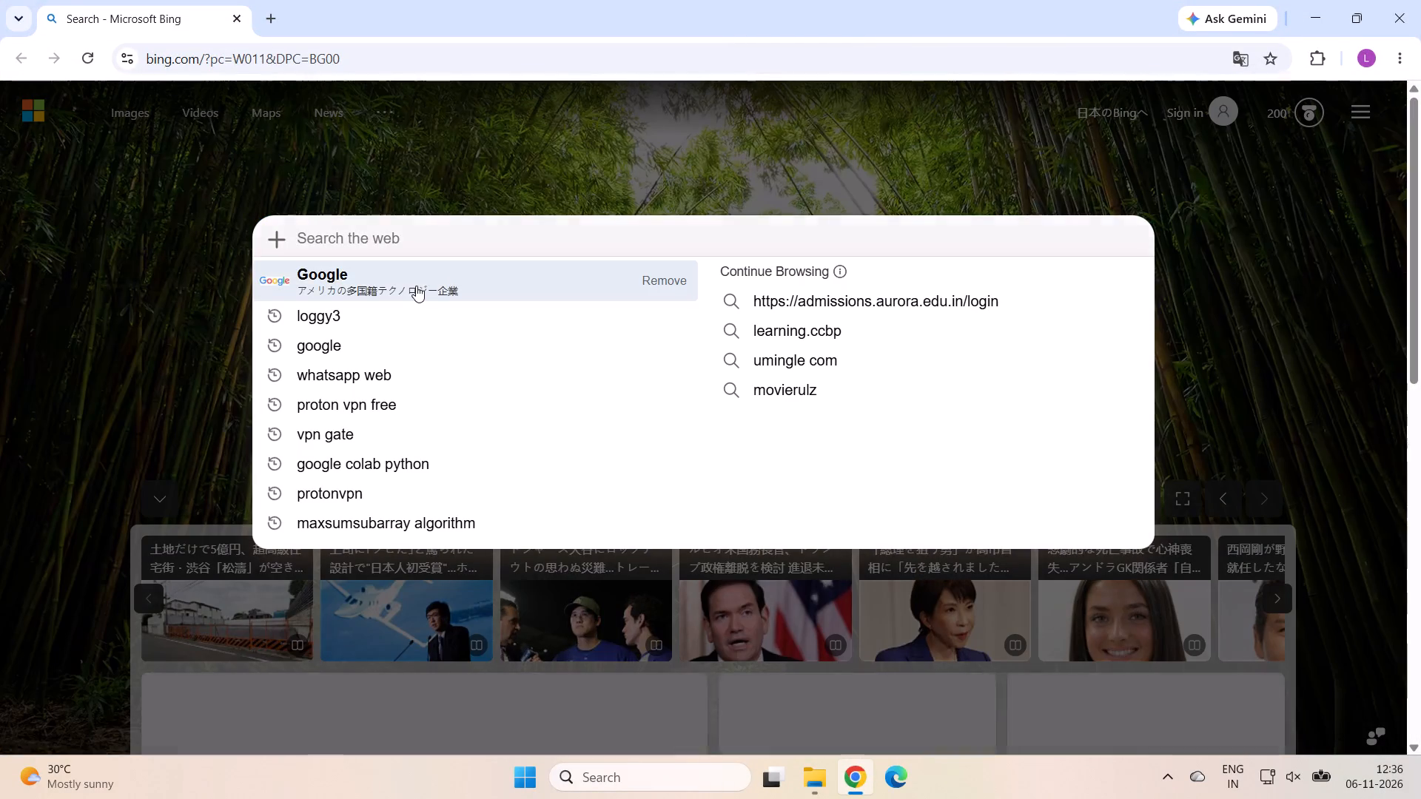
pyautogui.click(197, 294)
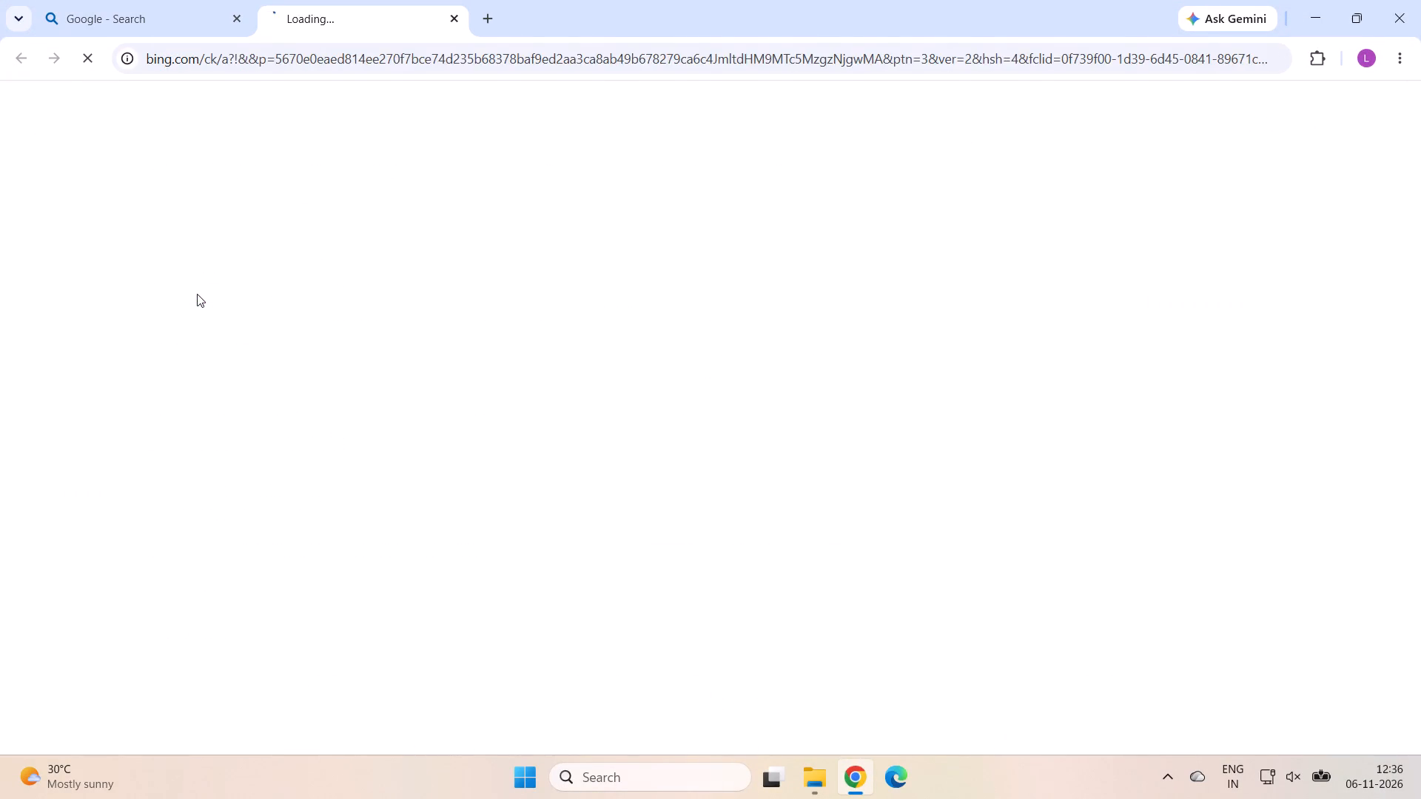
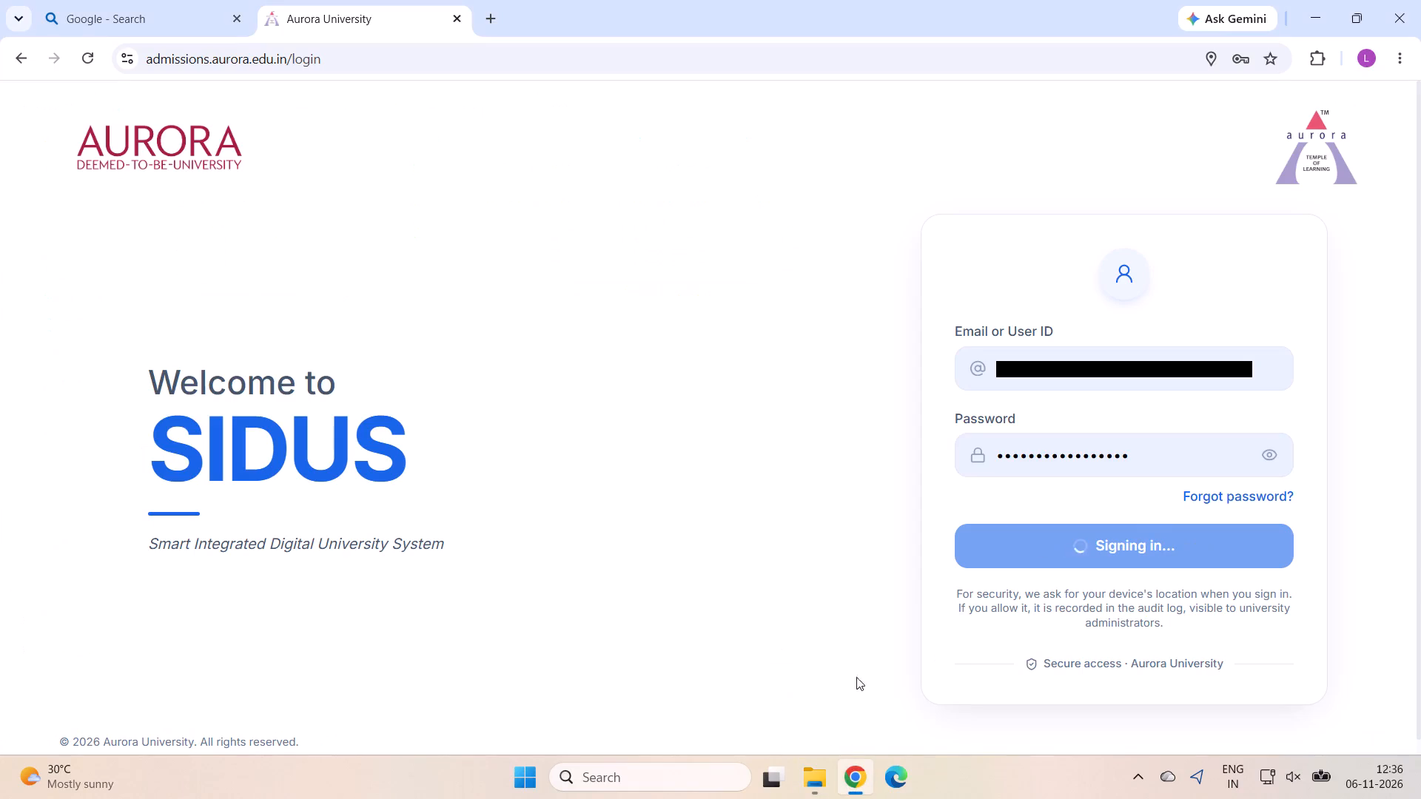
# Open the university portal's Assessments section and locate Lab Report 3 in the Introduction to Artificial Intelligence assessment list.
pyautogui.click(787, 555)
pyautogui.moveTo(787, 555); pyautogui.dragTo(246, 485)
pyautogui.click(246, 485)
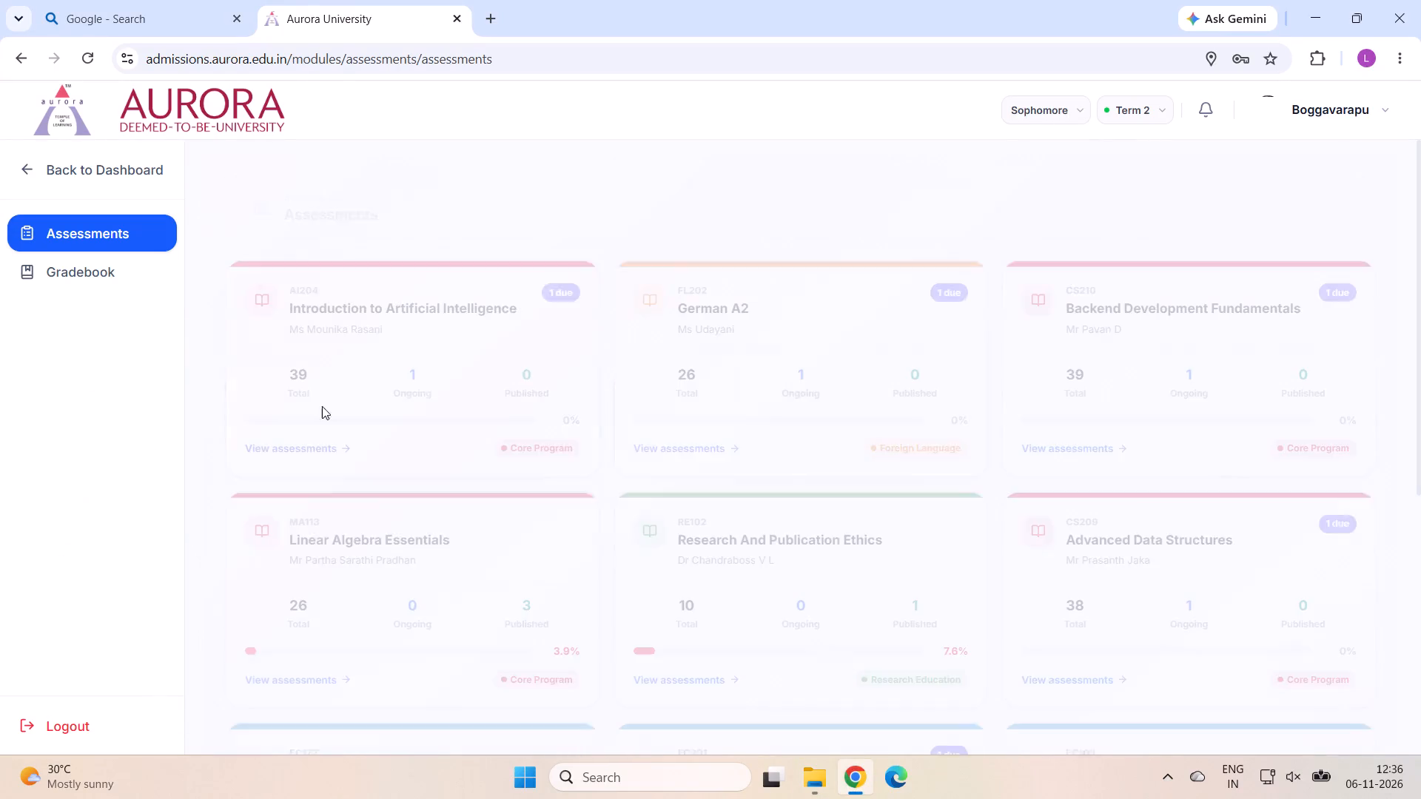
pyautogui.click(445, 308)
pyautogui.scroll(-2, 568, 434)
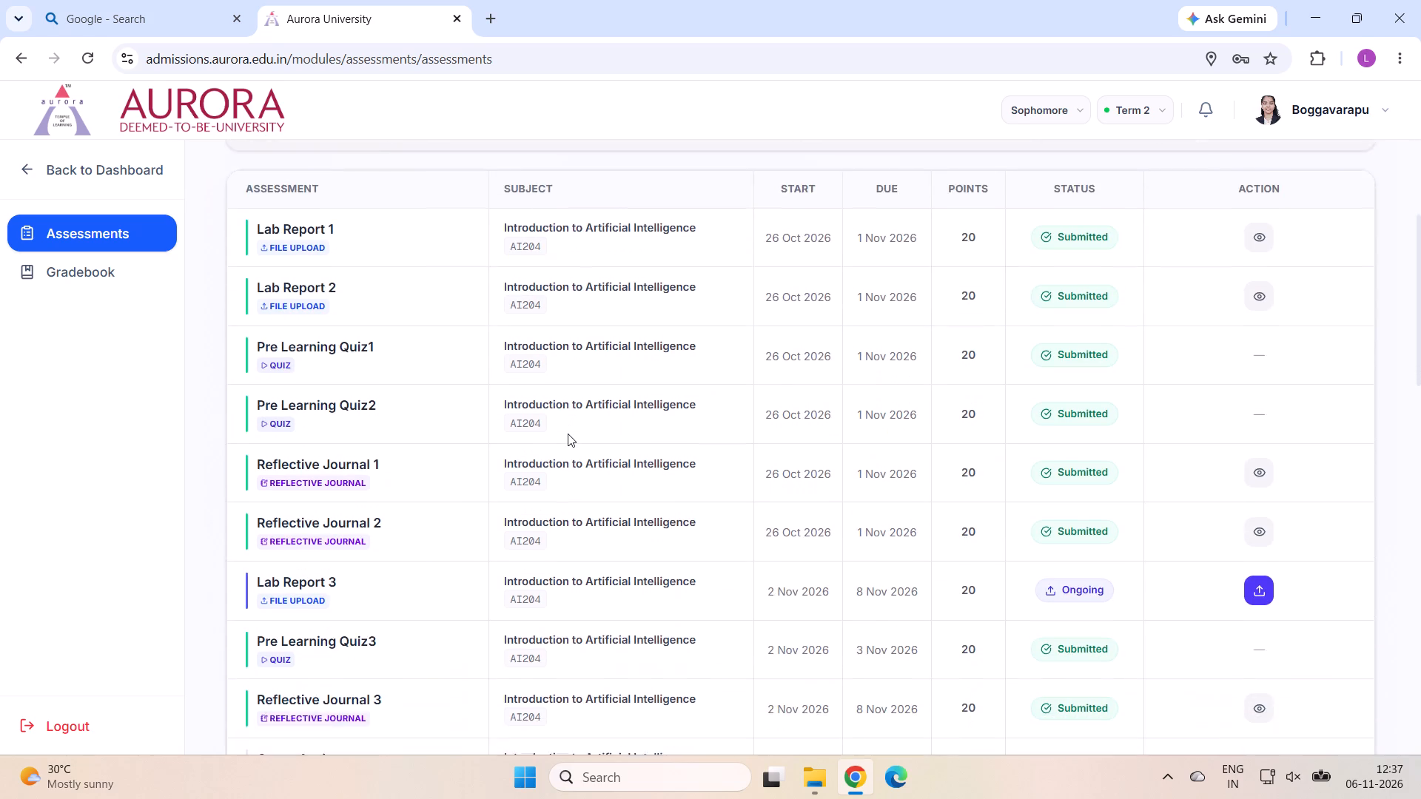
pyautogui.scroll(-2, 568, 434)
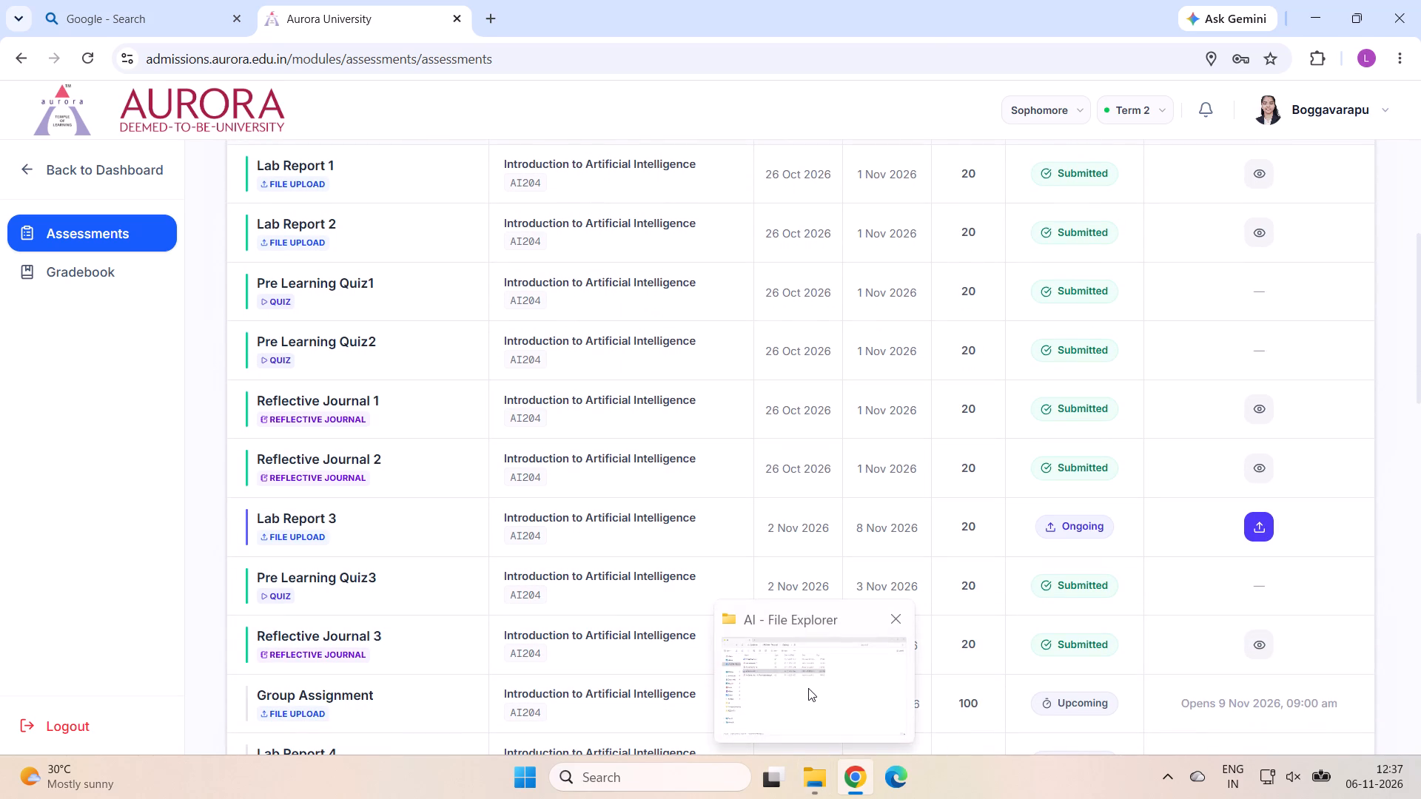
# Switch to the AI folder in File Explorer and open the FAI Lab Report - 3 document in Word.
pyautogui.click(808, 688)
pyautogui.doubleClick(615, 265)
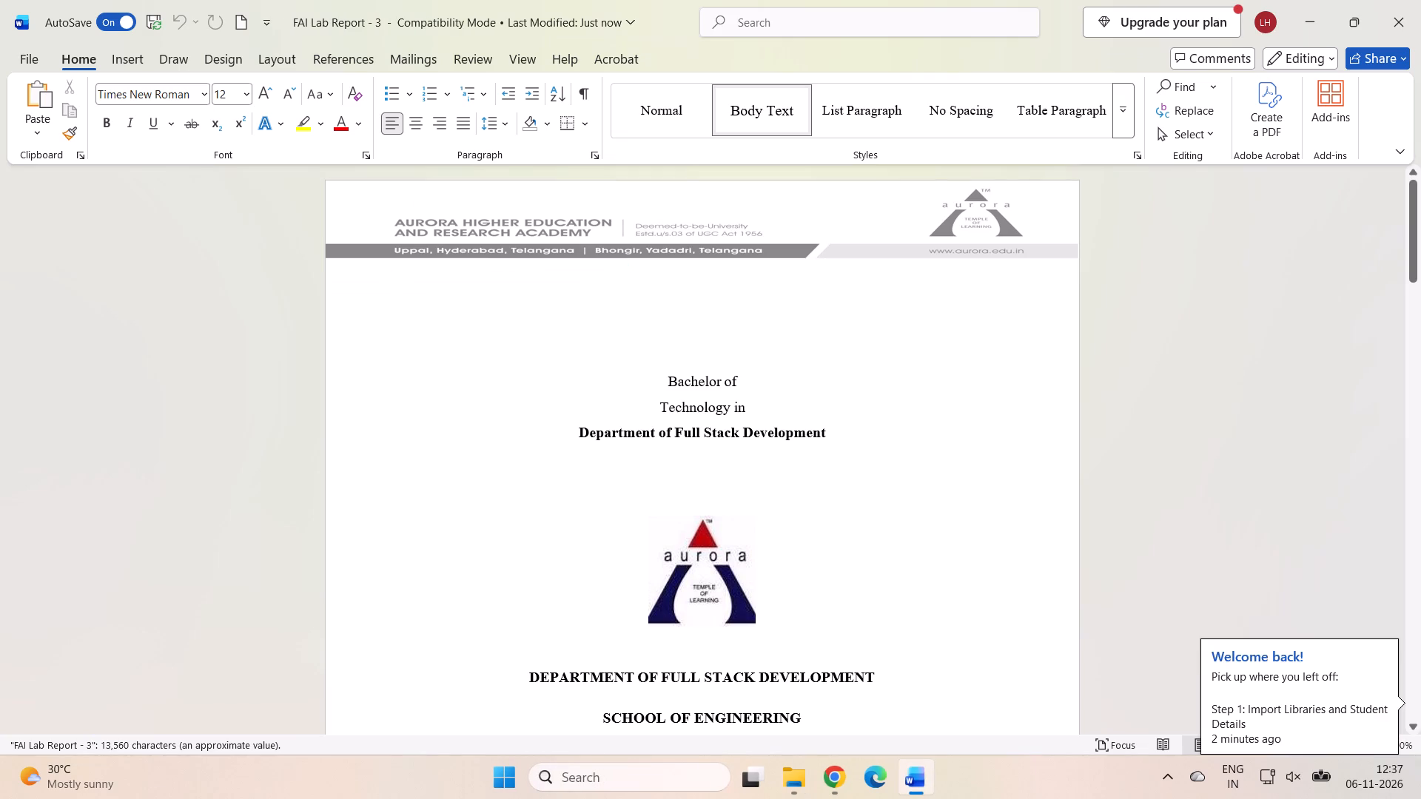
# Centre the red FAI LAB REPORT – 3 heading after the certificate page by inserting spaces before it.
pyautogui.scroll(-10, 454, 404)
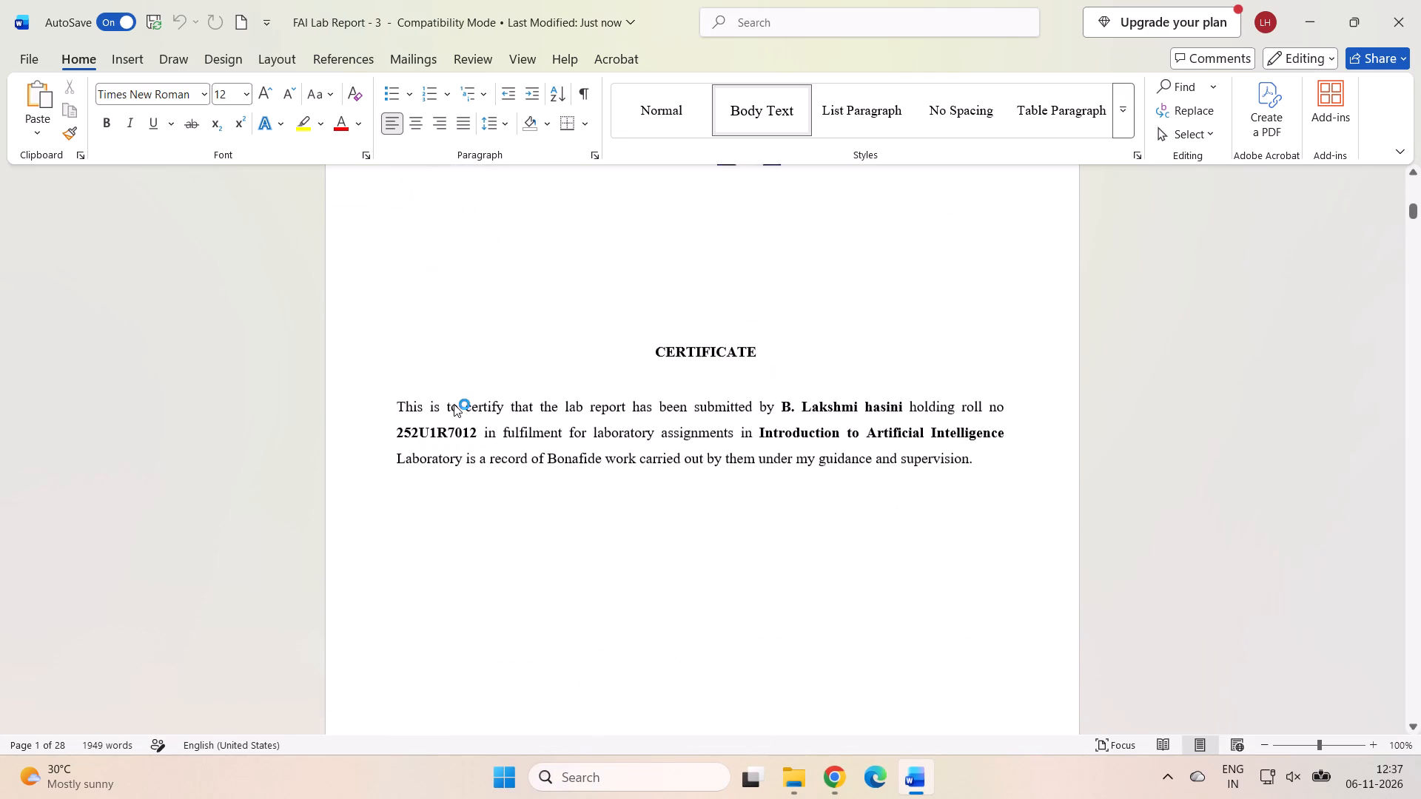
pyautogui.scroll(-5, 454, 404)
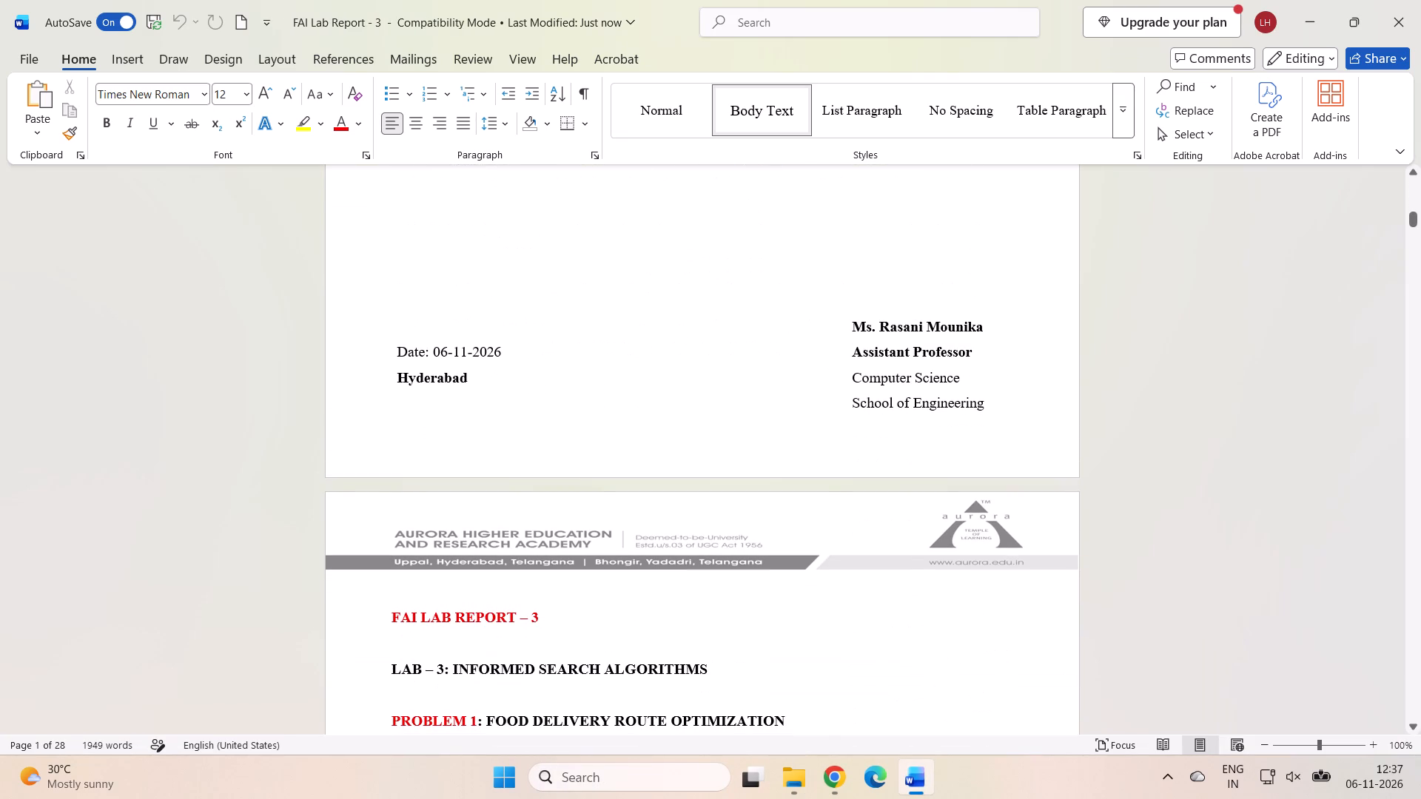
pyautogui.click(387, 621)
pyautogui.press('space')
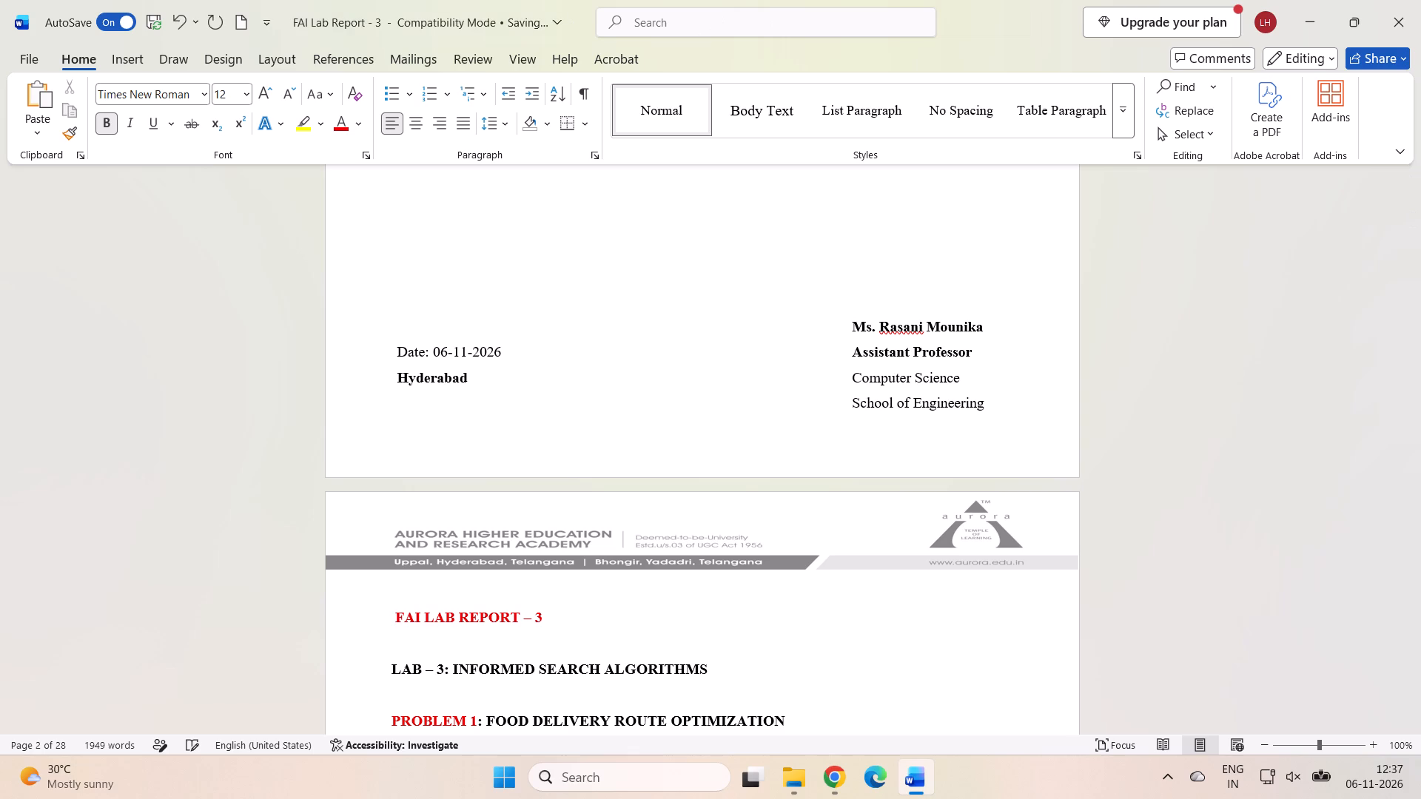
pyautogui.press('space')
pyautogui.press('space')
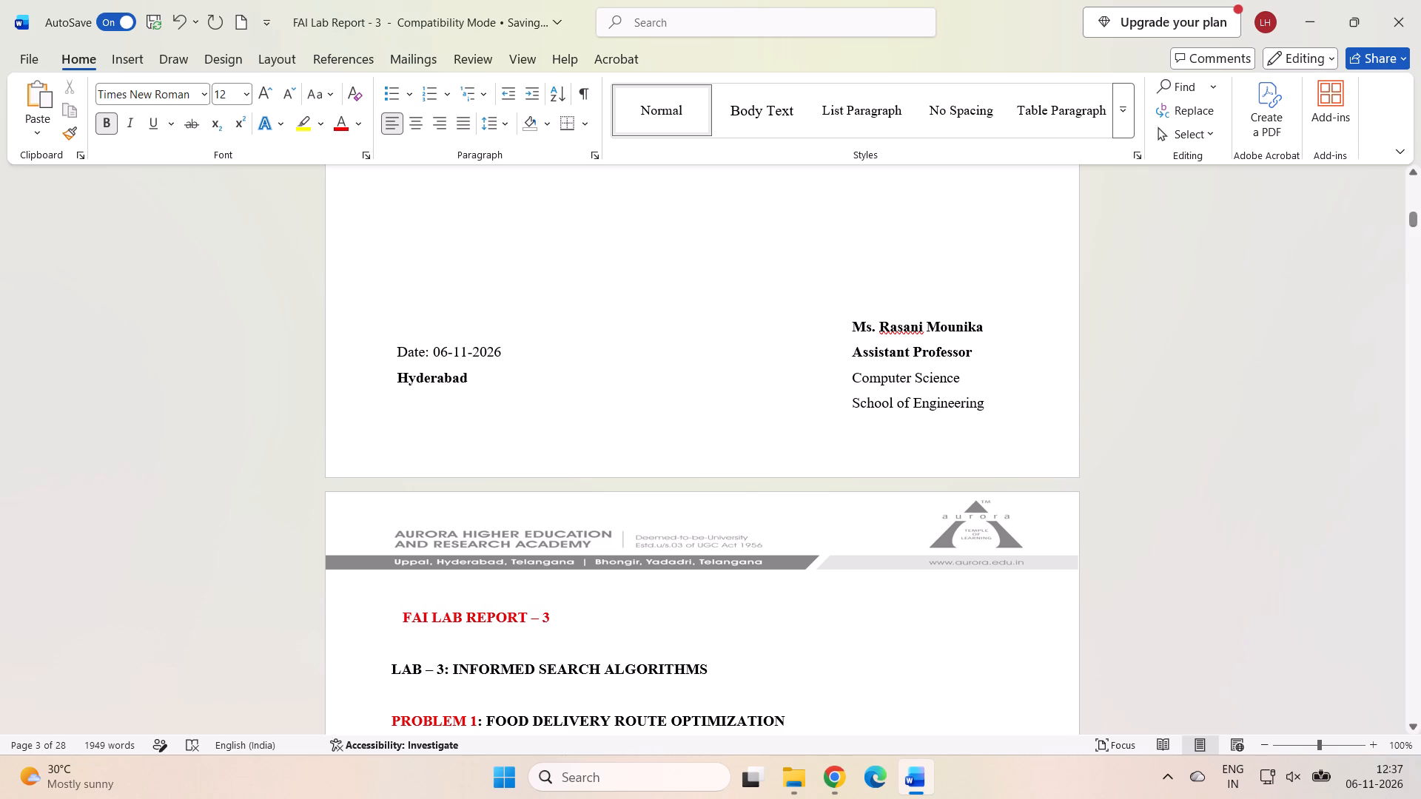
pyautogui.press('space')
pyautogui.press('space')
pyautogui.press('space')
pyautogui.press('space')
pyautogui.press('space')
pyautogui.press('space')
pyautogui.press('space')
pyautogui.press('space')
pyautogui.press('space')
pyautogui.press('space')
pyautogui.press('space')
pyautogui.press('space')
pyautogui.press('space')
pyautogui.press('space')
pyautogui.press('space')
pyautogui.press('space')
pyautogui.press('space')
pyautogui.press('space')
pyautogui.press('space')
pyautogui.press('space')
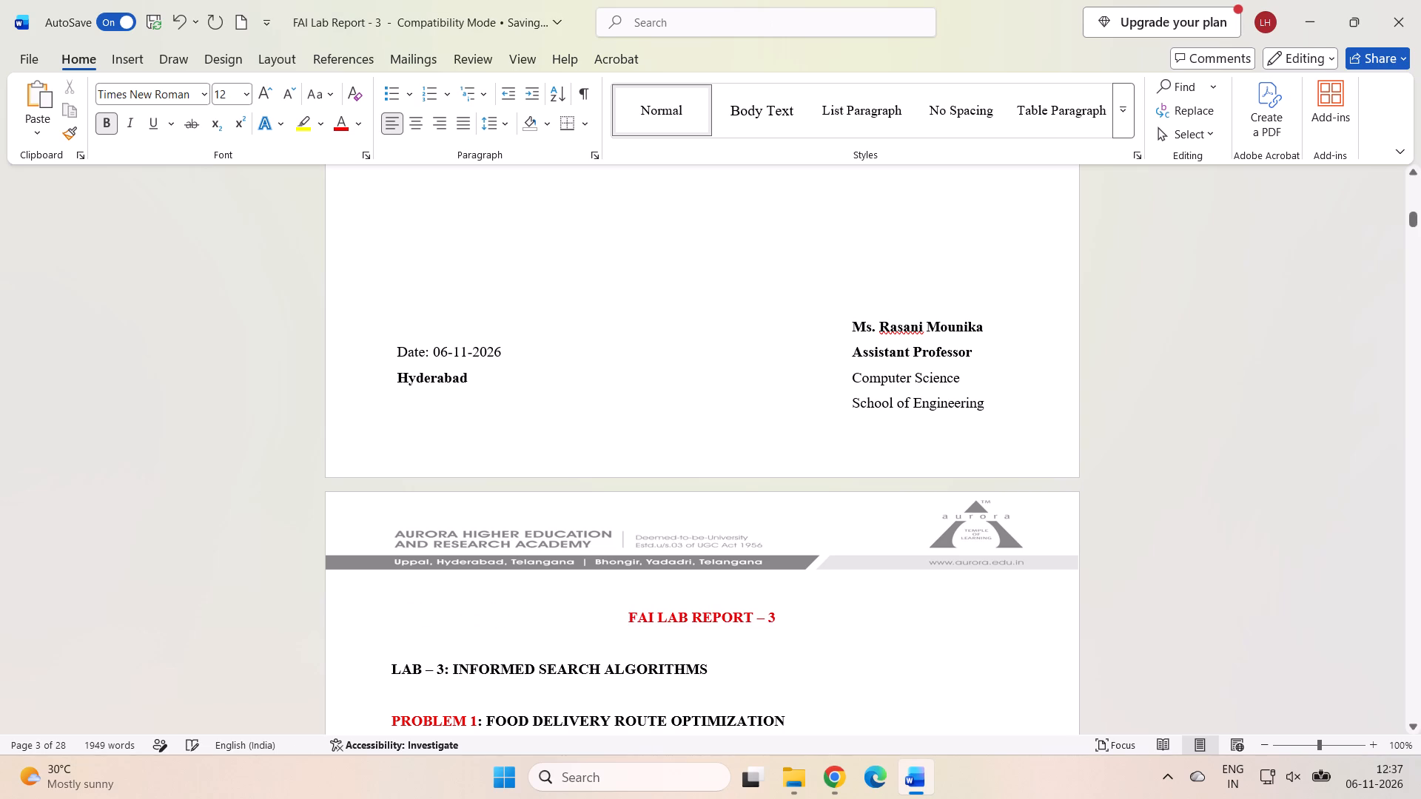
# Delete the LAB – 3: INFORMED SEARCH ALGORITHMS heading and its extra blank line above PROBLEM 1.
pyautogui.scroll(-2, 514, 649)
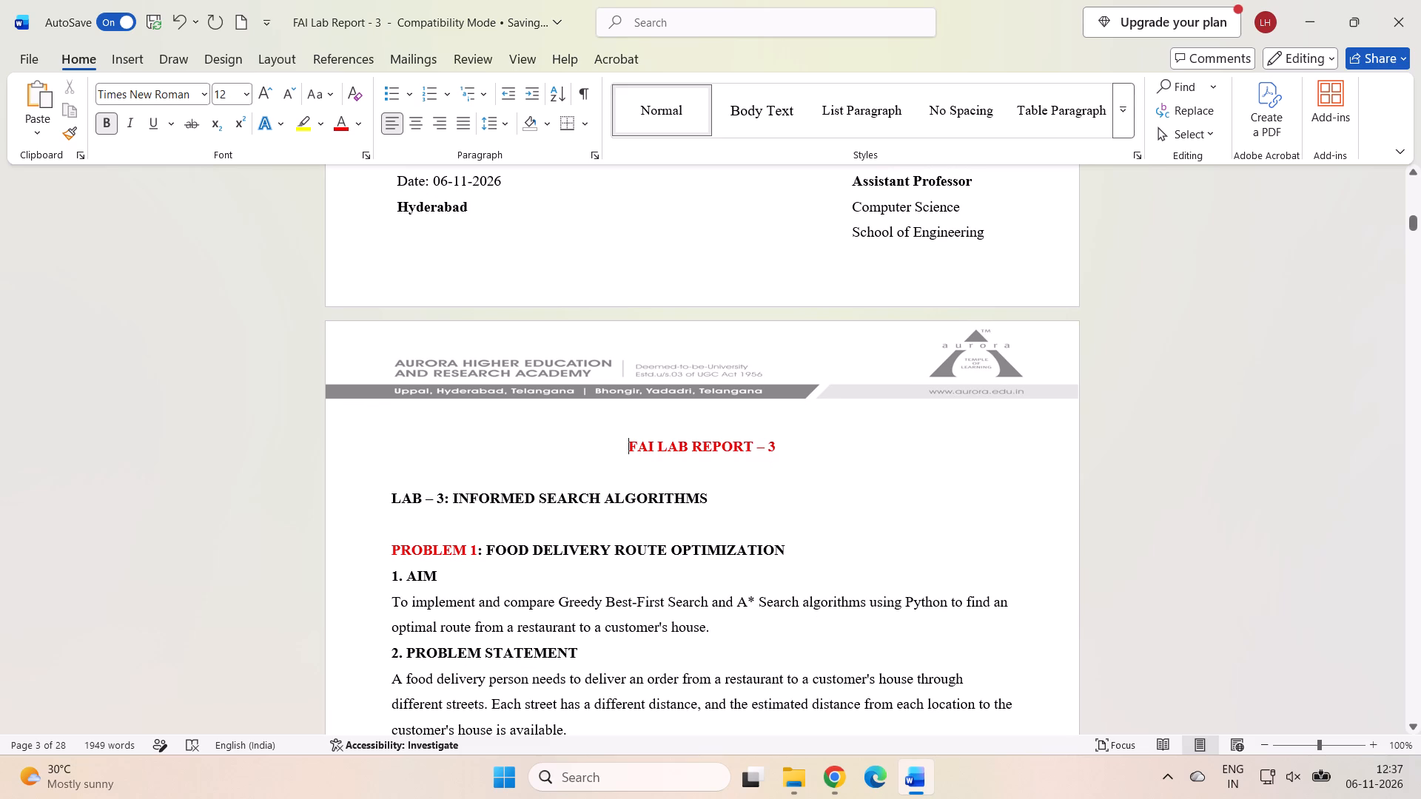
pyautogui.moveTo(393, 498); pyautogui.dragTo(733, 501)
pyautogui.press('BackSpace')
pyautogui.press('BackSpace')
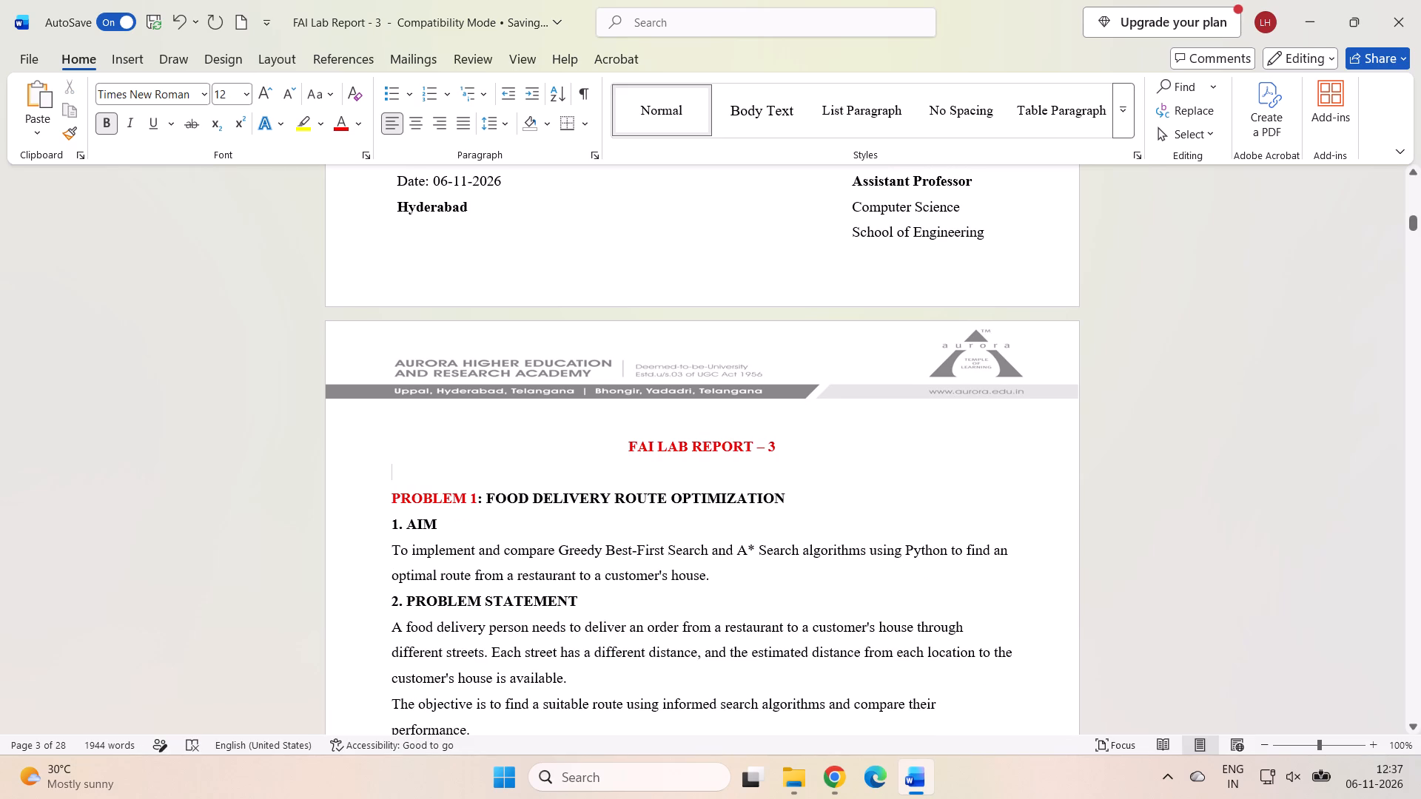
# Set the FAI LAB REPORT – 3 heading's font size to 14.
pyautogui.moveTo(622, 451); pyautogui.dragTo(791, 449)
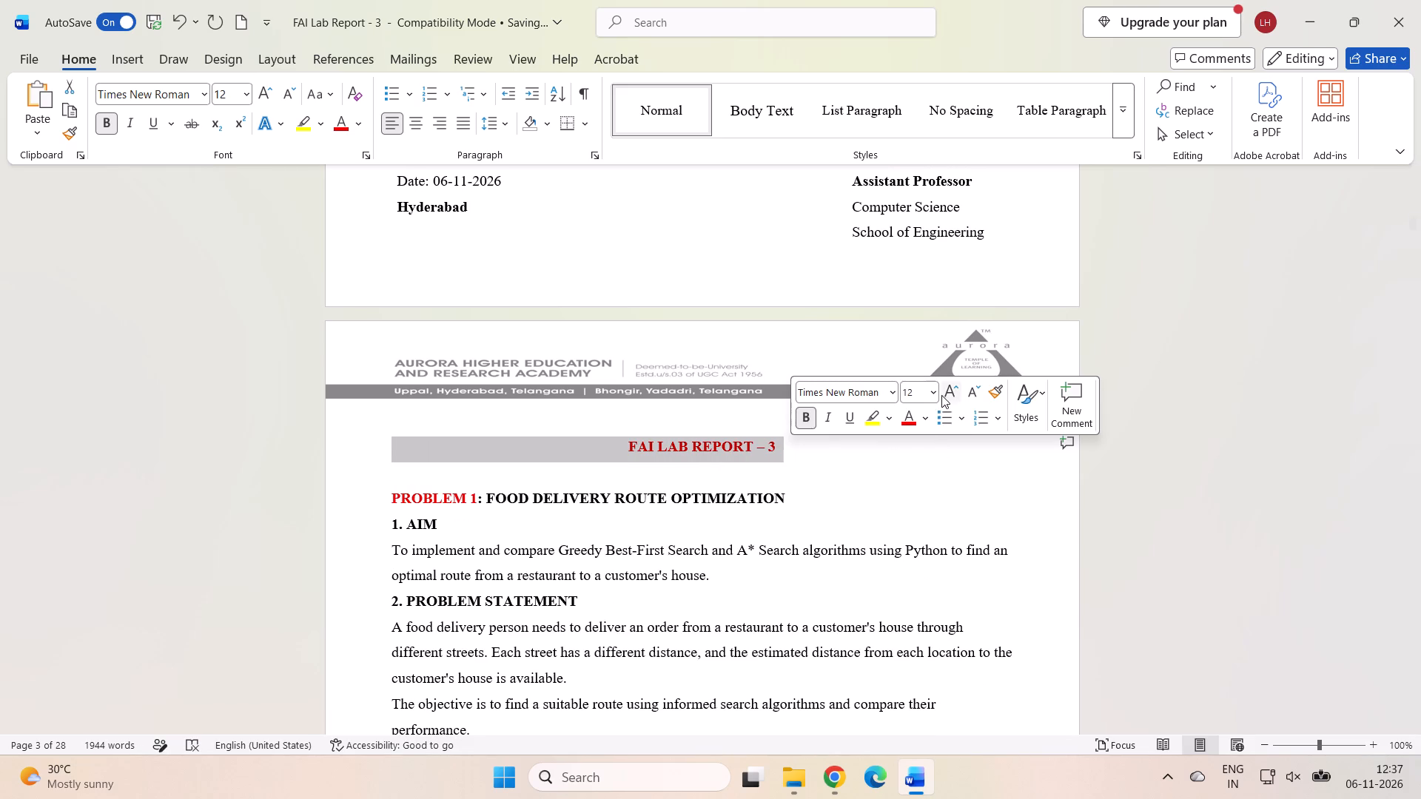
pyautogui.click(941, 394)
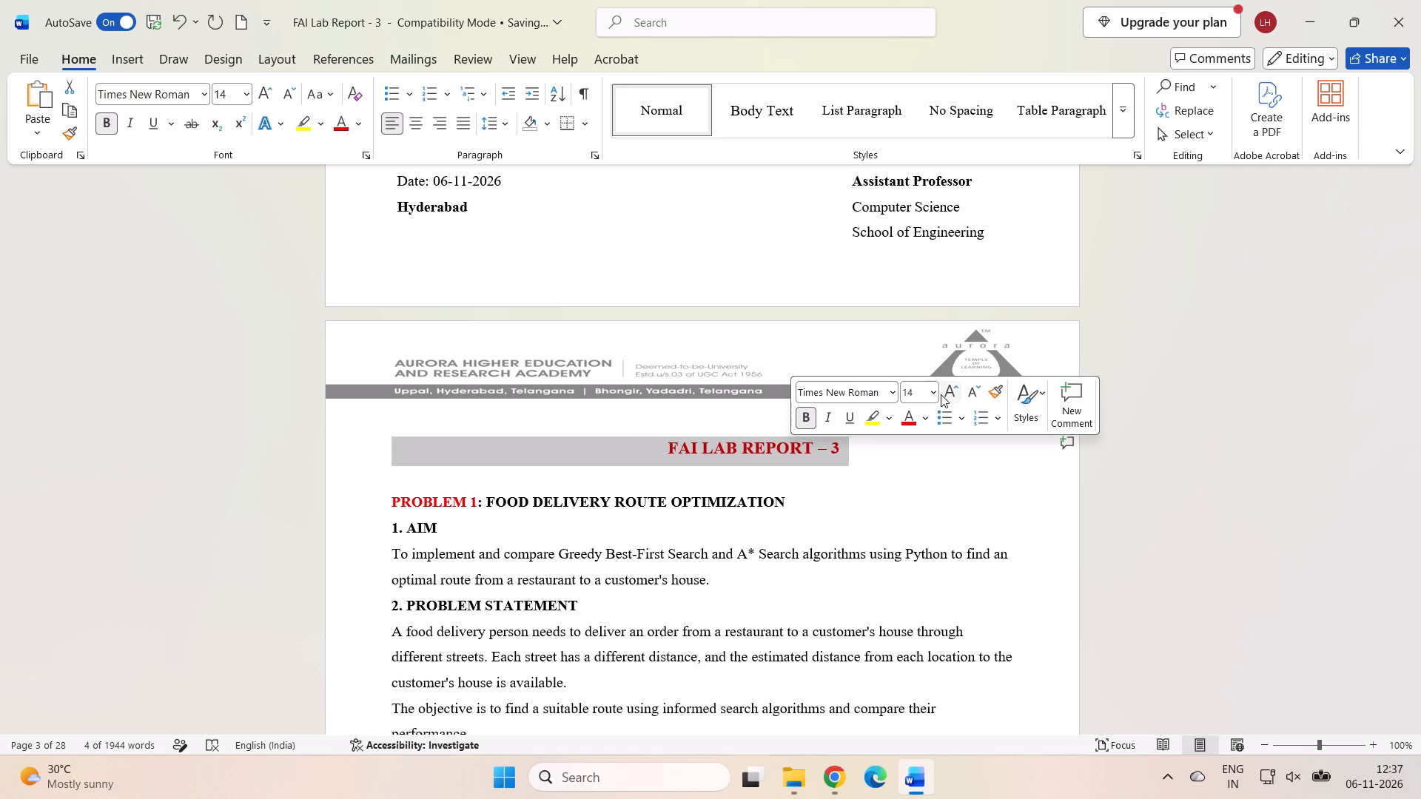
pyautogui.click(935, 394)
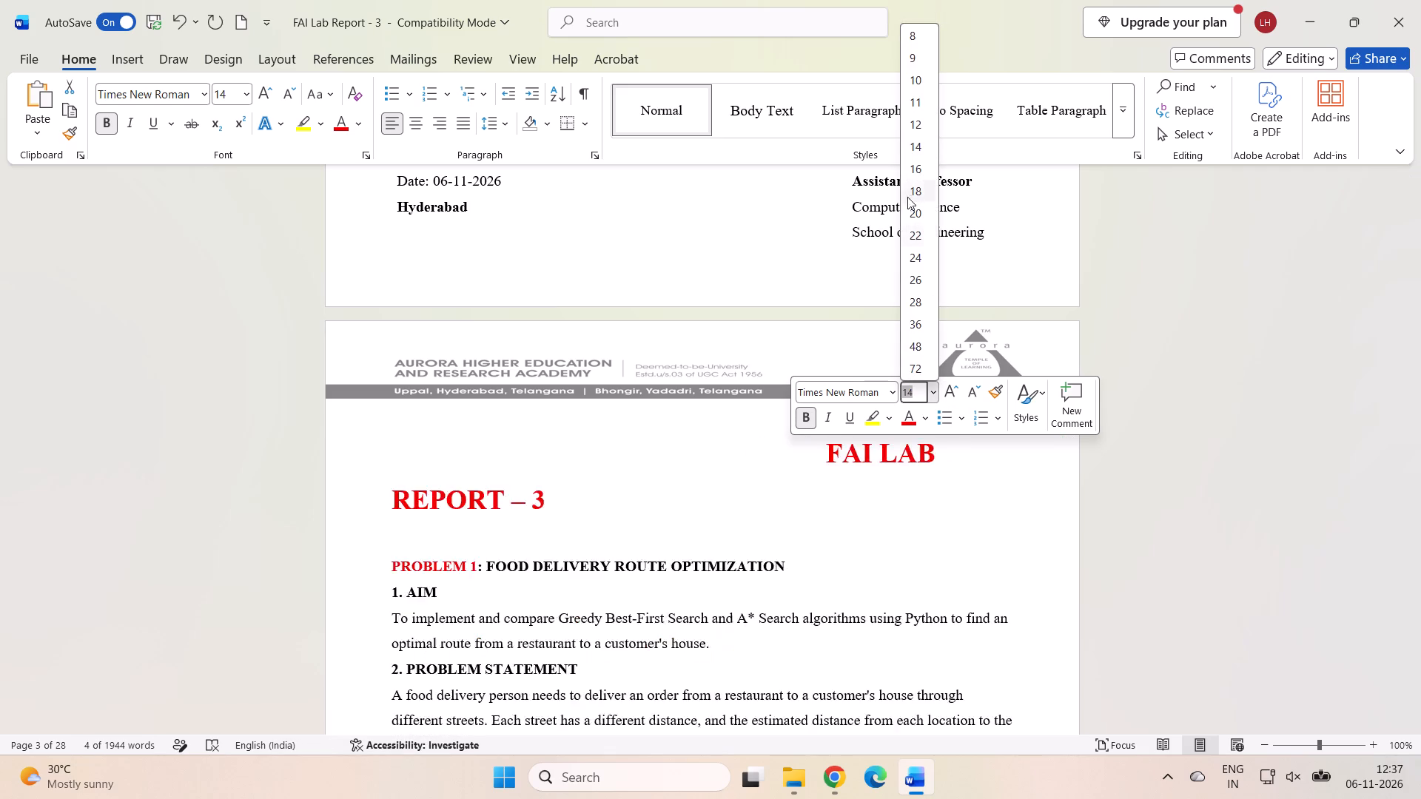
pyautogui.click(916, 154)
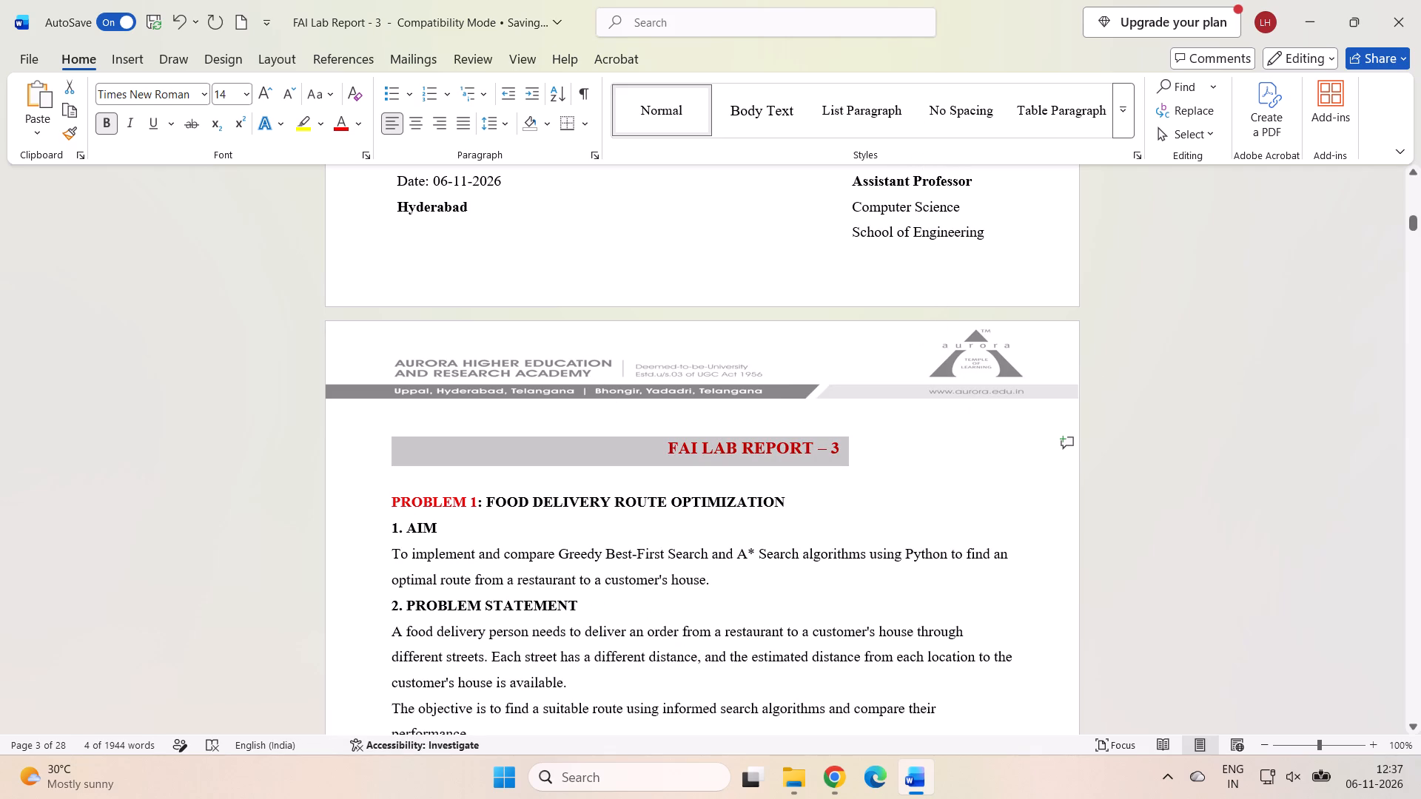
# Remove some of the spaces before the enlarged FAI LAB REPORT – 3 heading to bring it back to the centre.
pyautogui.click(625, 428)
pyautogui.click(665, 448)
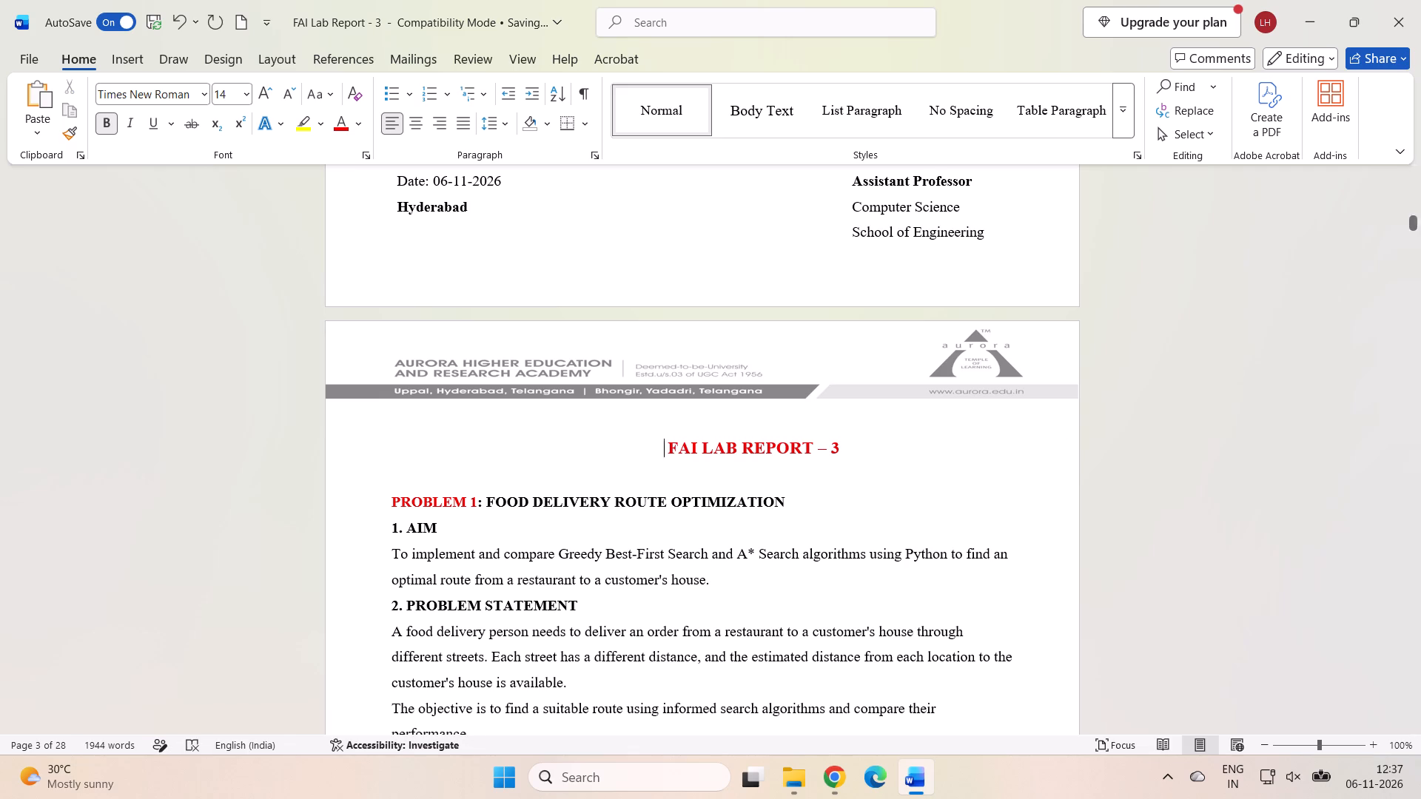
pyautogui.press('BackSpace')
pyautogui.press('BackSpace')
pyautogui.press('BackSpace')
pyautogui.press('BackSpace')
pyautogui.press('BackSpace')
pyautogui.press('BackSpace')
pyautogui.press('BackSpace')
pyautogui.press('BackSpace')
pyautogui.press('BackSpace')
pyautogui.press('BackSpace')
pyautogui.press('BackSpace')
pyautogui.press('BackSpace')
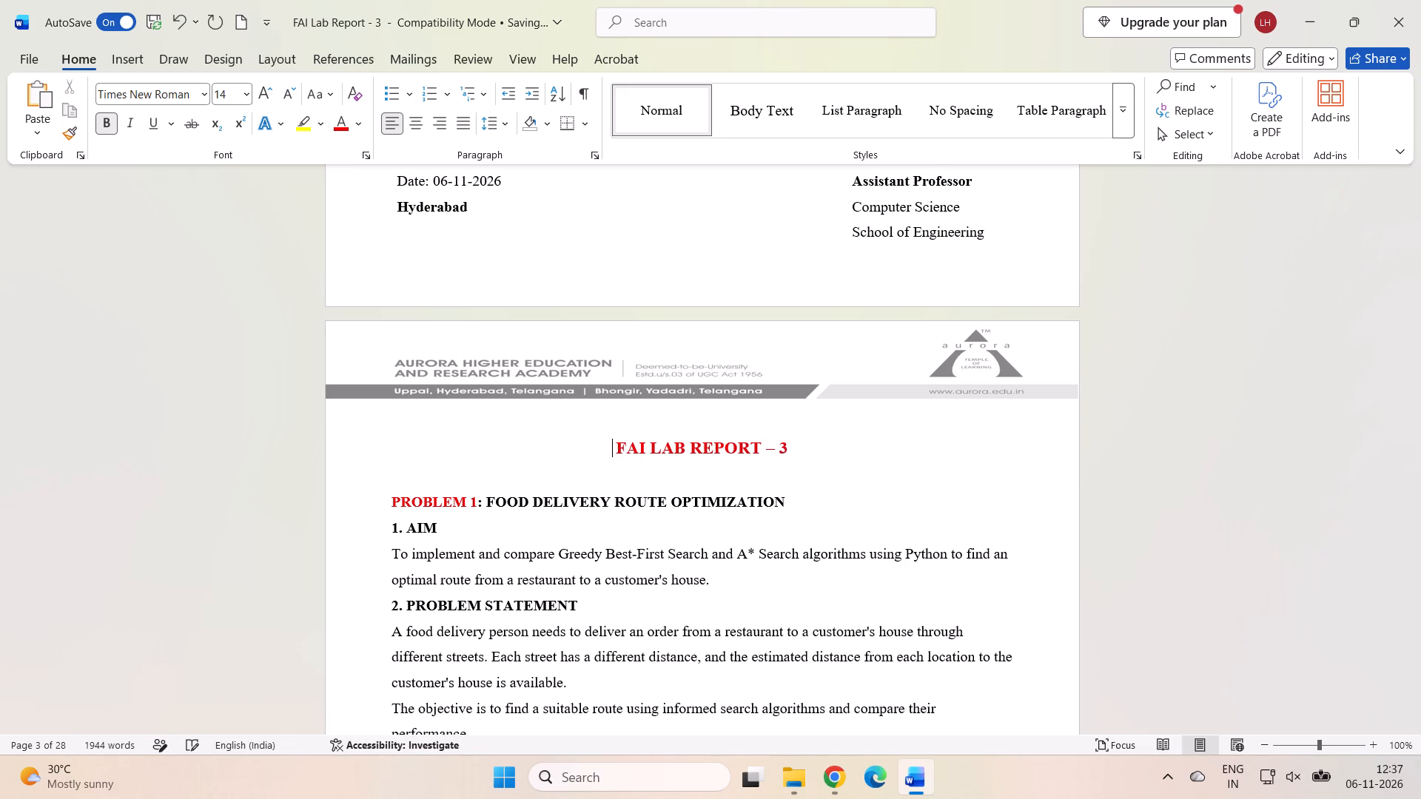
pyautogui.press('BackSpace')
pyautogui.press('BackSpace')
pyautogui.press('BackSpace')
pyautogui.press('BackSpace')
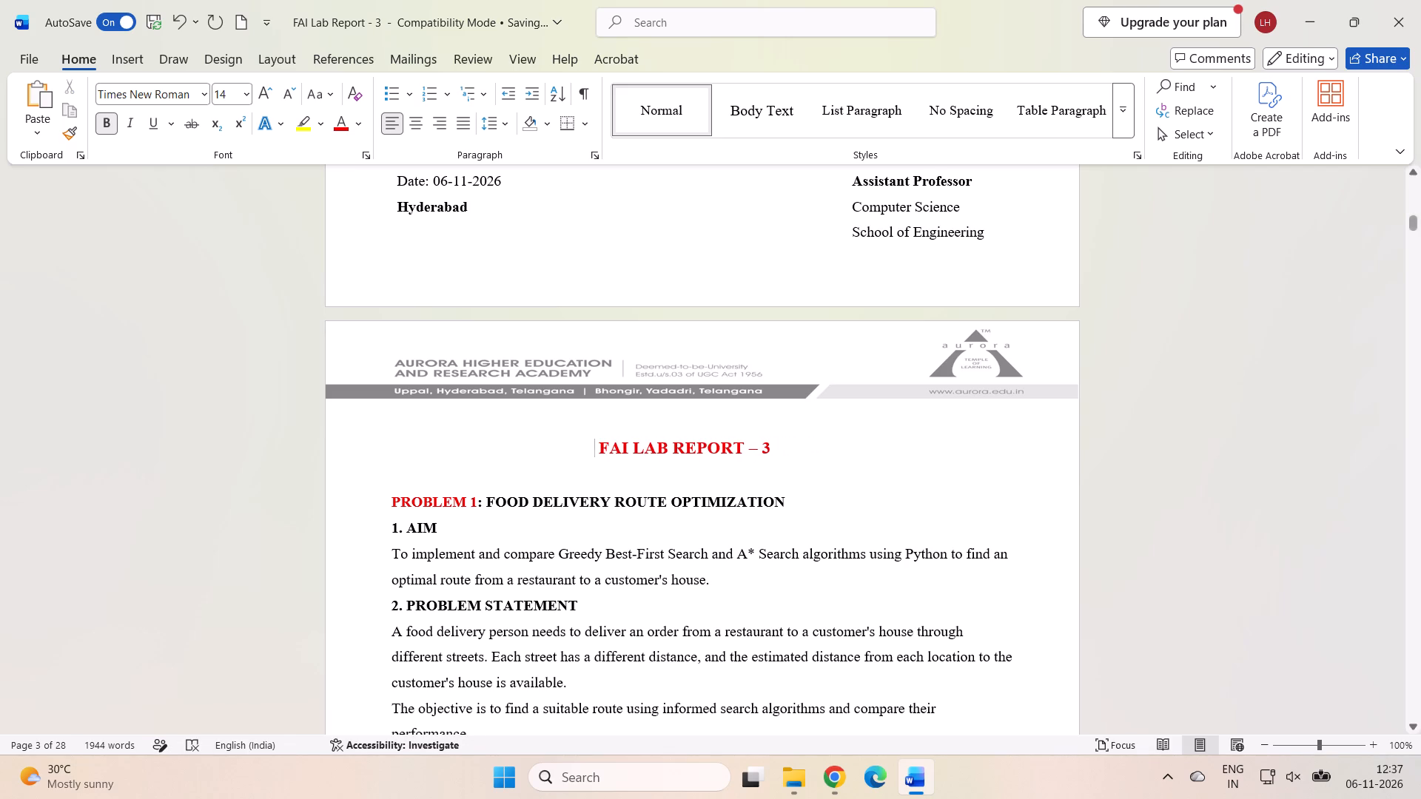
# Export the document as a PDF named FAI Lab Report - 3 into the AI folder on the Desktop.
pyautogui.click(26, 57)
pyautogui.click(62, 497)
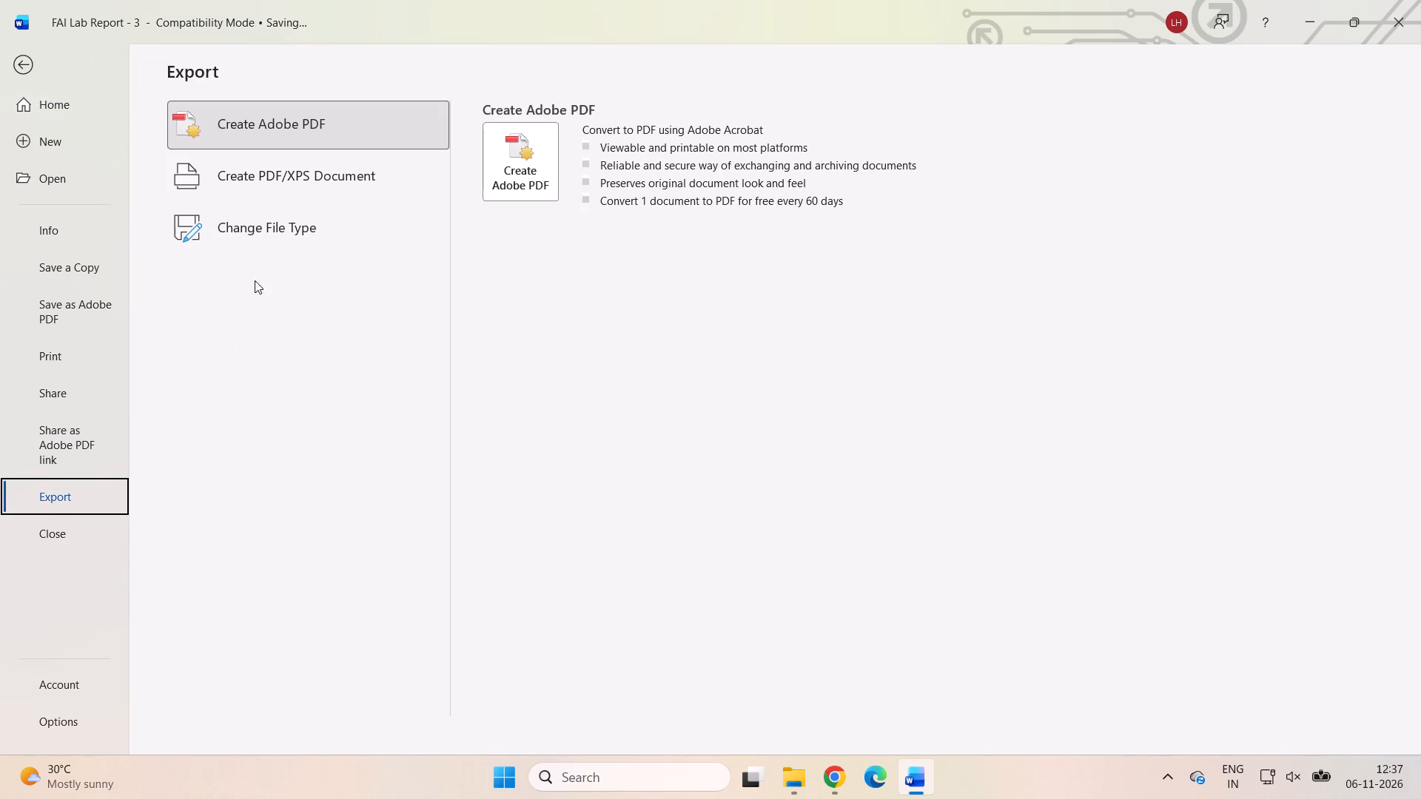
pyautogui.click(299, 163)
pyautogui.click(508, 263)
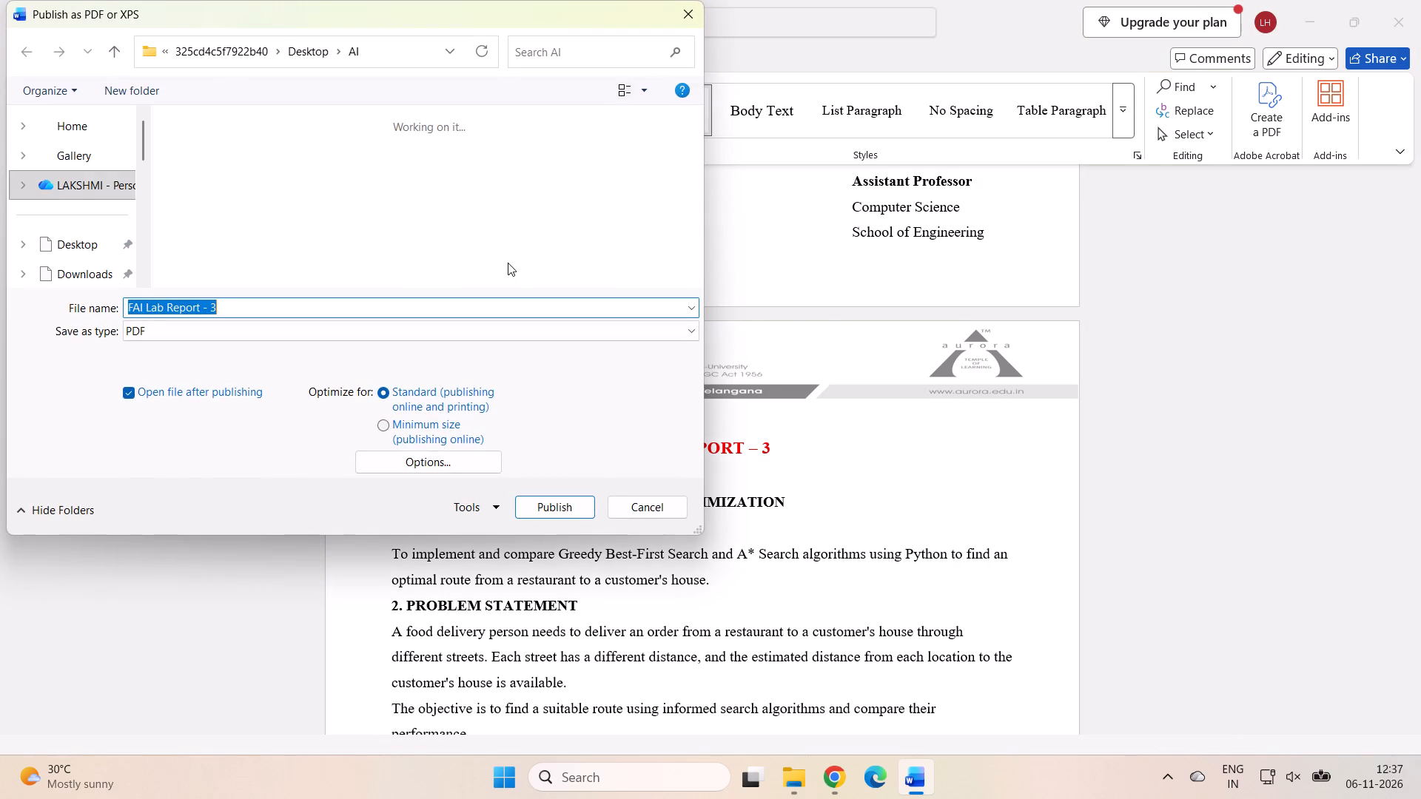
pyautogui.click(79, 238)
pyautogui.click(95, 245)
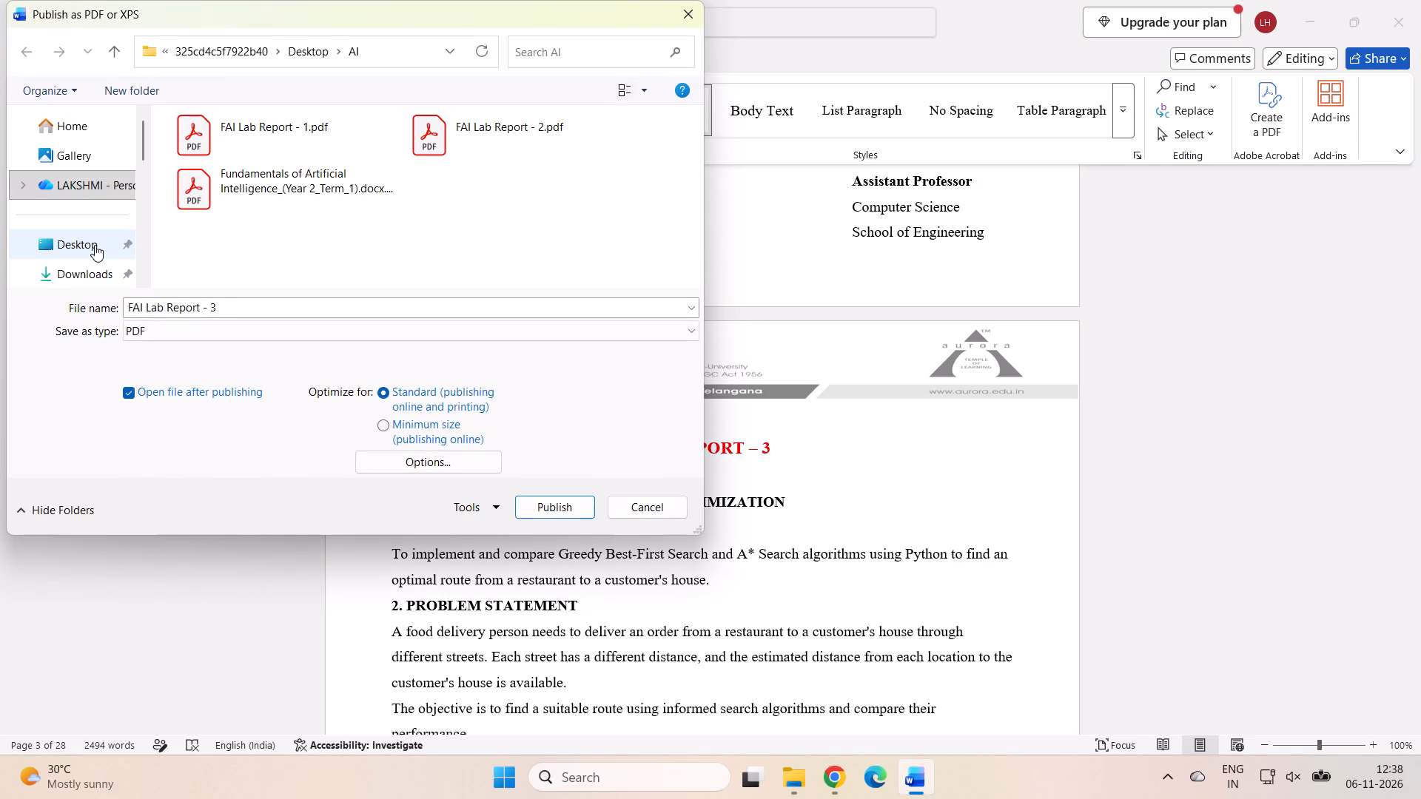
pyautogui.click(95, 245)
pyautogui.doubleClick(206, 186)
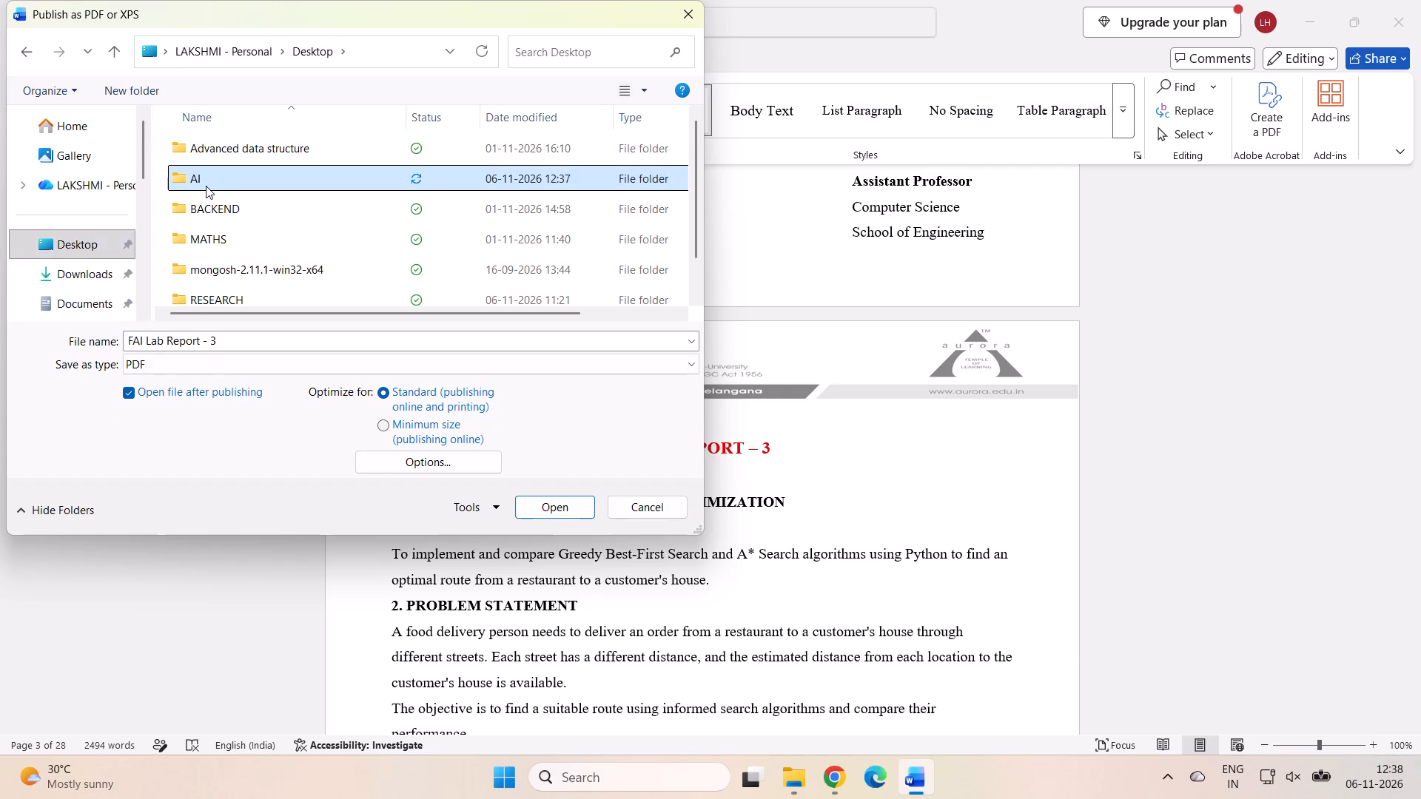
pyautogui.click(554, 505)
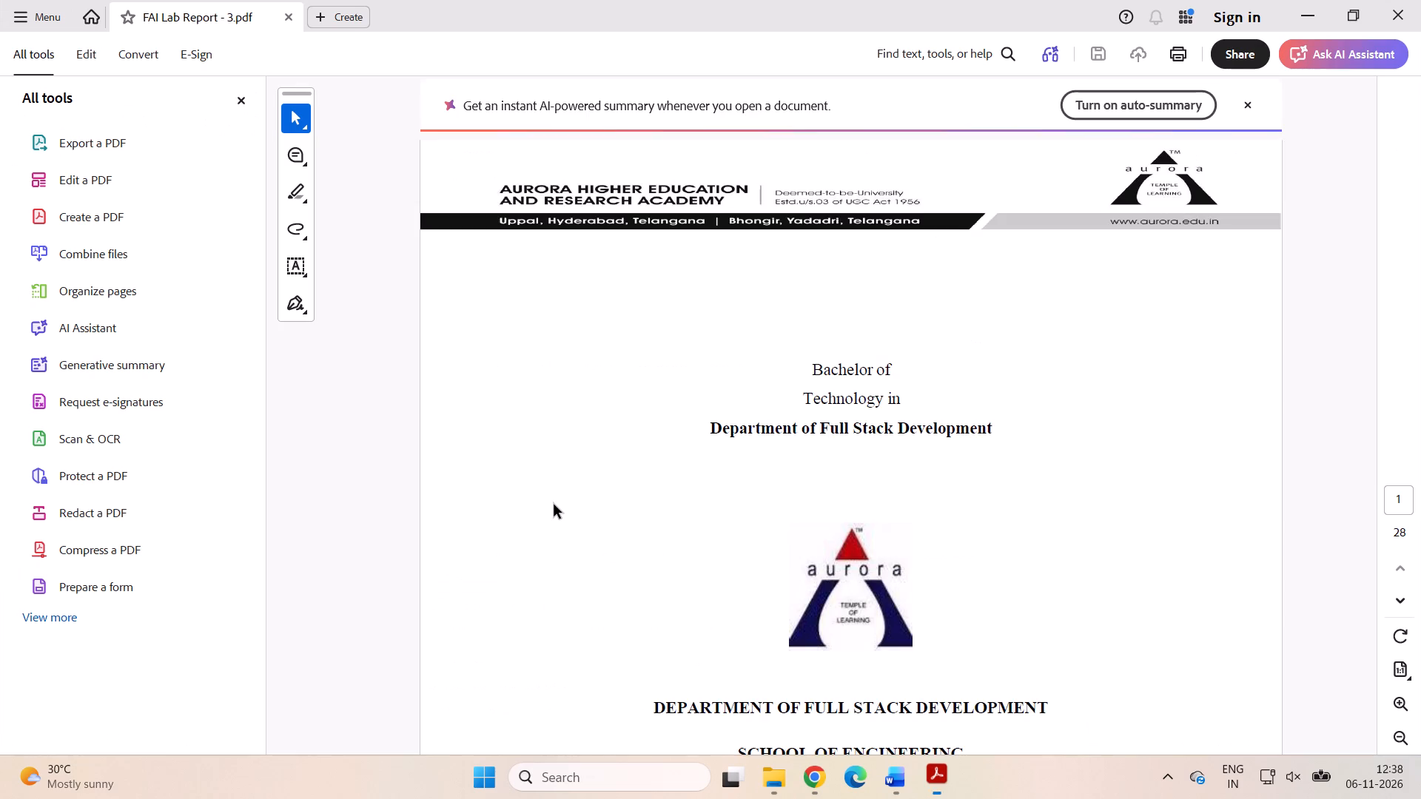
# Review the exported FAI Lab Report - 3 PDF from the cover page through both problems to the Google Colab link on the last page.
pyautogui.scroll(-6, 759, 462)
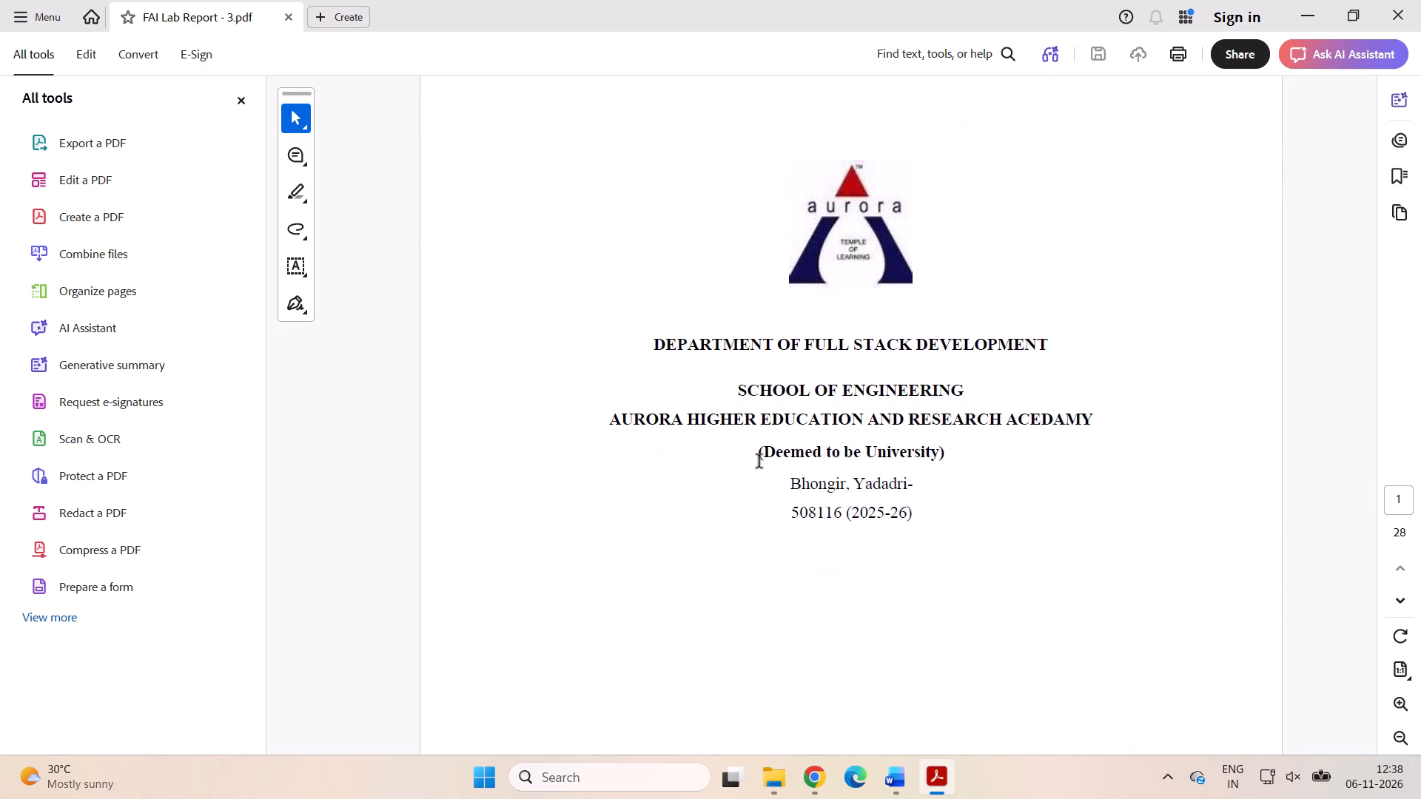
pyautogui.scroll(-10, 759, 462)
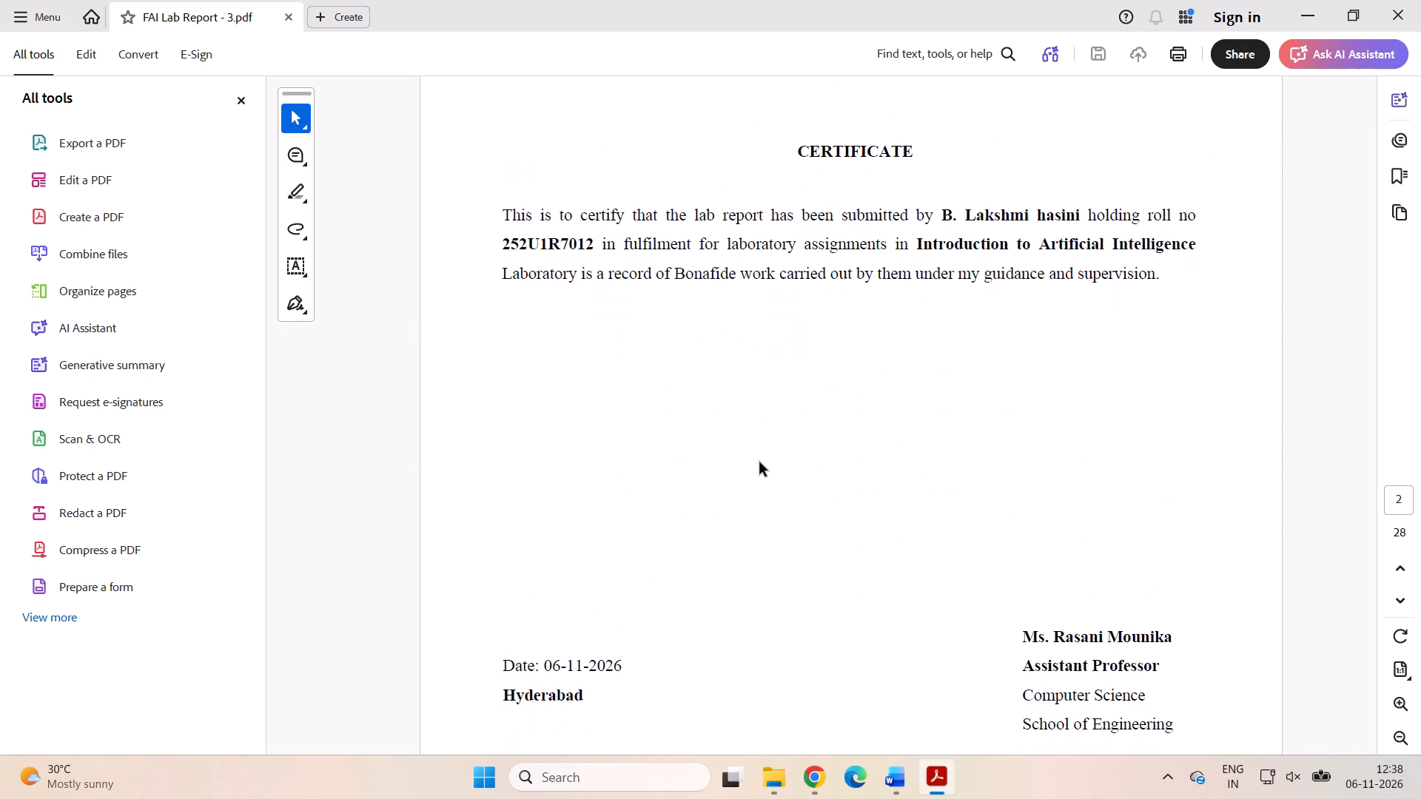
pyautogui.scroll(-9, 759, 462)
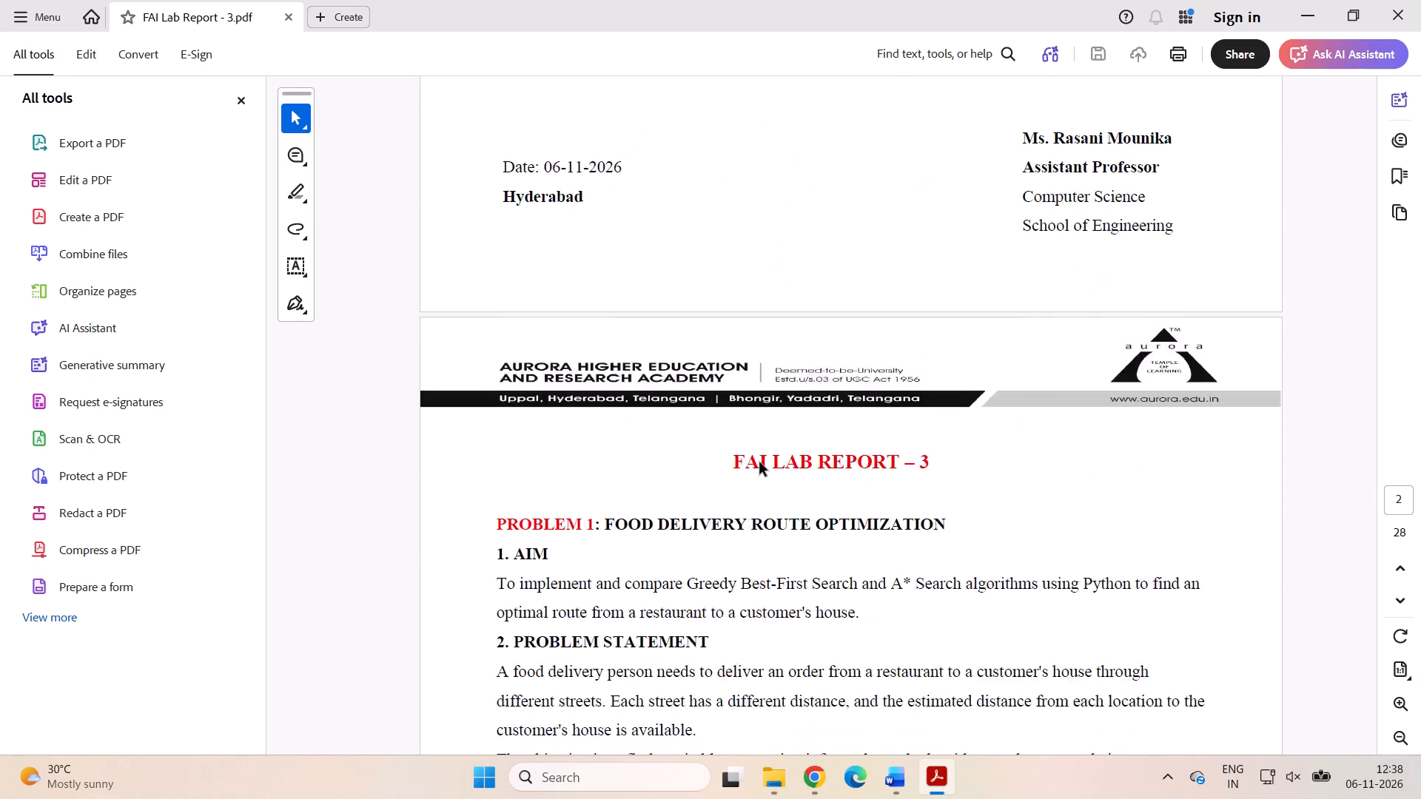
pyautogui.scroll(-10, 759, 462)
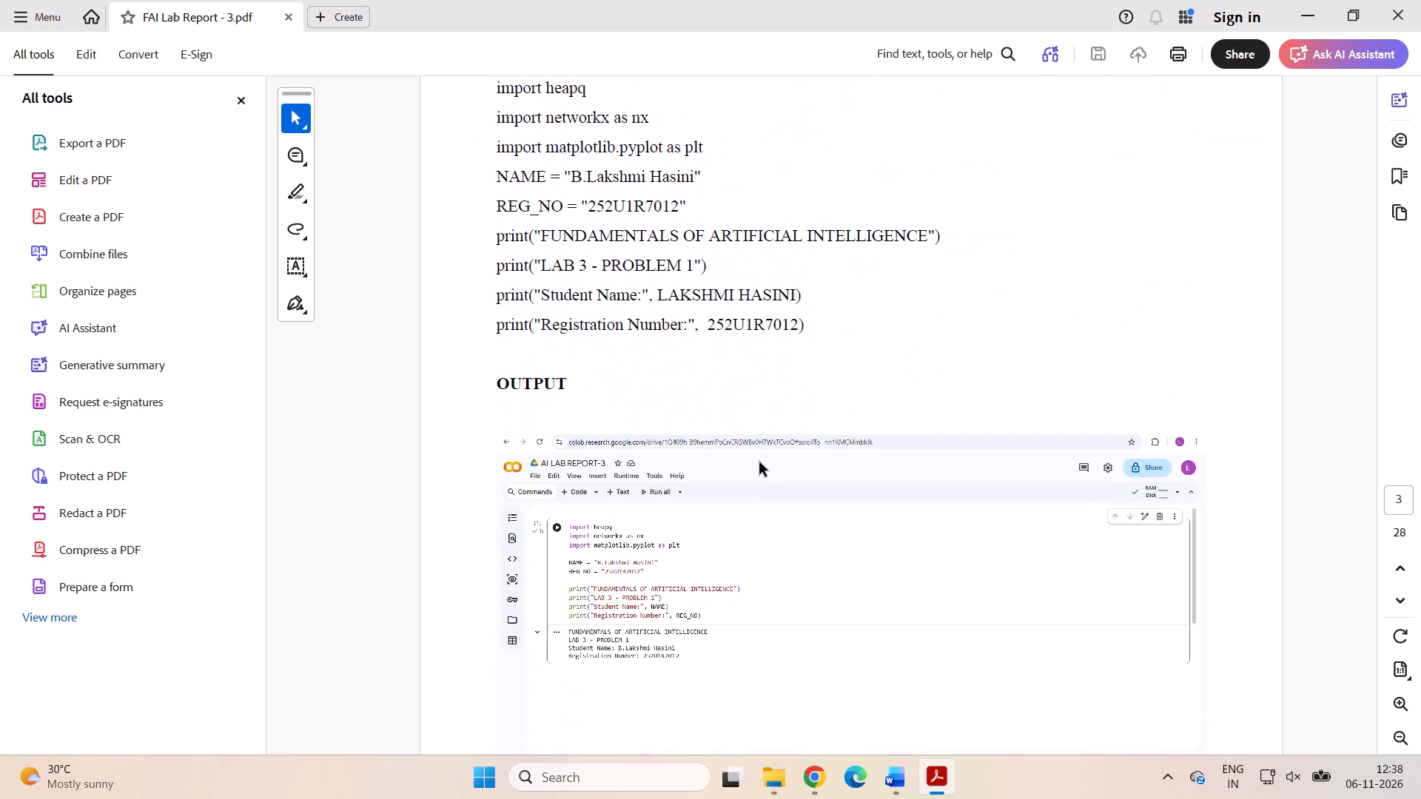
pyautogui.scroll(-1, 759, 462)
pyautogui.scroll(1, 759, 462)
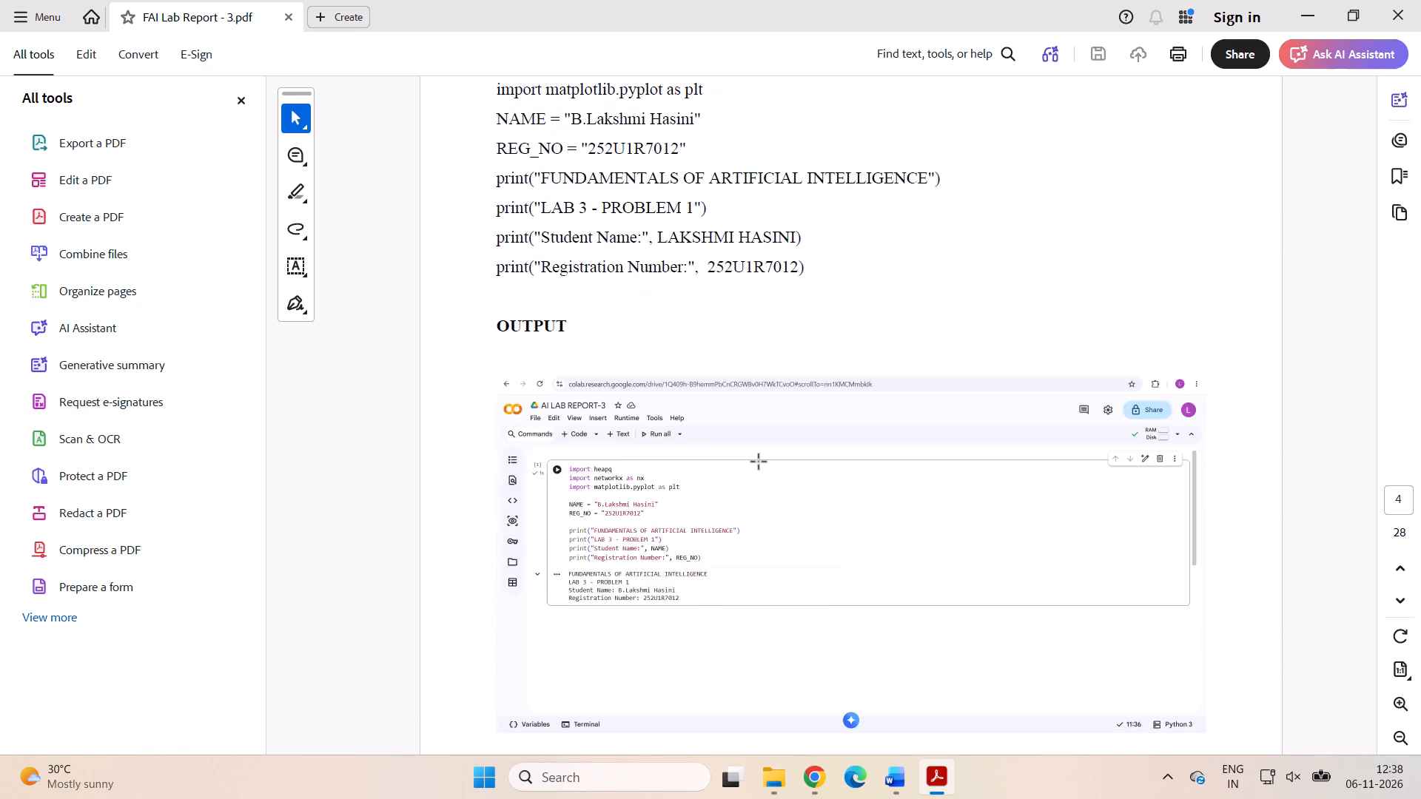
pyautogui.scroll(1, 759, 462)
pyautogui.scroll(-10, 759, 462)
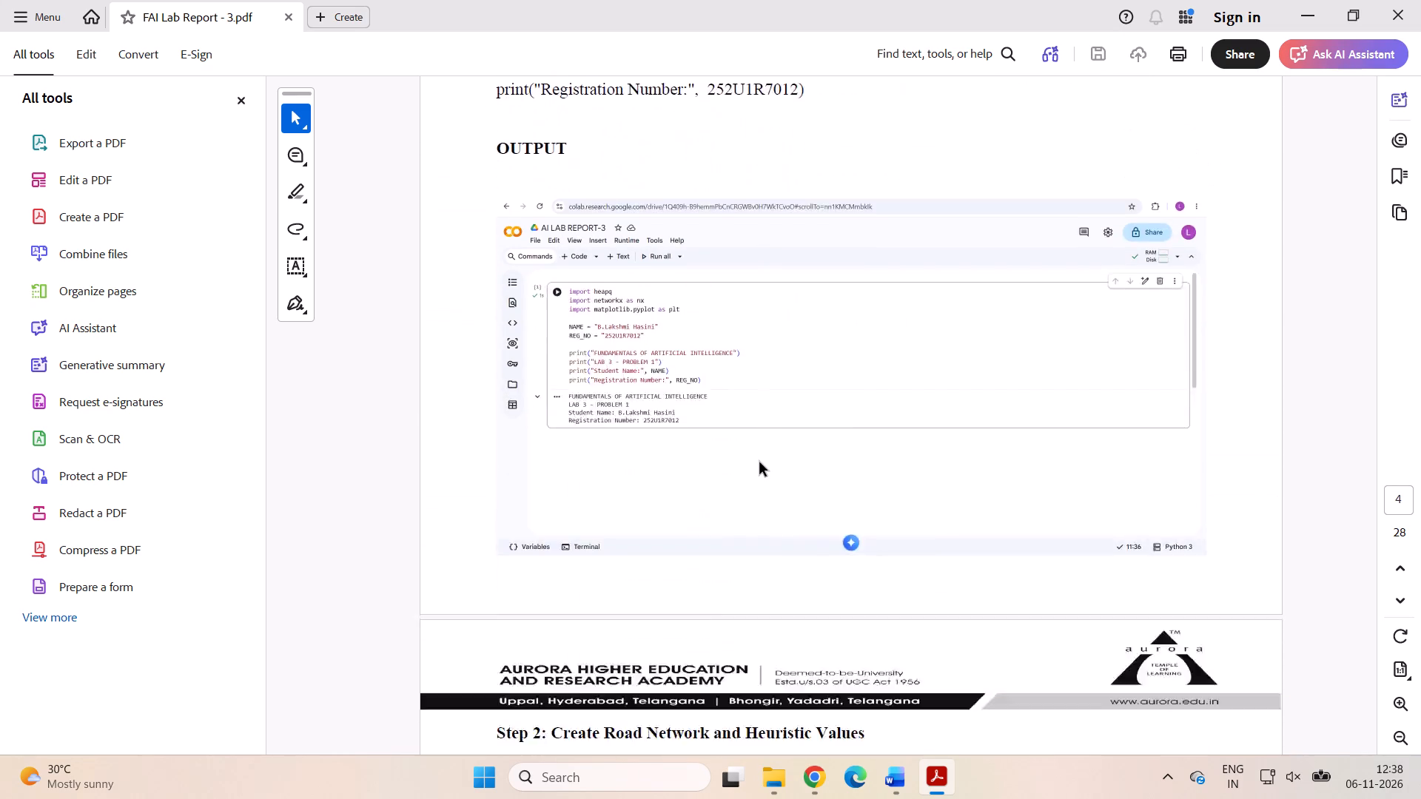
pyautogui.scroll(-10, 759, 462)
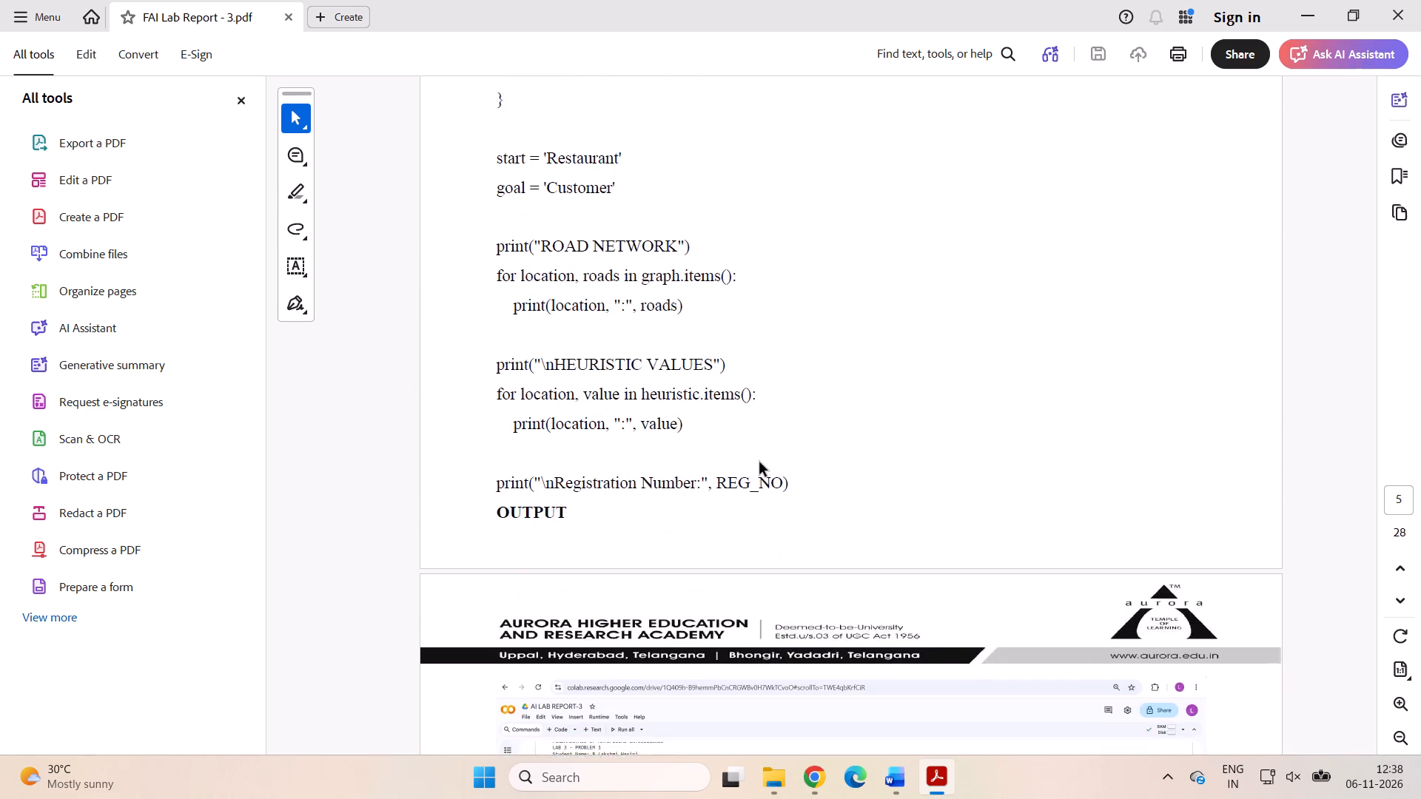
pyautogui.scroll(-2, 759, 462)
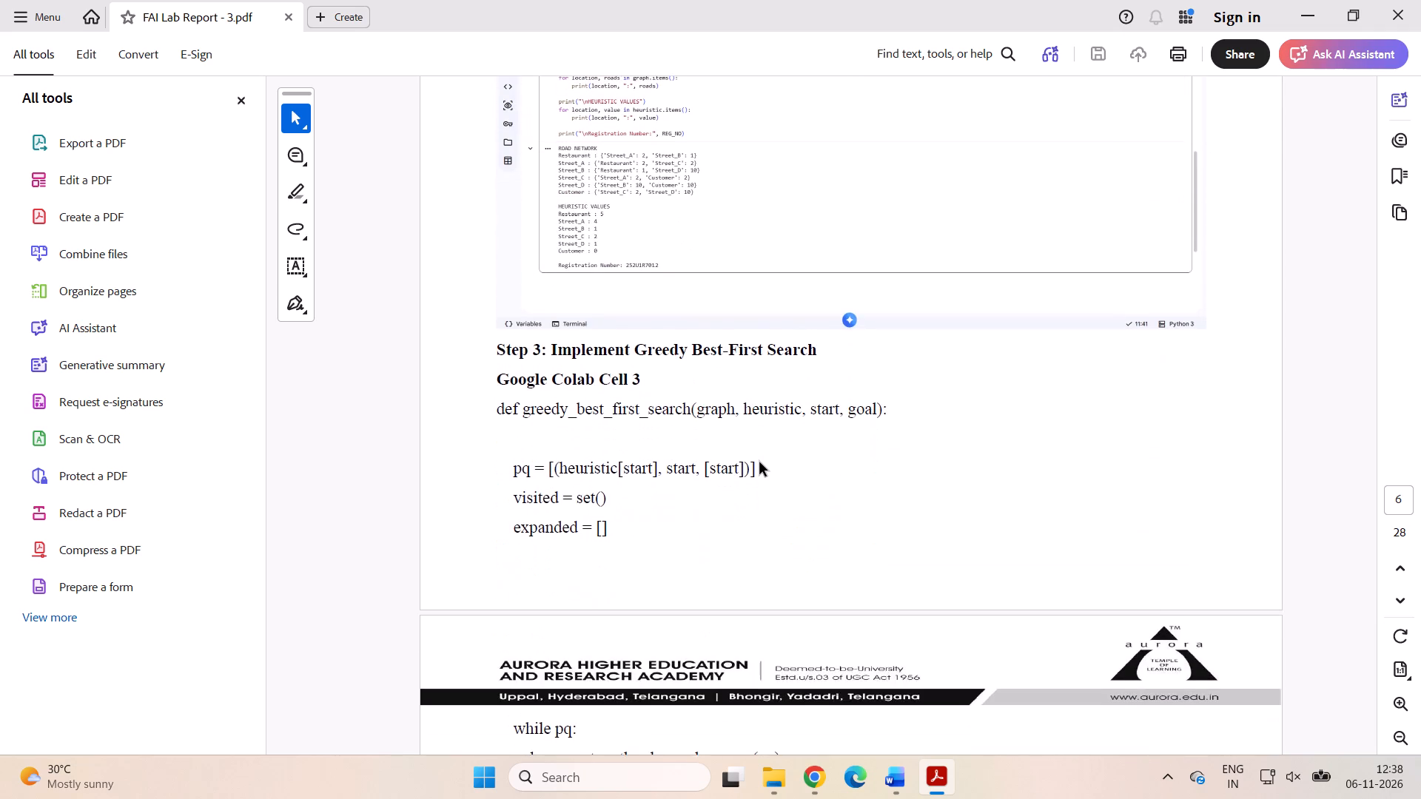
pyautogui.scroll(-1, 759, 462)
pyautogui.scroll(7, 759, 462)
pyautogui.scroll(-1, 759, 462)
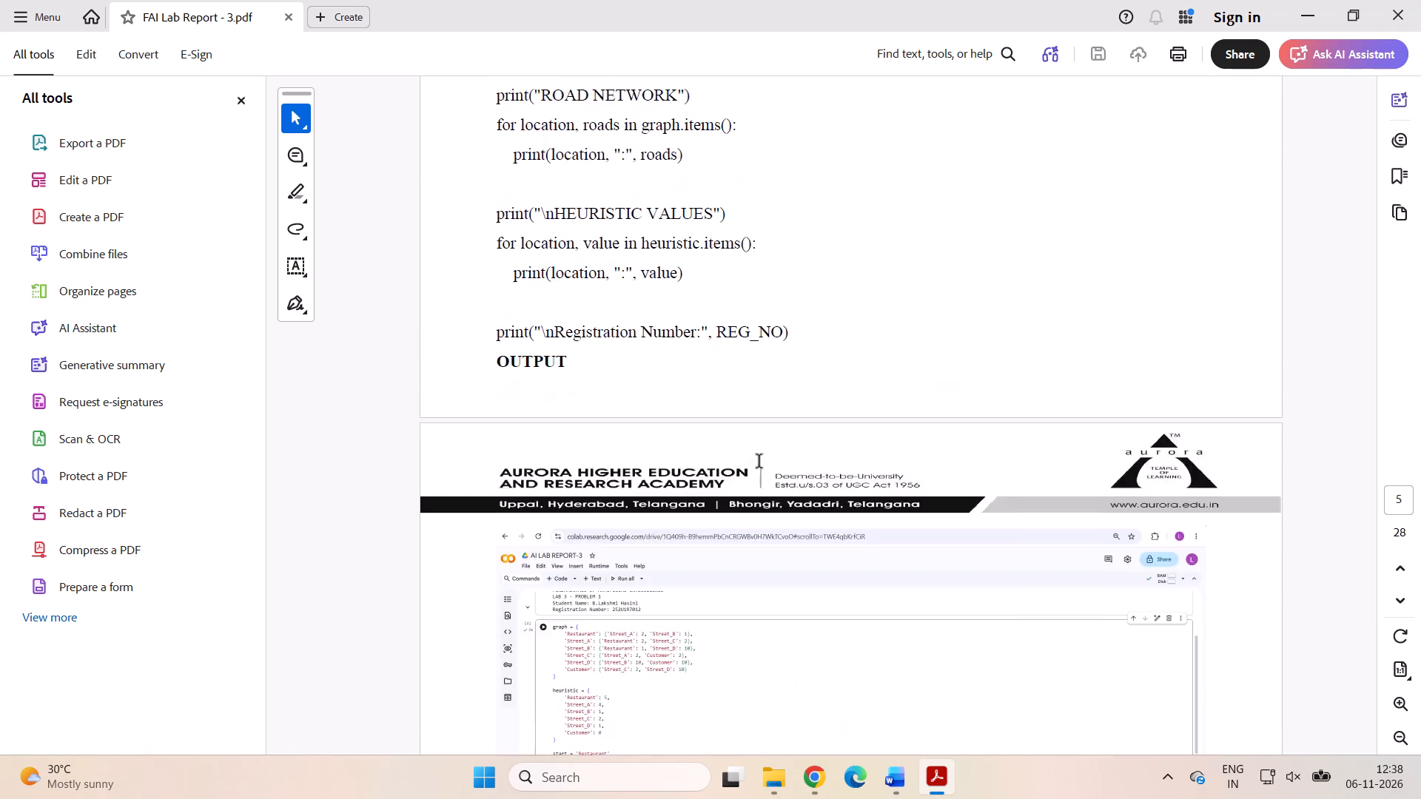
pyautogui.scroll(-8, 759, 462)
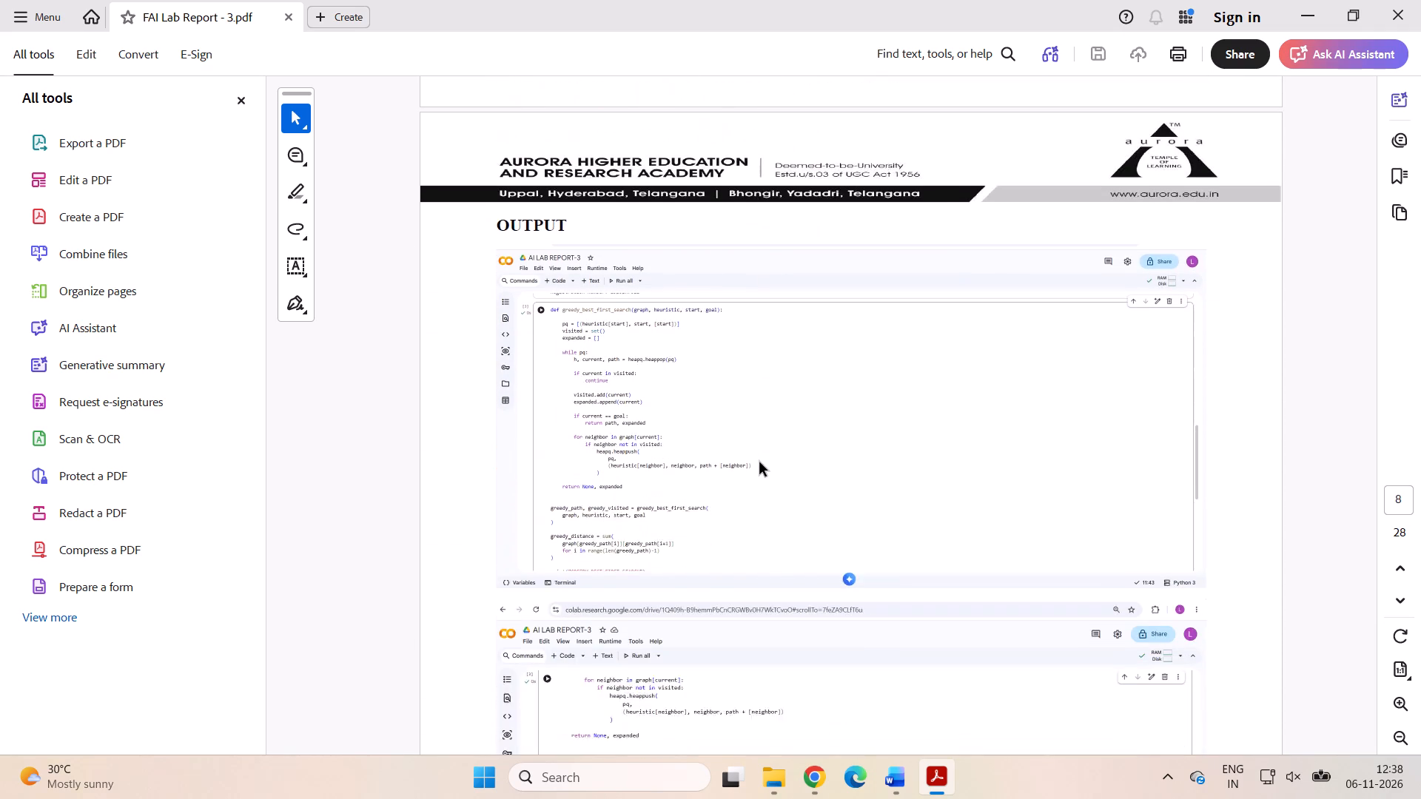
pyautogui.scroll(-11, 759, 462)
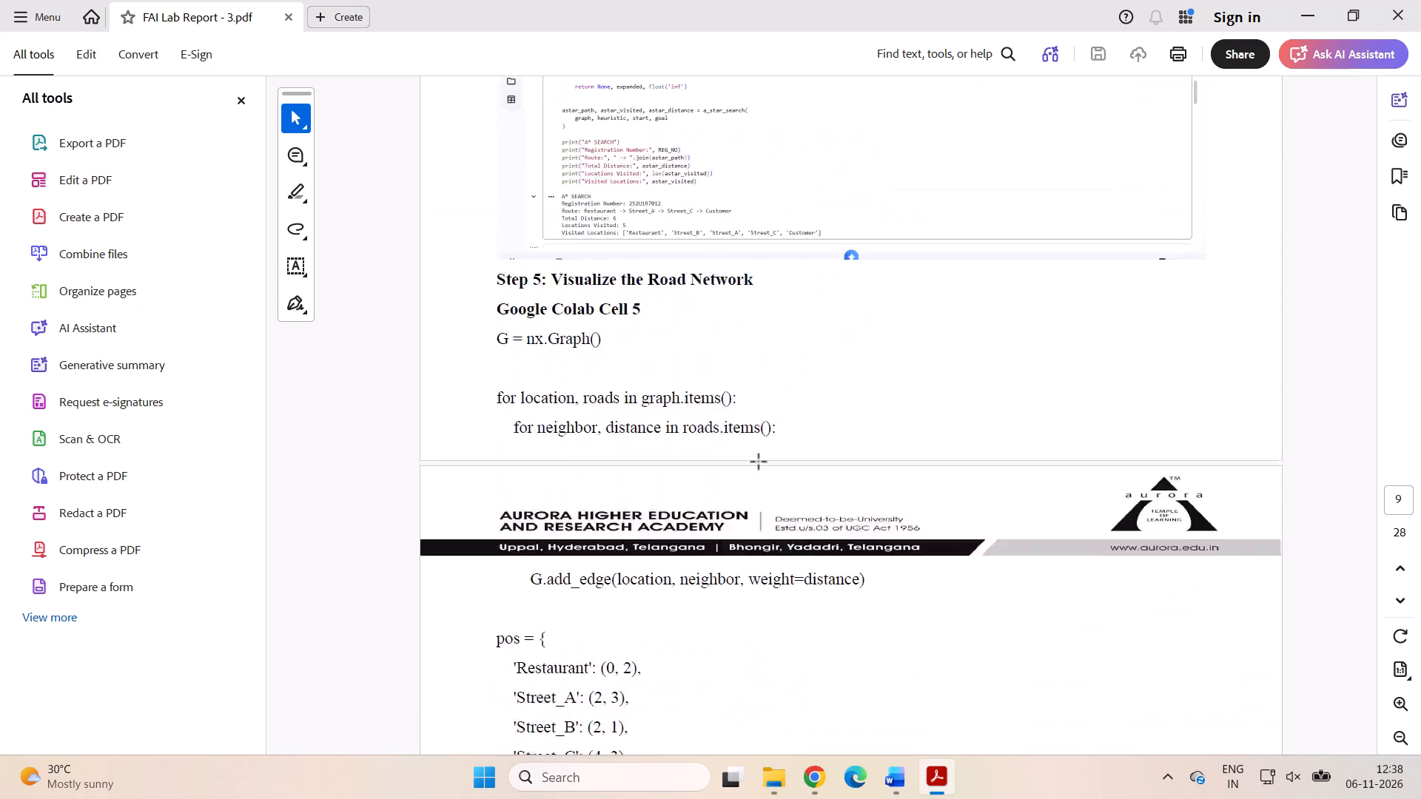
pyautogui.scroll(-13, 759, 462)
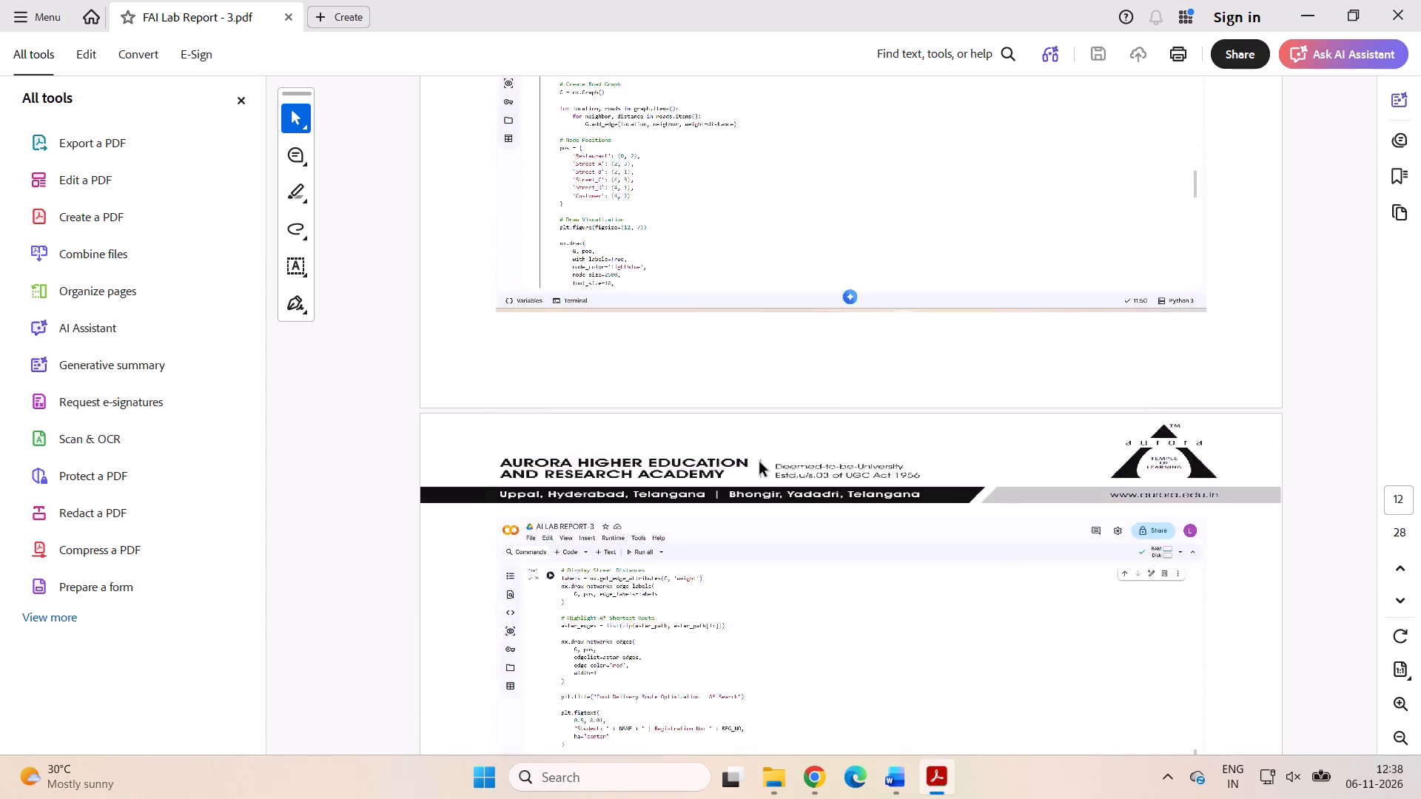
pyautogui.scroll(-10, 759, 462)
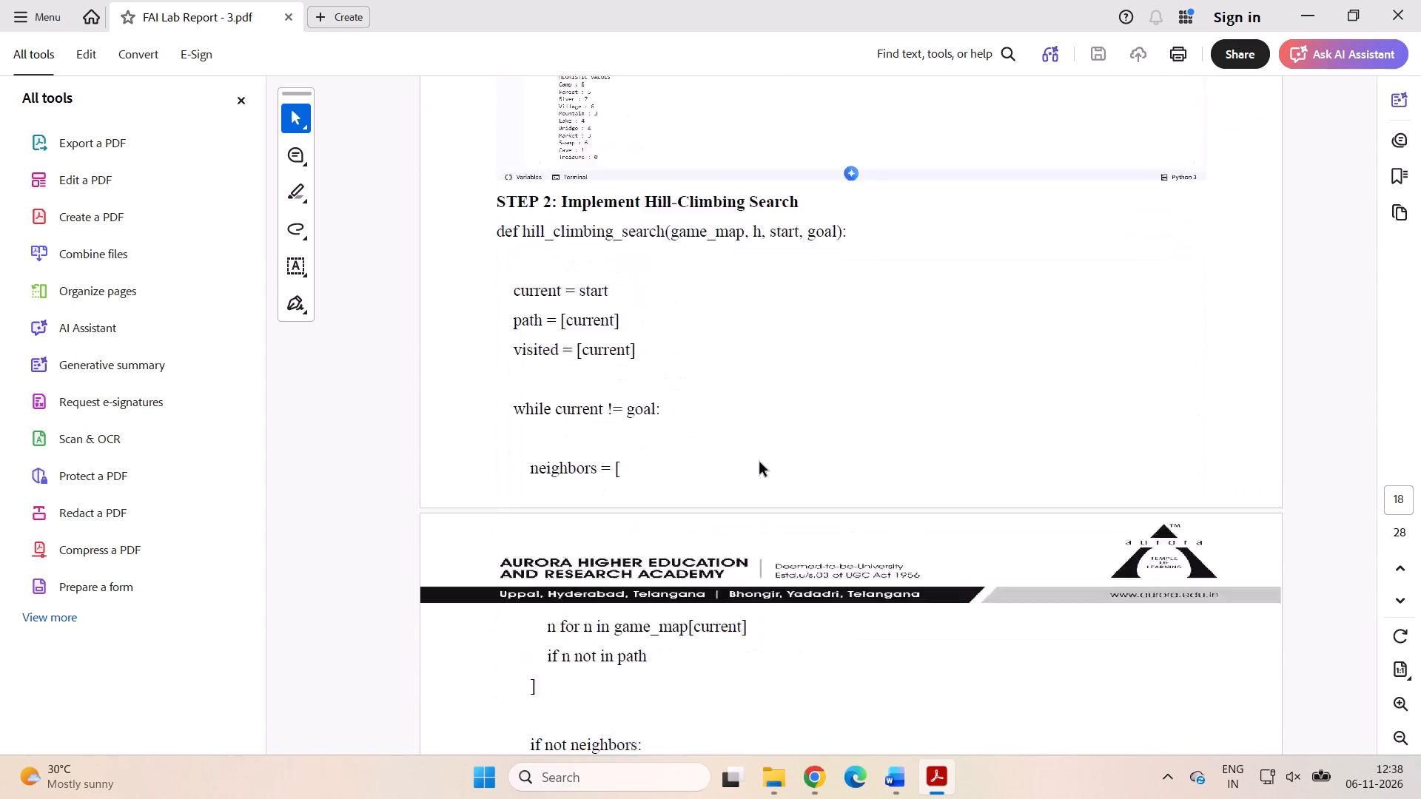
pyautogui.scroll(-1, 759, 462)
pyautogui.scroll(-13, 1049, 391)
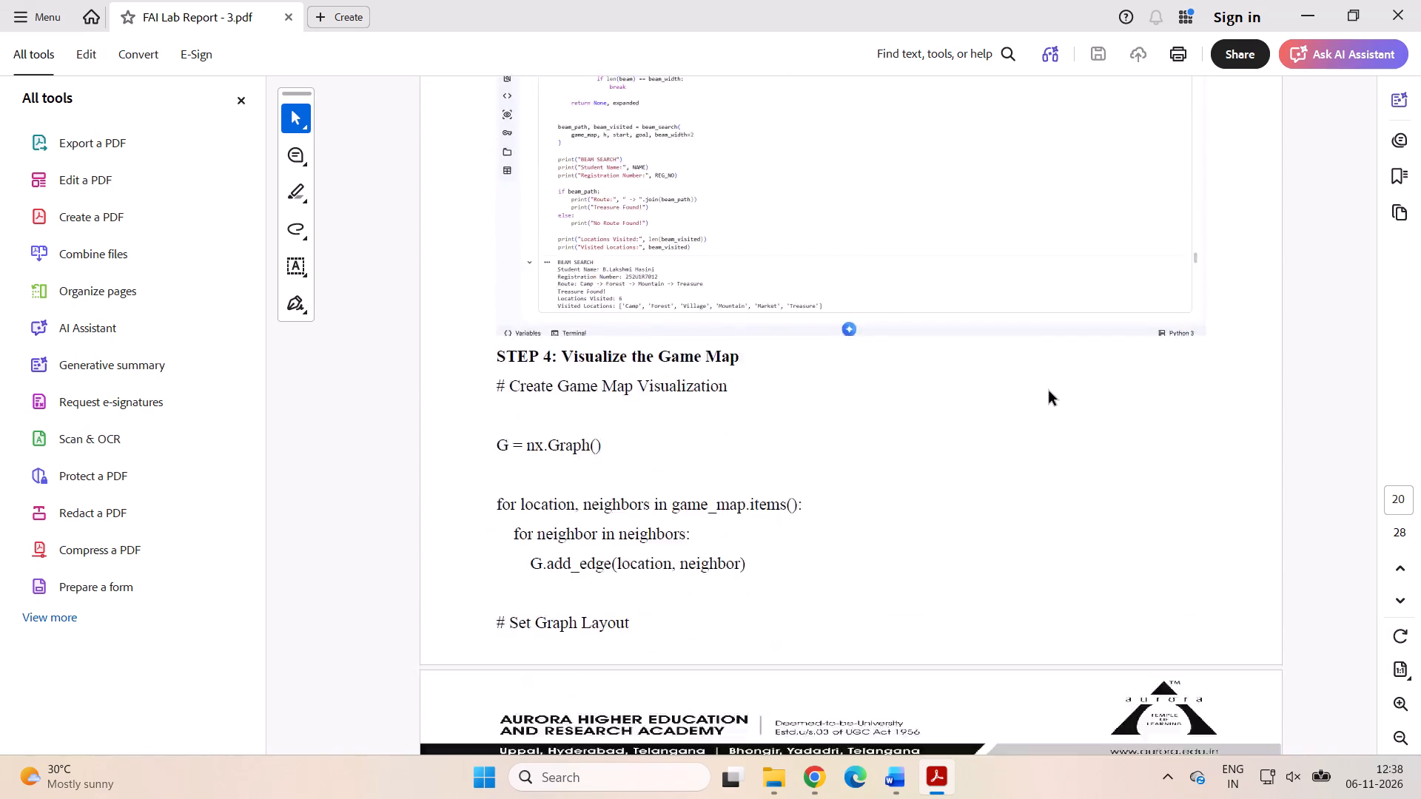
pyautogui.scroll(-9, 1049, 391)
pyautogui.scroll(4, 1049, 391)
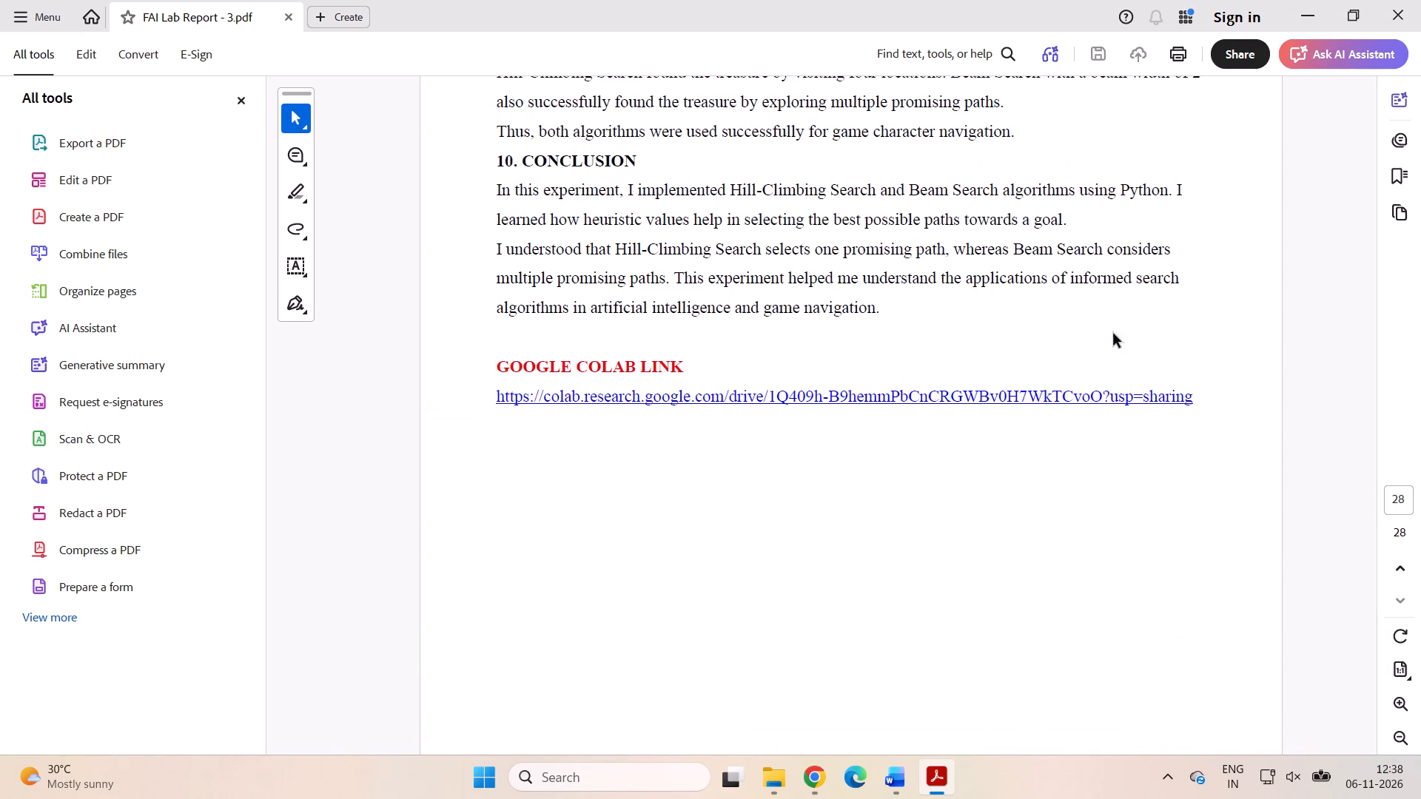
# Close the reviewed PDF and the FAI Lab Report - 3 Word document.
pyautogui.click(1394, 4)
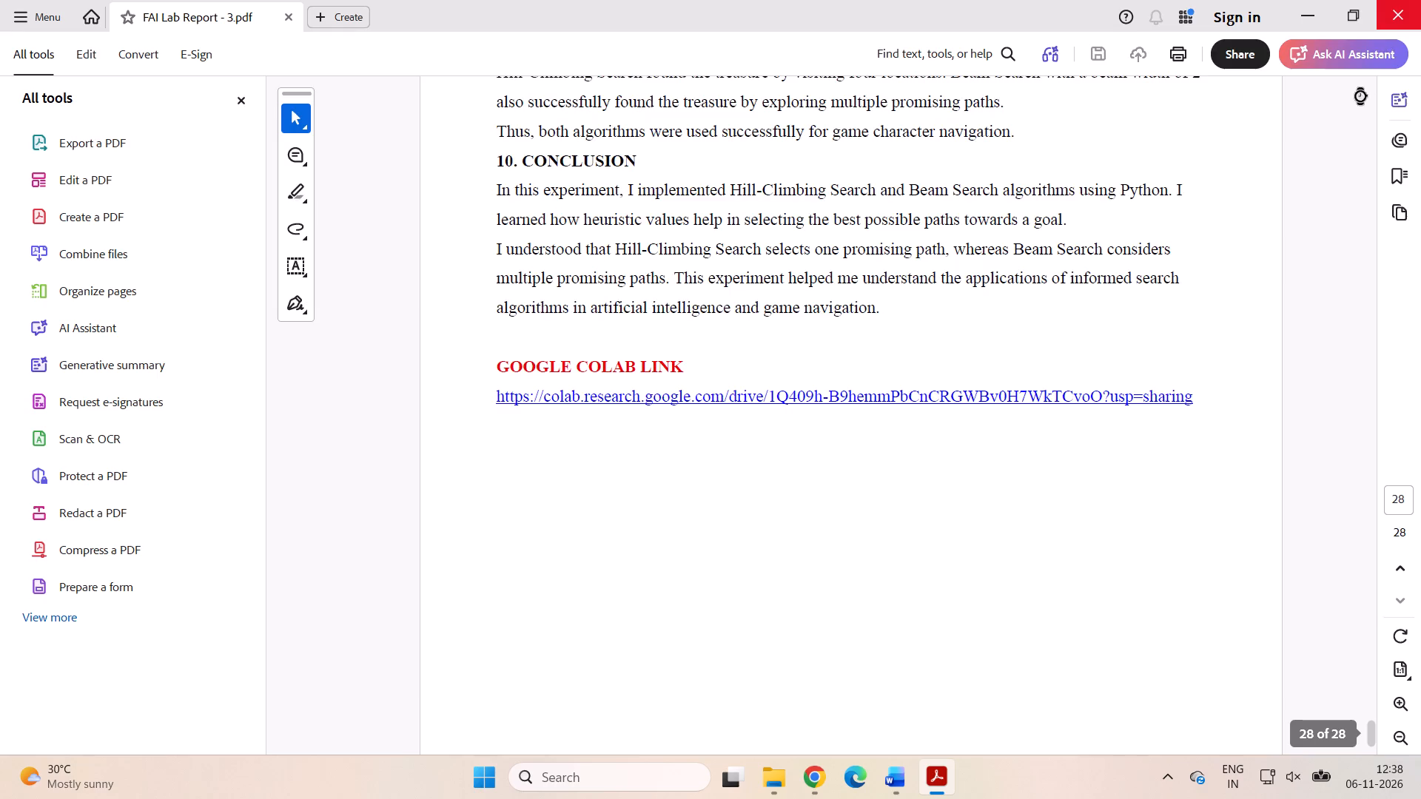
pyautogui.click(1420, 21)
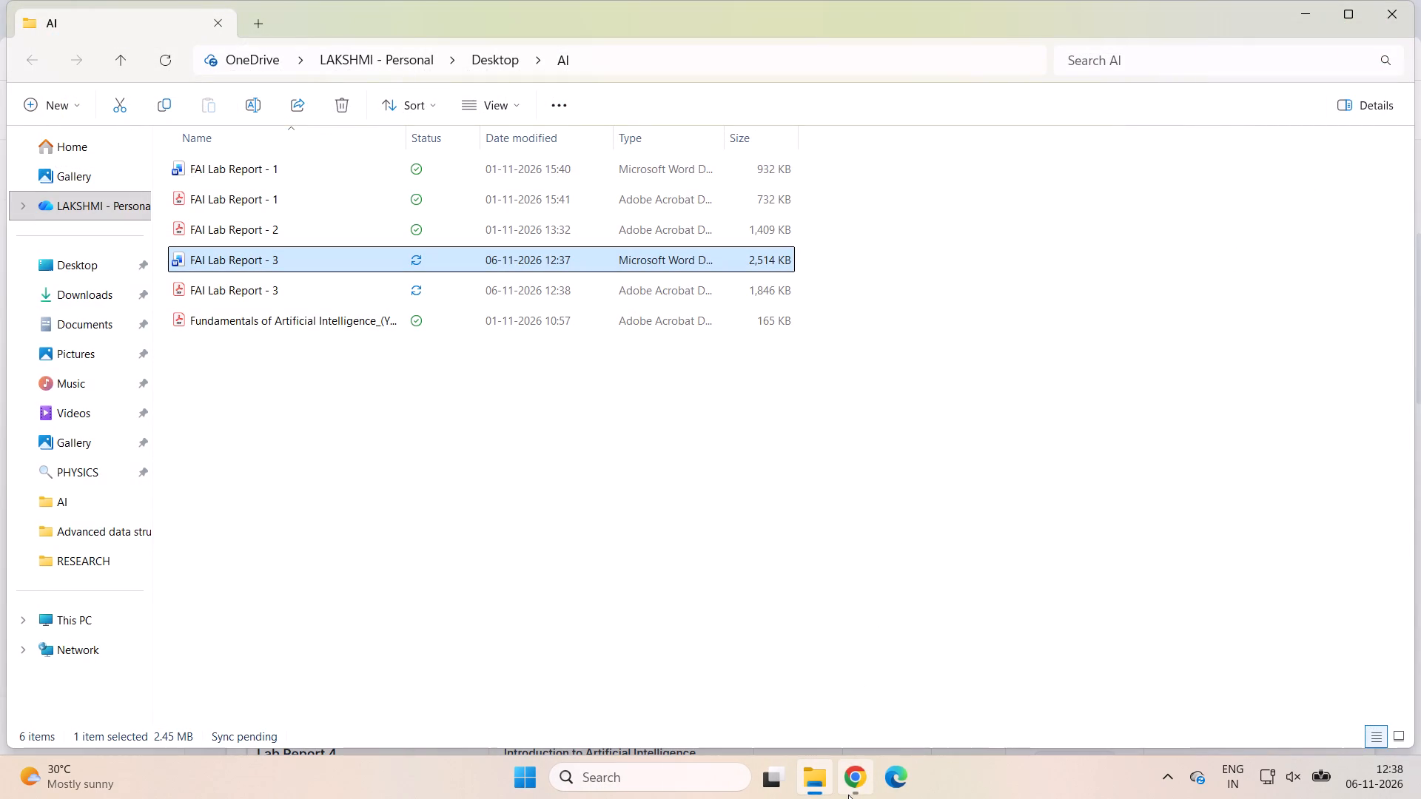
# Switch to the Aurora University assessments page in Chrome and upload the FAI Lab Report - 3 PDF from Desktop > AI for Lab Report 3.
pyautogui.click(841, 706)
pyautogui.click(1240, 523)
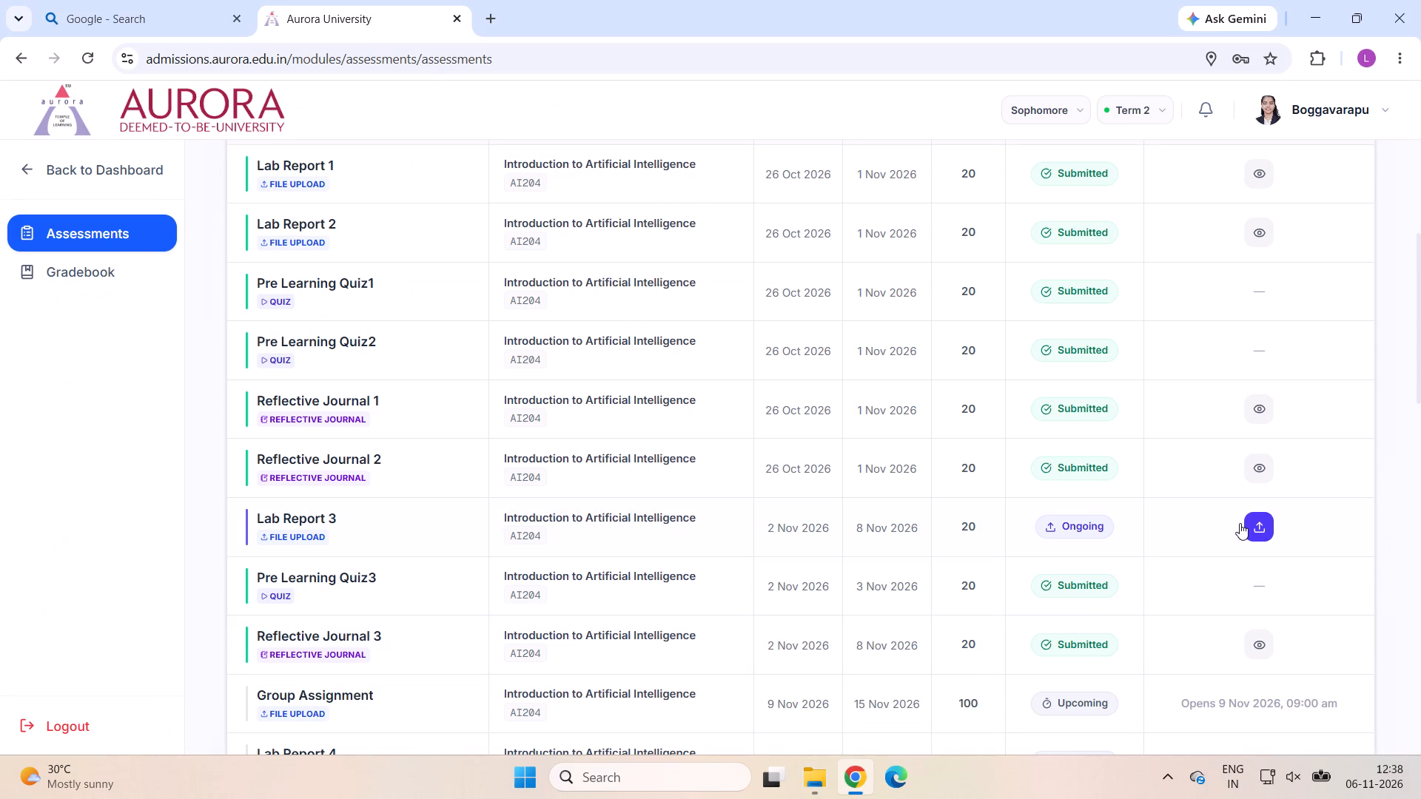
pyautogui.click(1258, 525)
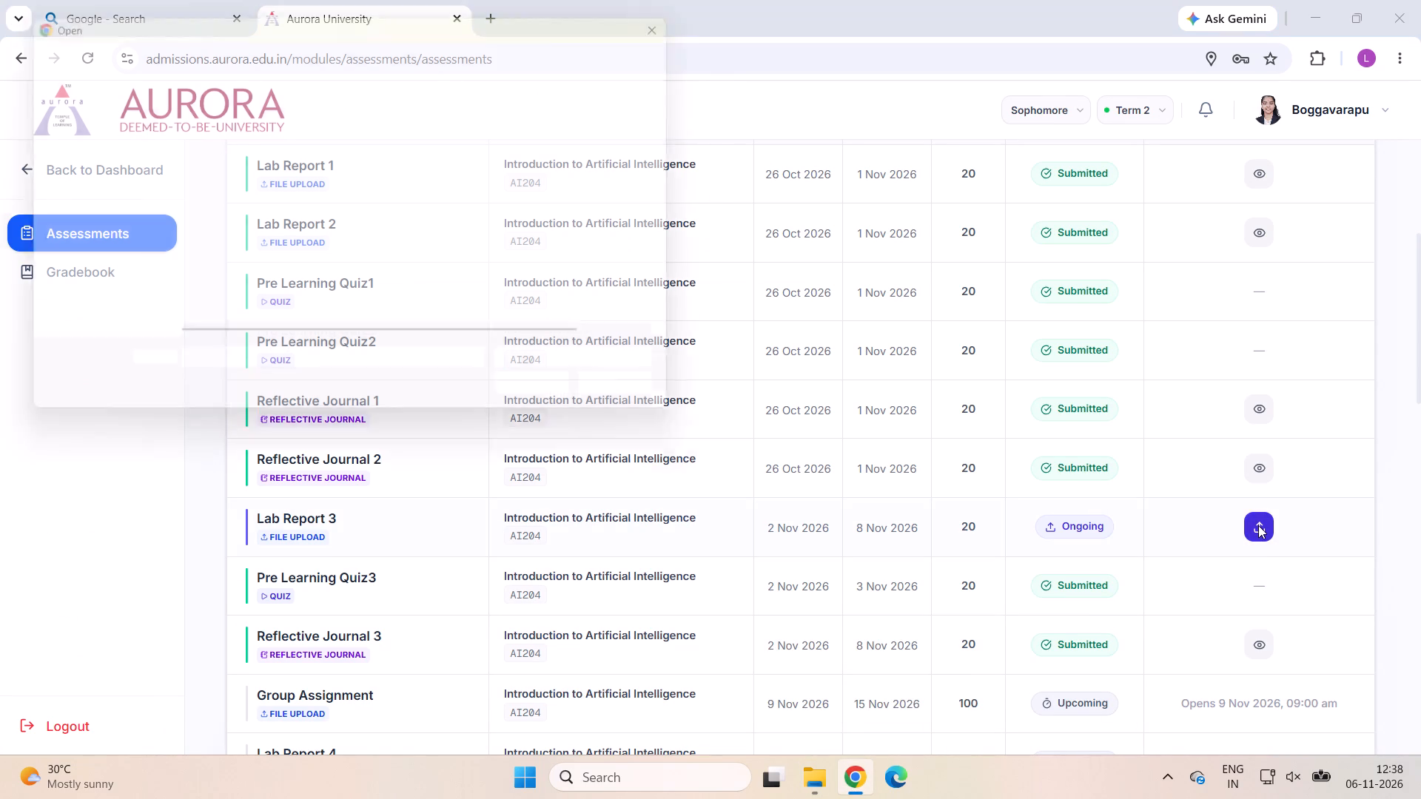
pyautogui.click(80, 251)
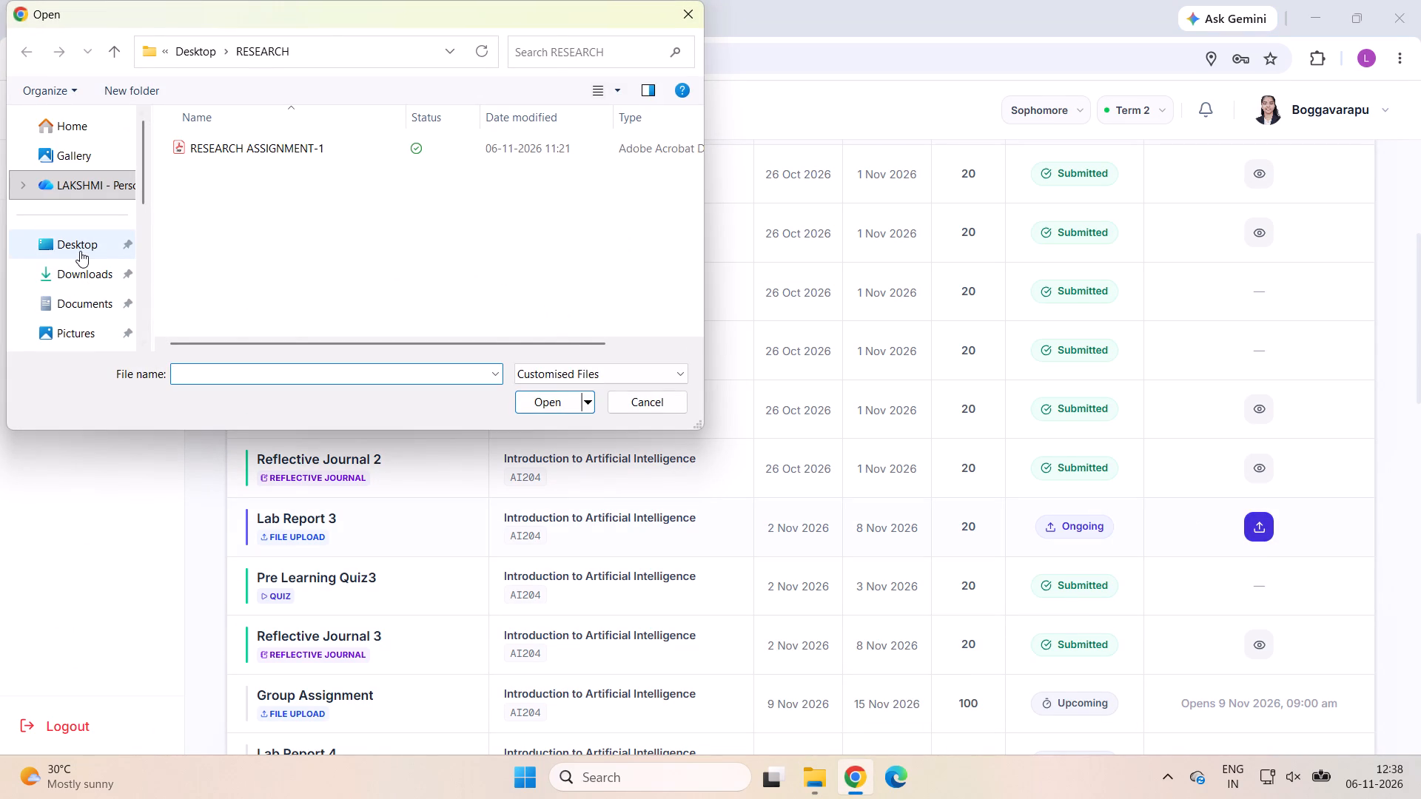
pyautogui.doubleClick(231, 185)
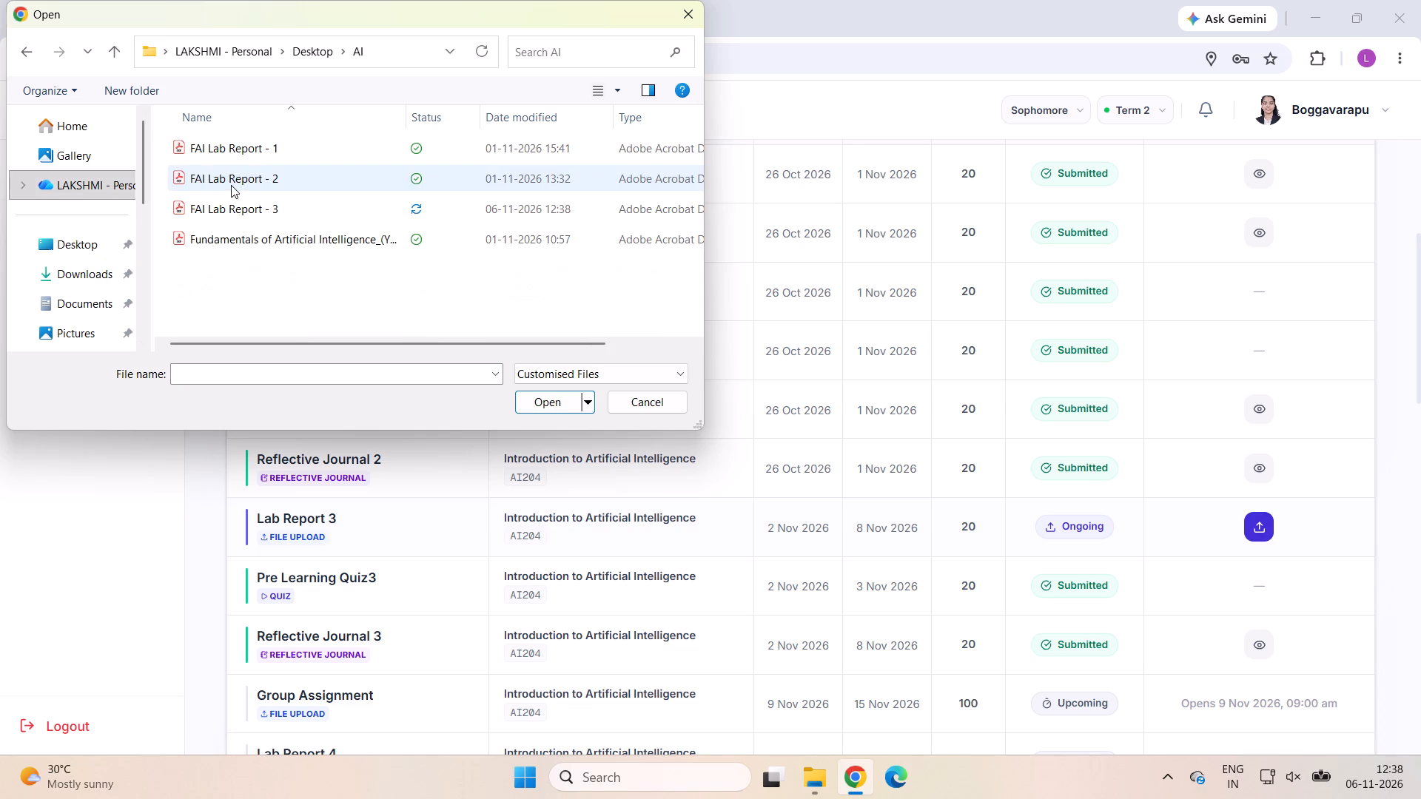
pyautogui.click(260, 216)
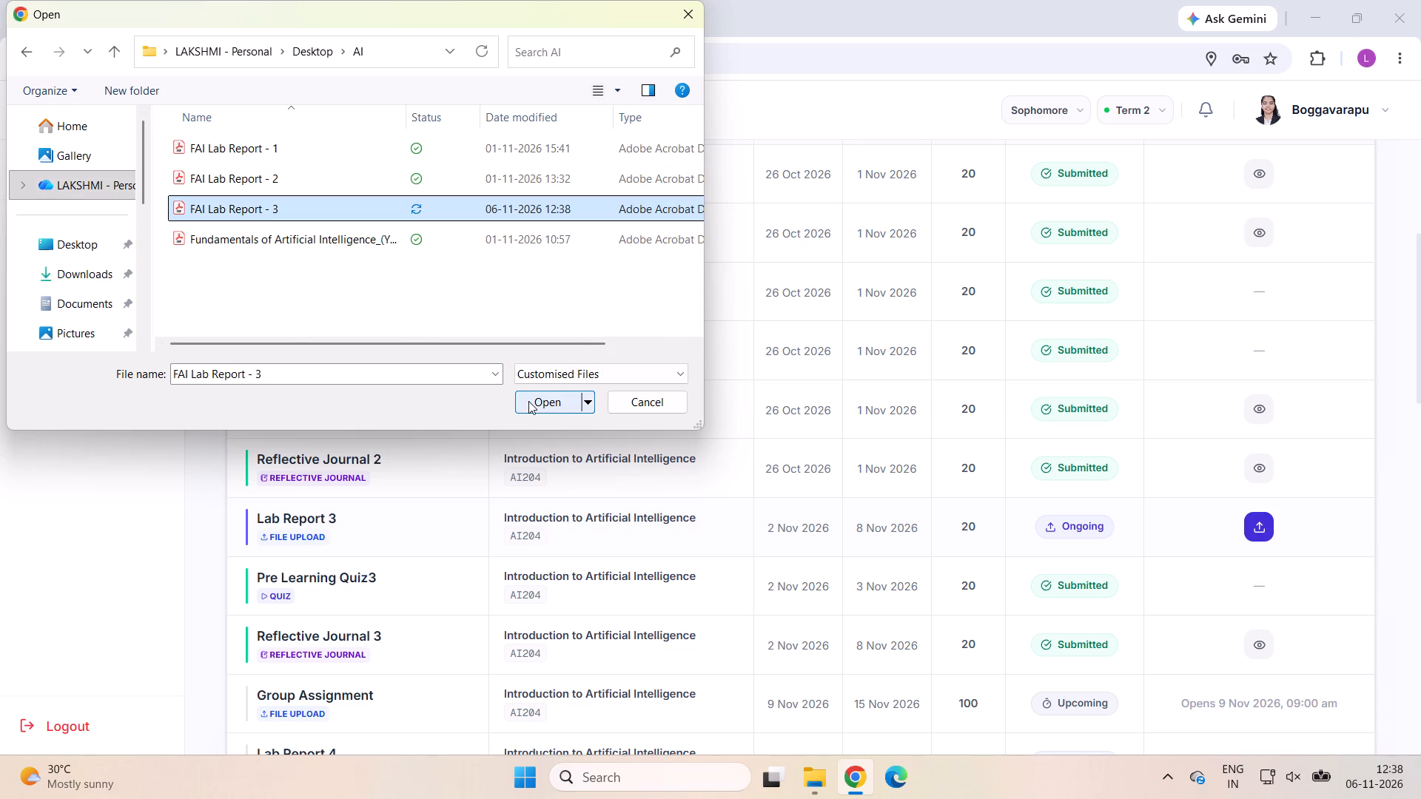
pyautogui.click(528, 401)
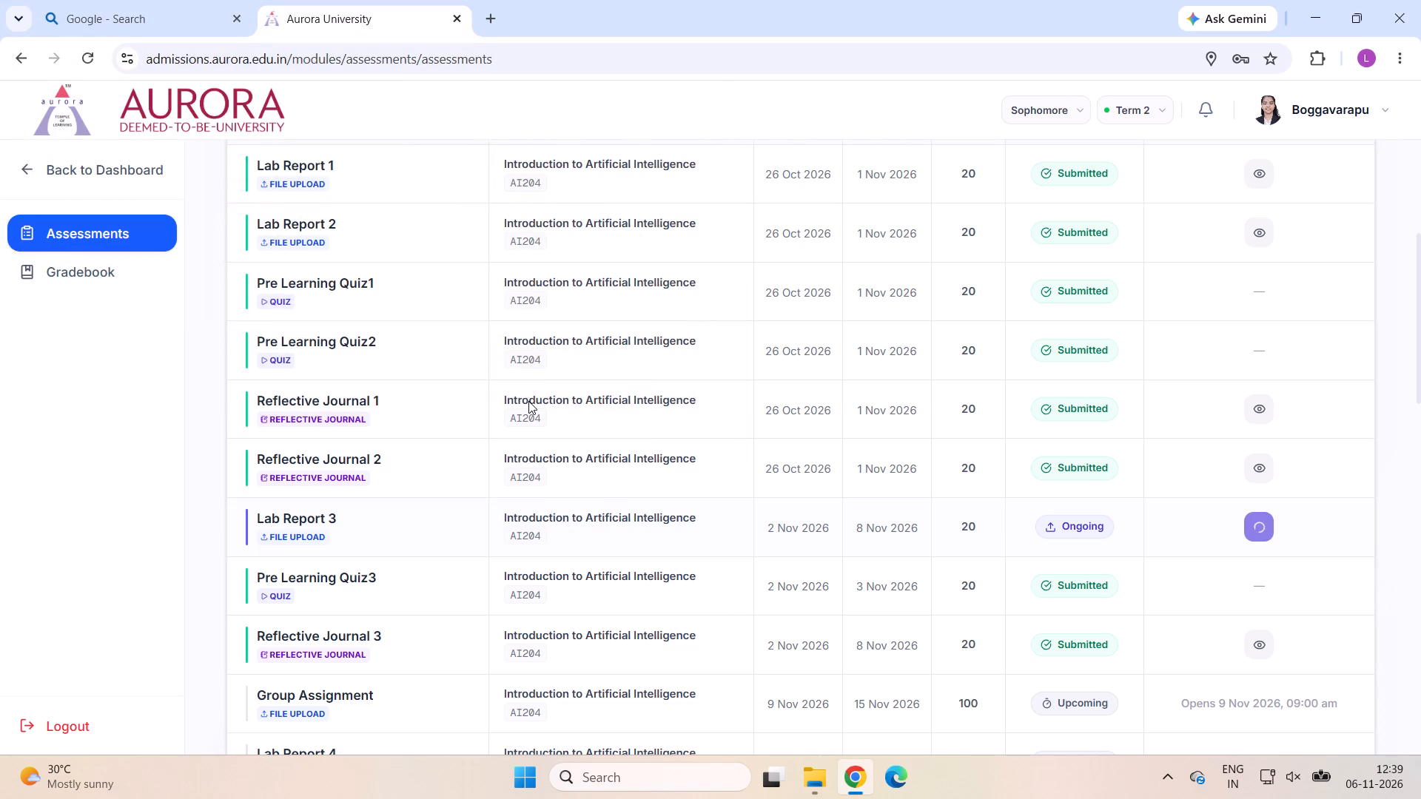
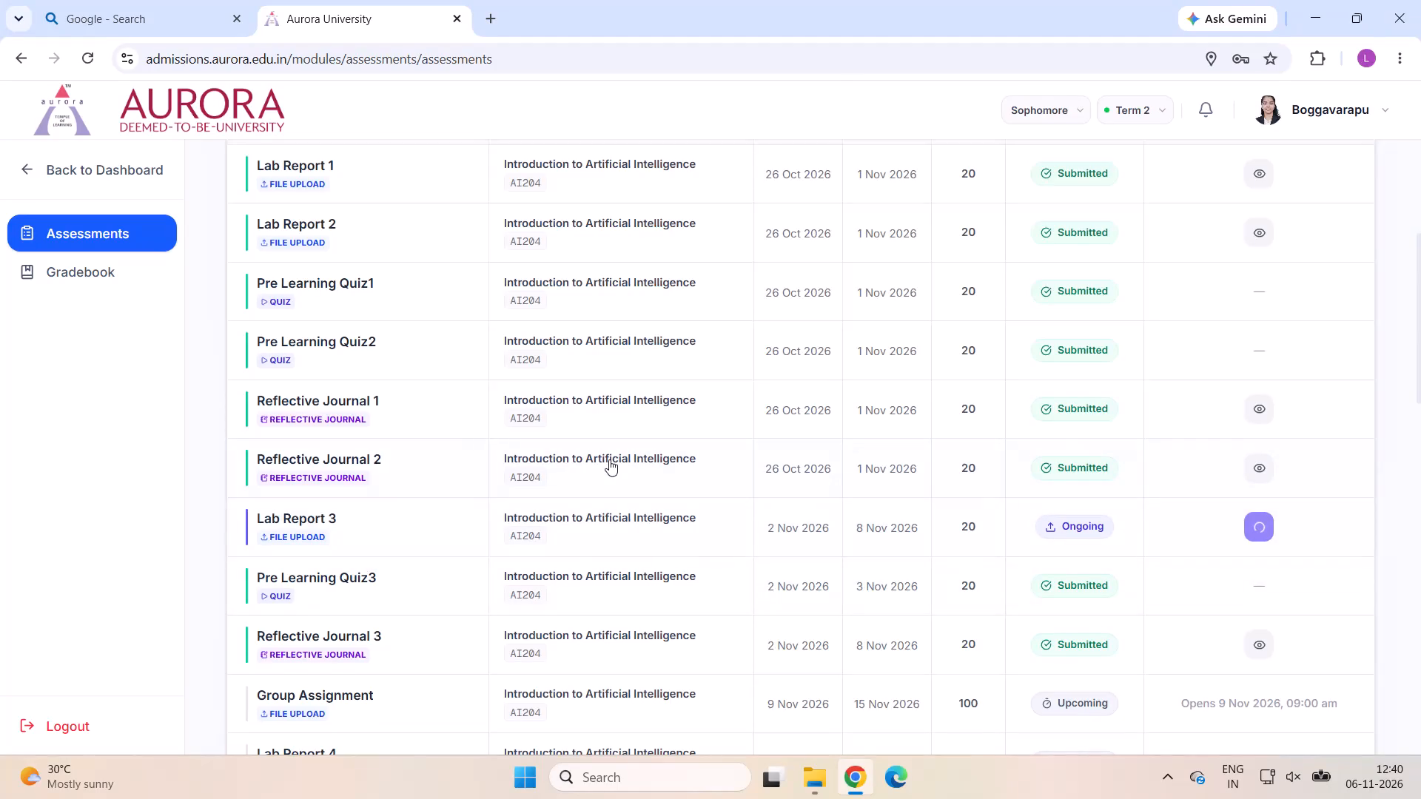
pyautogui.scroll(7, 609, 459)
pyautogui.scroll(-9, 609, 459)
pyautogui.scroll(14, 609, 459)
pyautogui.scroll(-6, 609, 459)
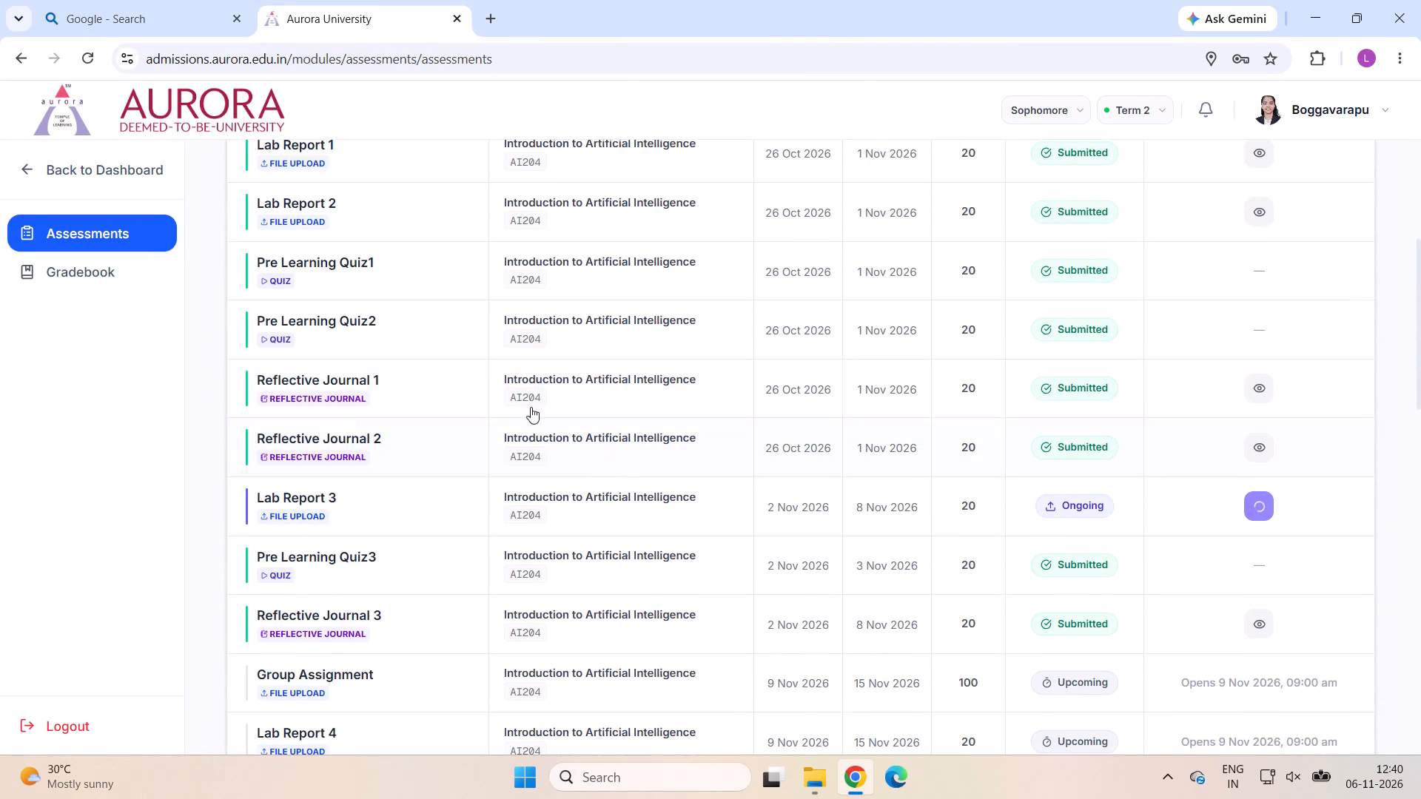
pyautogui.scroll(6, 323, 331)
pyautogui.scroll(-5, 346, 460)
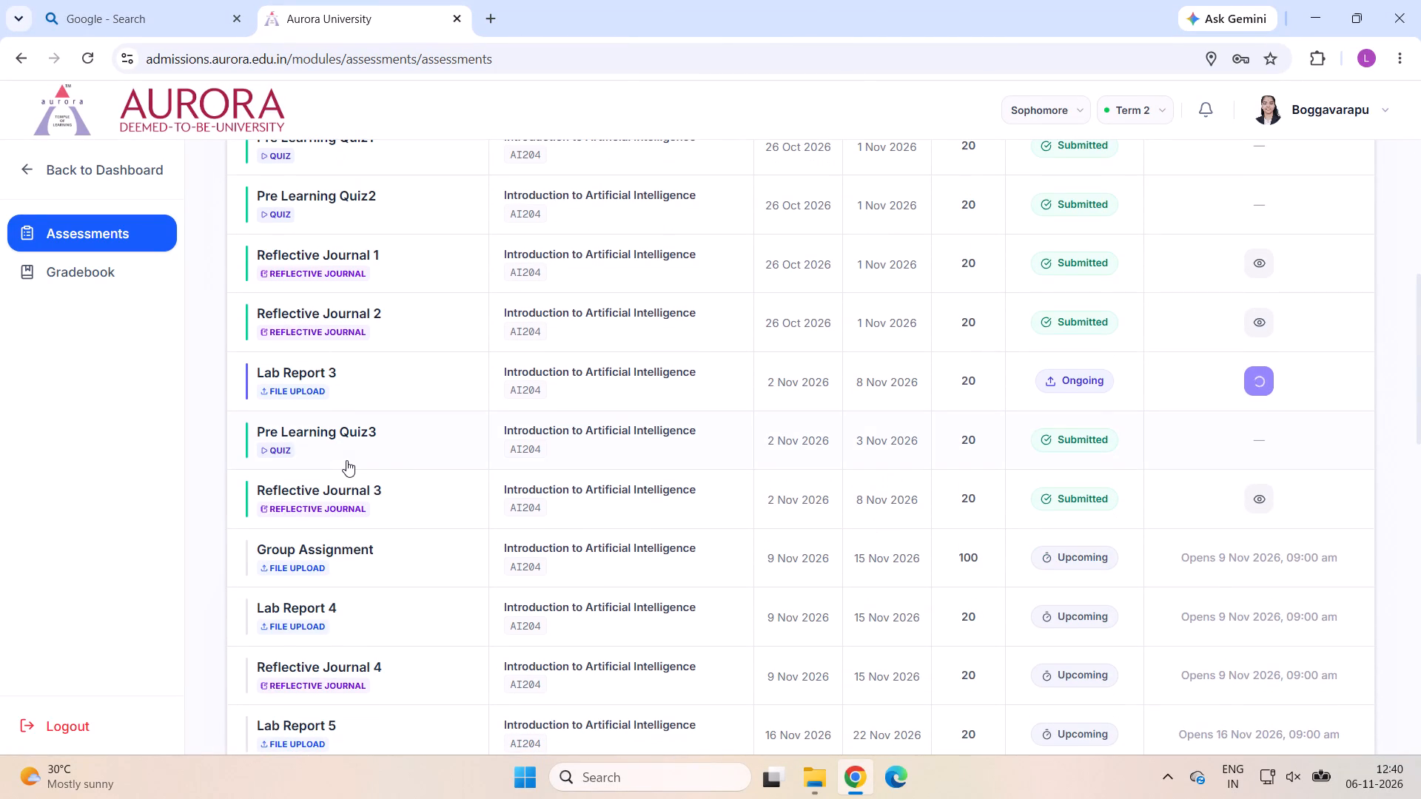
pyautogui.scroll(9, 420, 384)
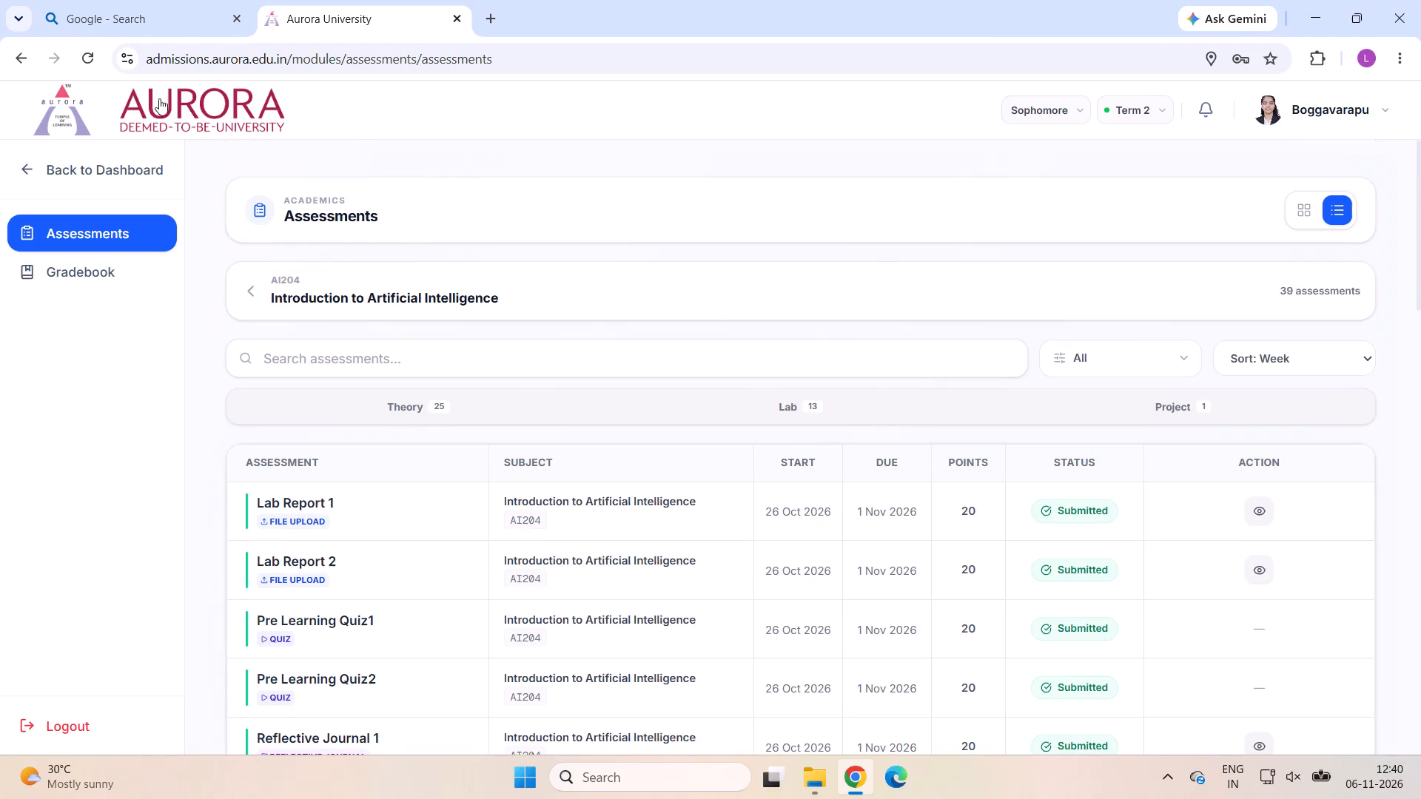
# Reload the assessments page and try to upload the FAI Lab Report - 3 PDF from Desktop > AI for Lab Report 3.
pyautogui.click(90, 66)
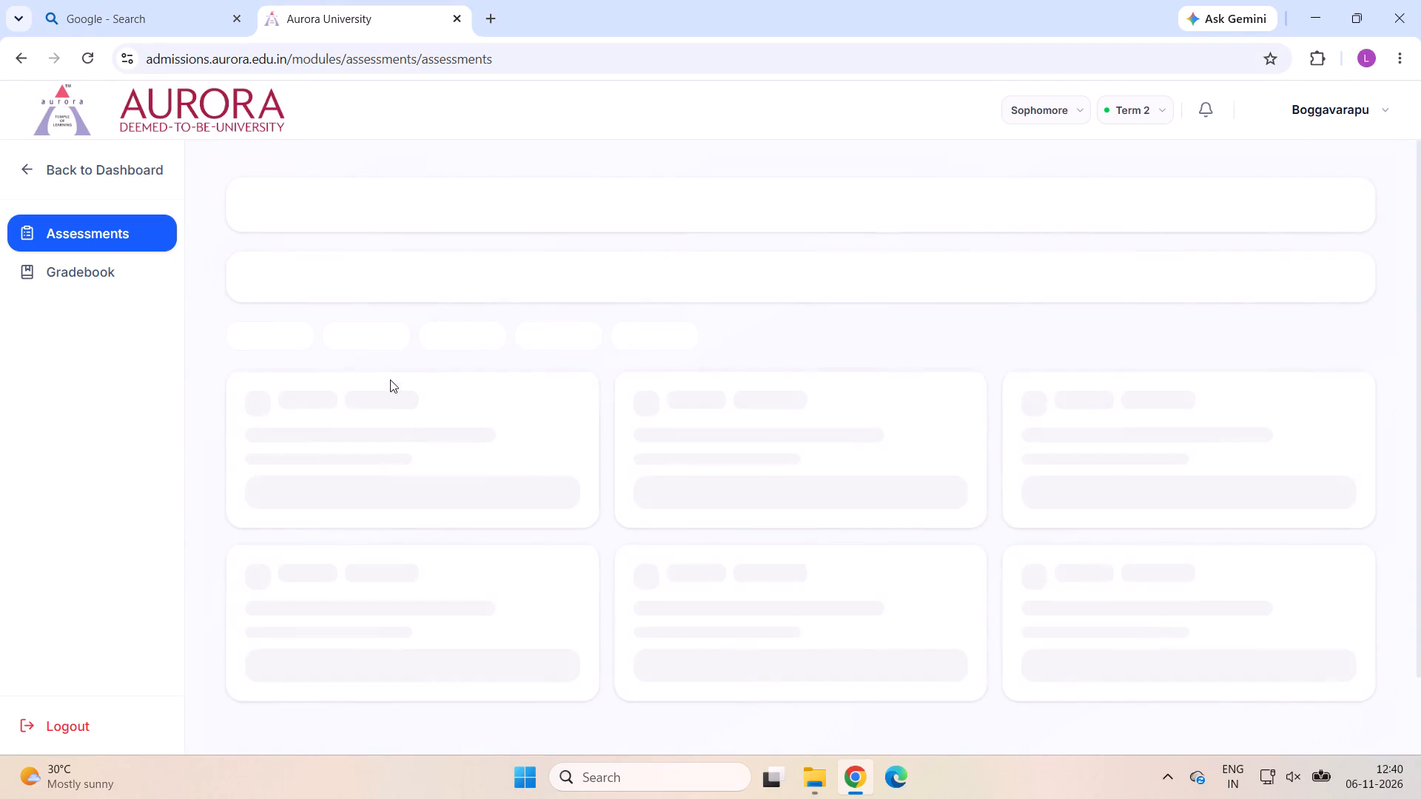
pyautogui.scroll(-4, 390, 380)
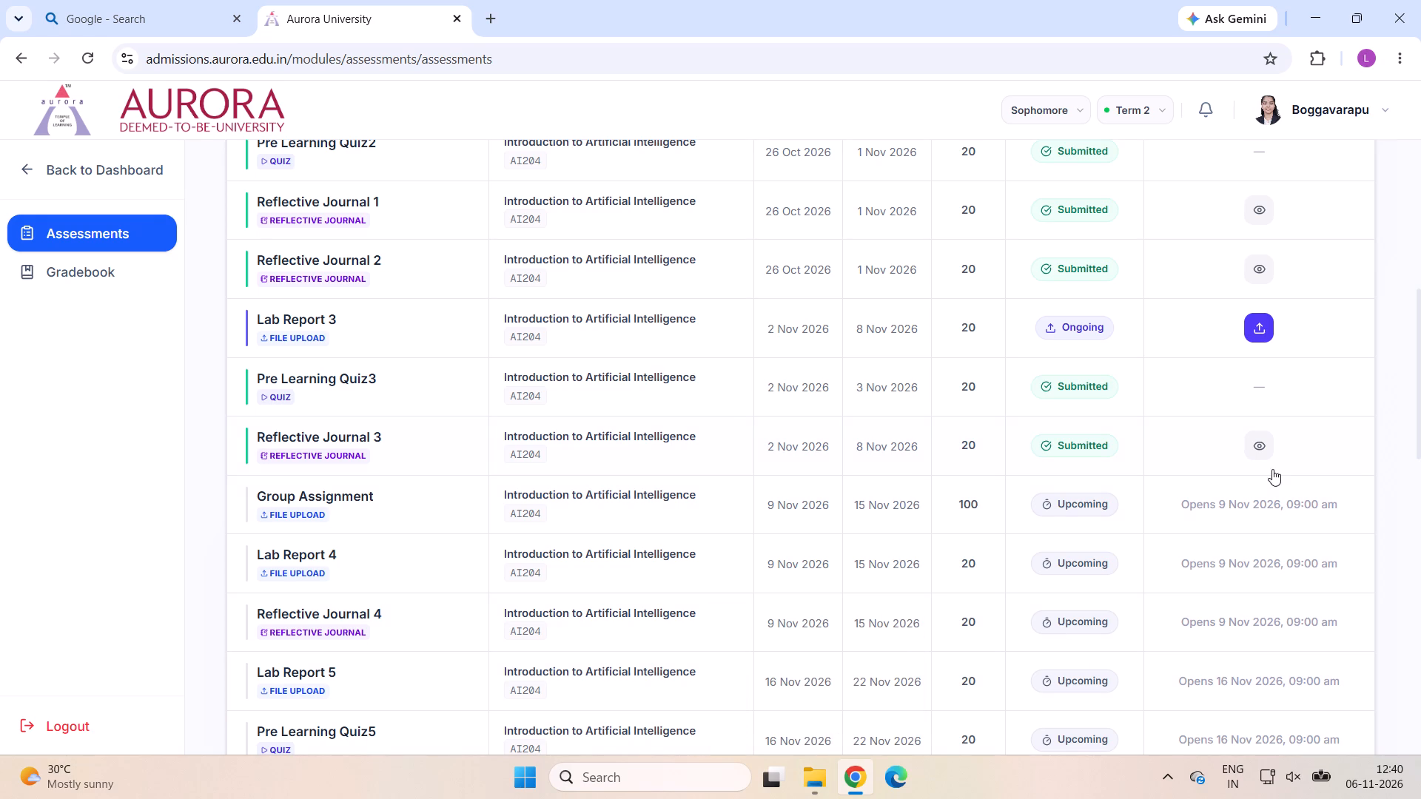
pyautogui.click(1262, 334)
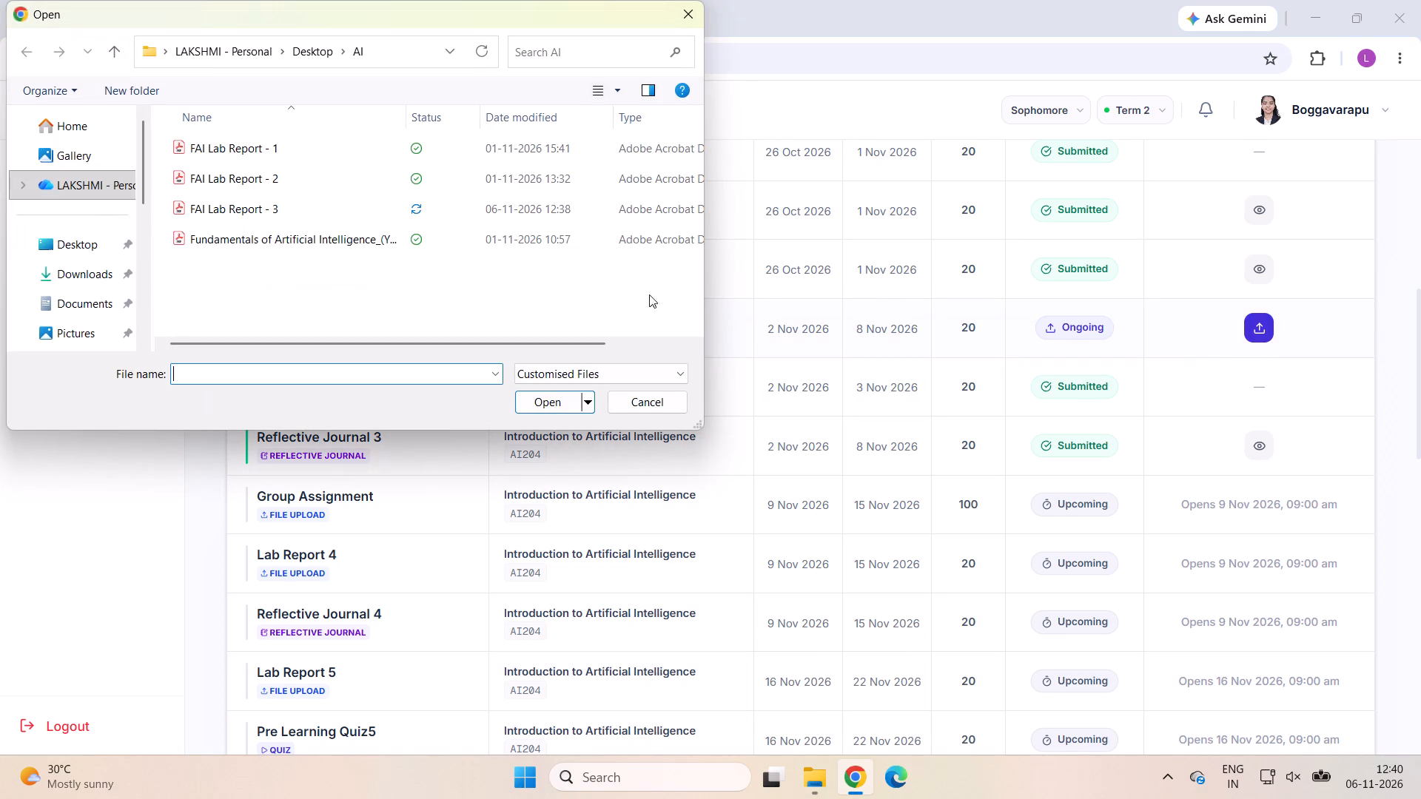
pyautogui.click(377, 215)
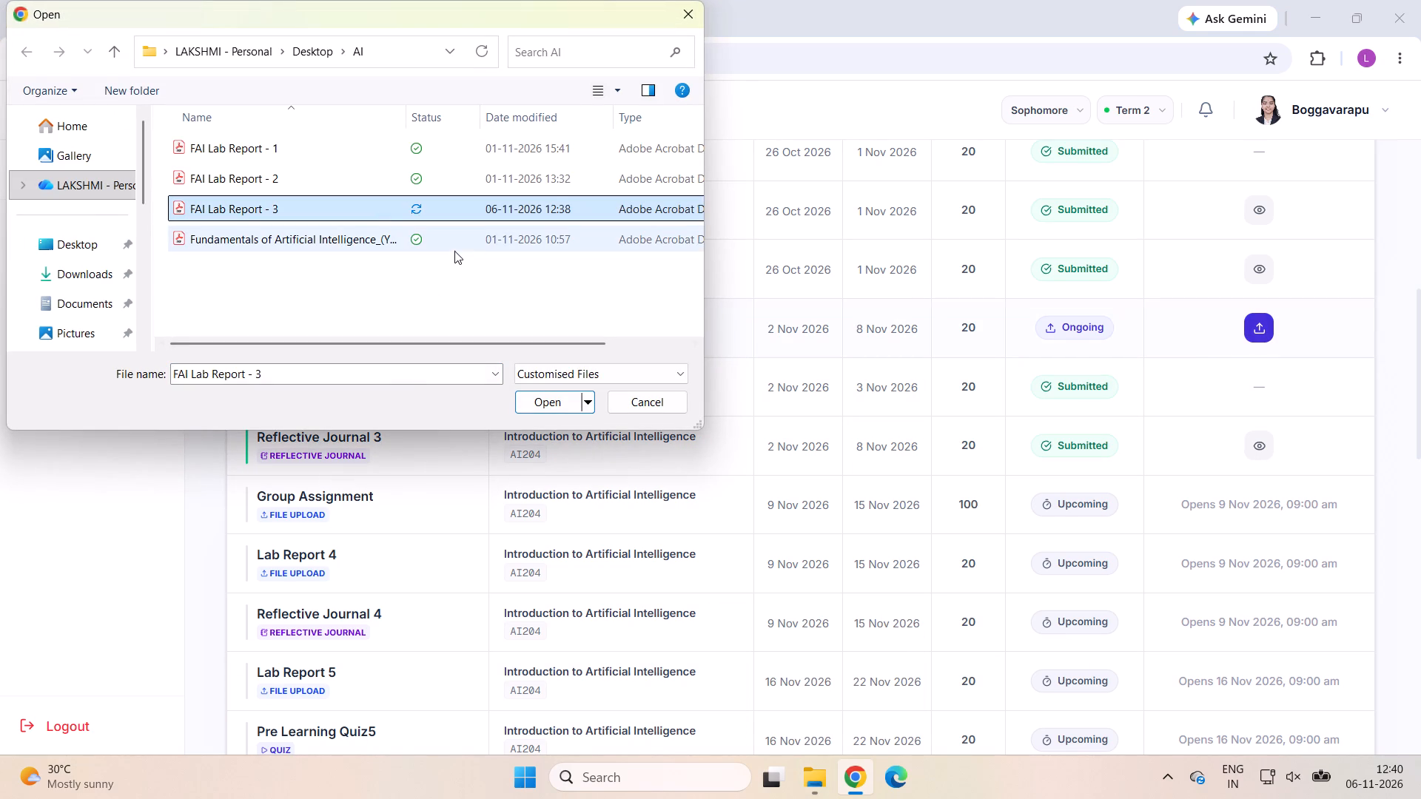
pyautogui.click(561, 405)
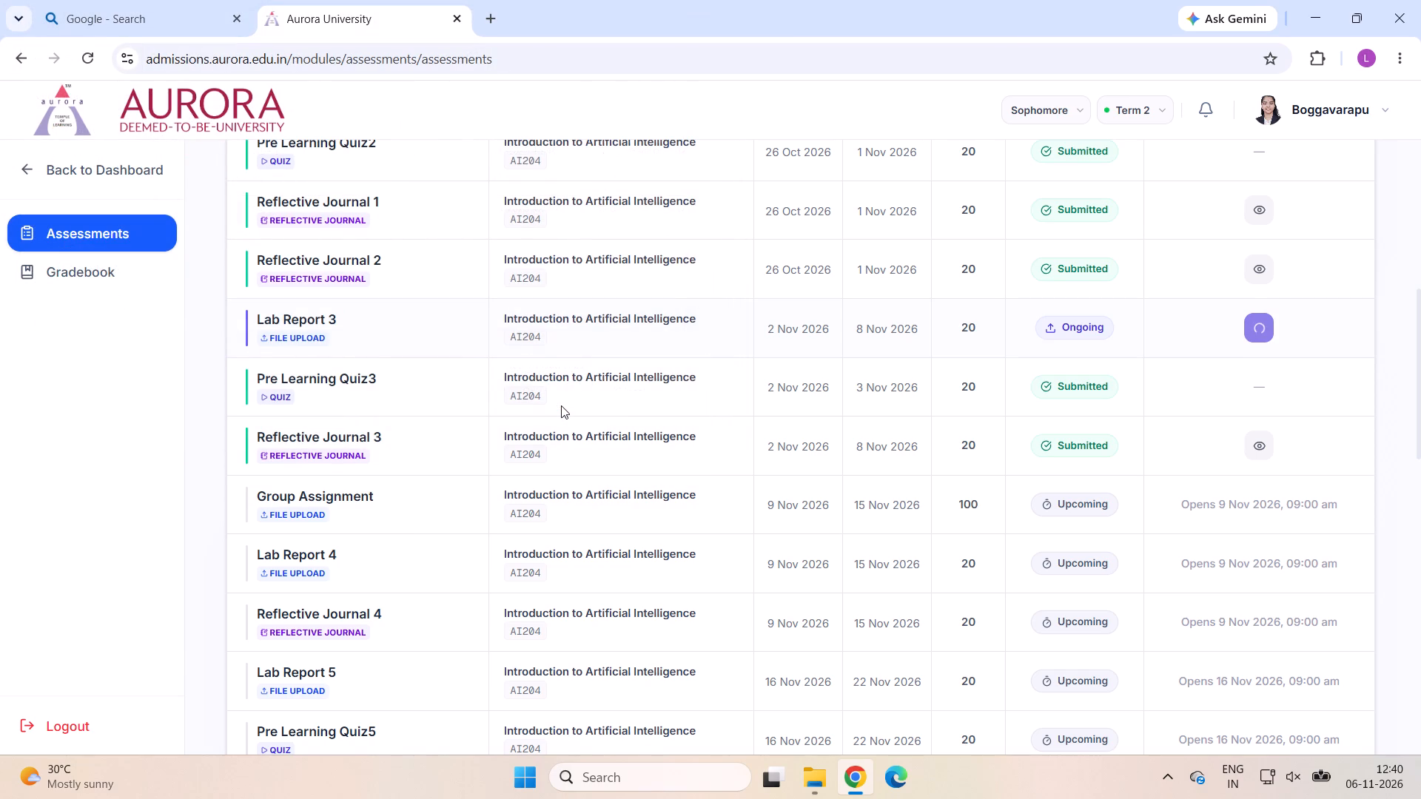
# Switch to the AI folder in File Explorer, open the FAI Lab Report - 3 PDF to check it, and close it.
pyautogui.click(816, 698)
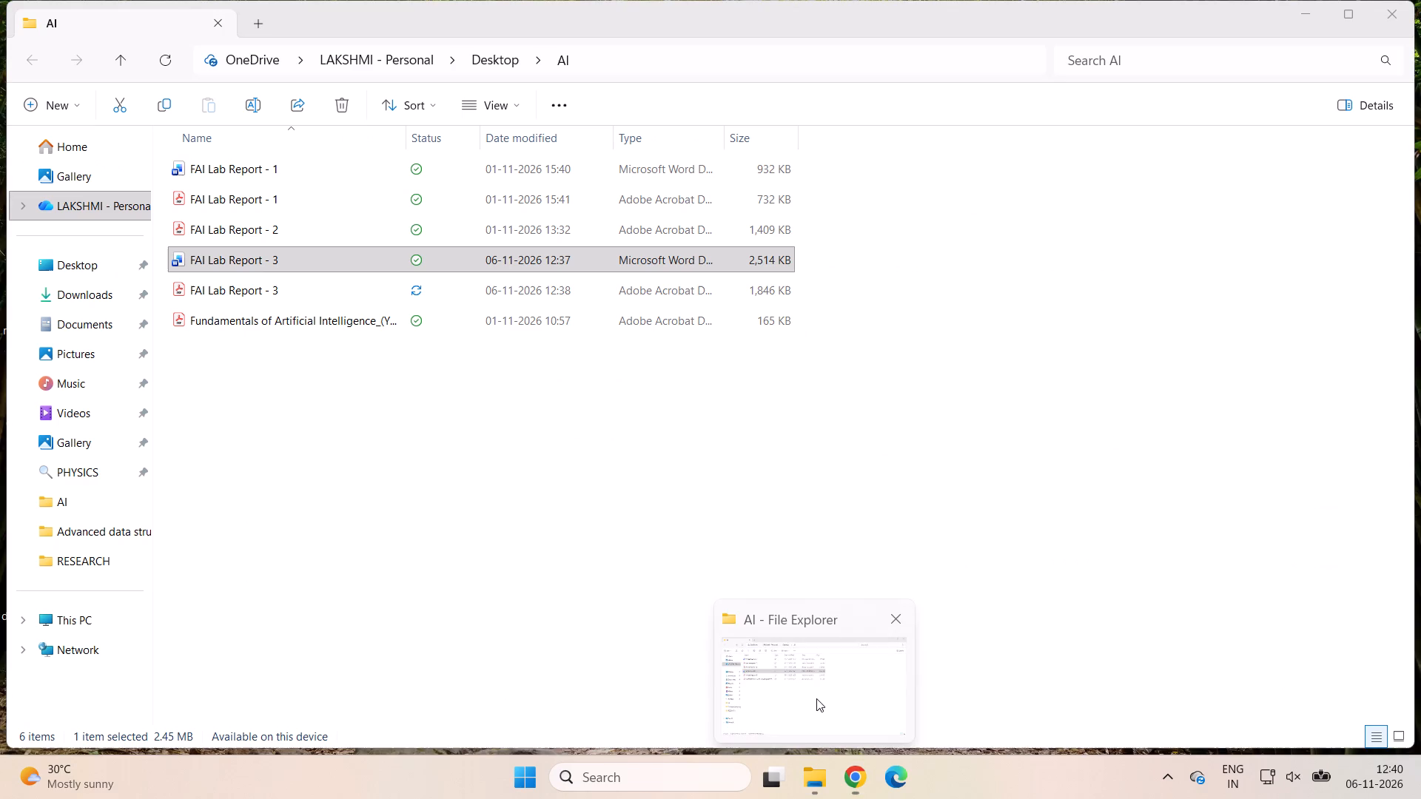
pyautogui.doubleClick(528, 286)
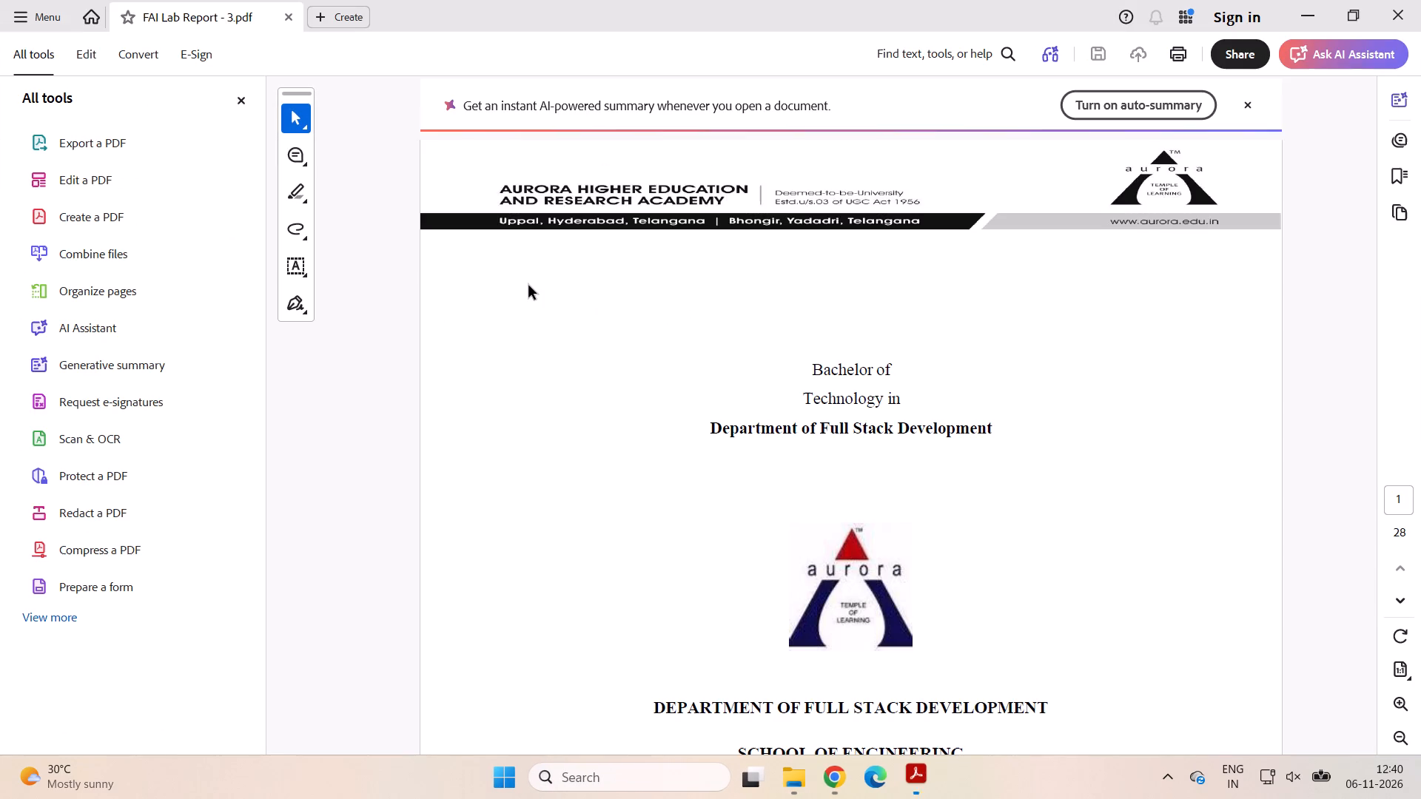
pyautogui.click(1385, 13)
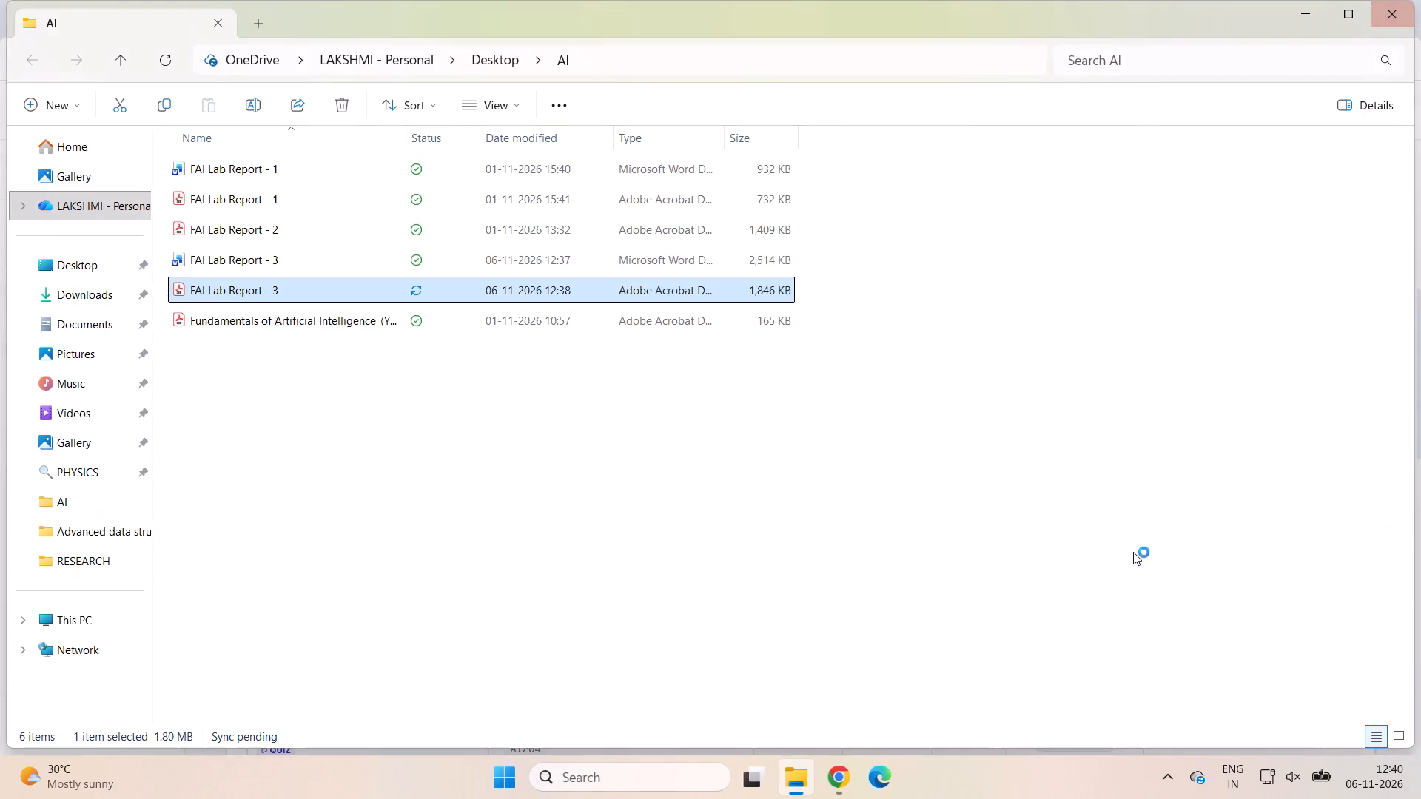
# Switch to the Aurora University assessments page in Chrome and check the upload status of Lab Report 3.
pyautogui.click(850, 698)
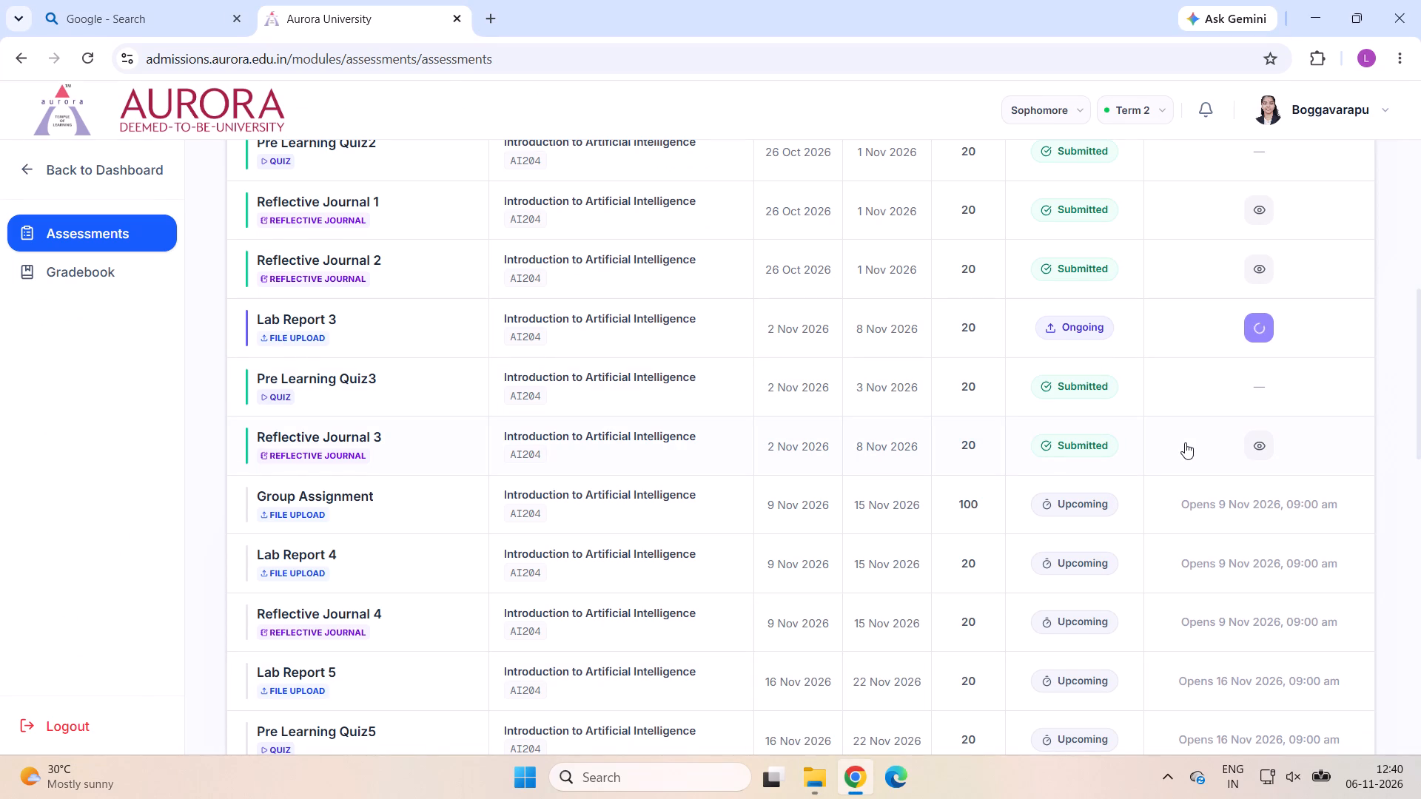
pyautogui.scroll(3, 1185, 442)
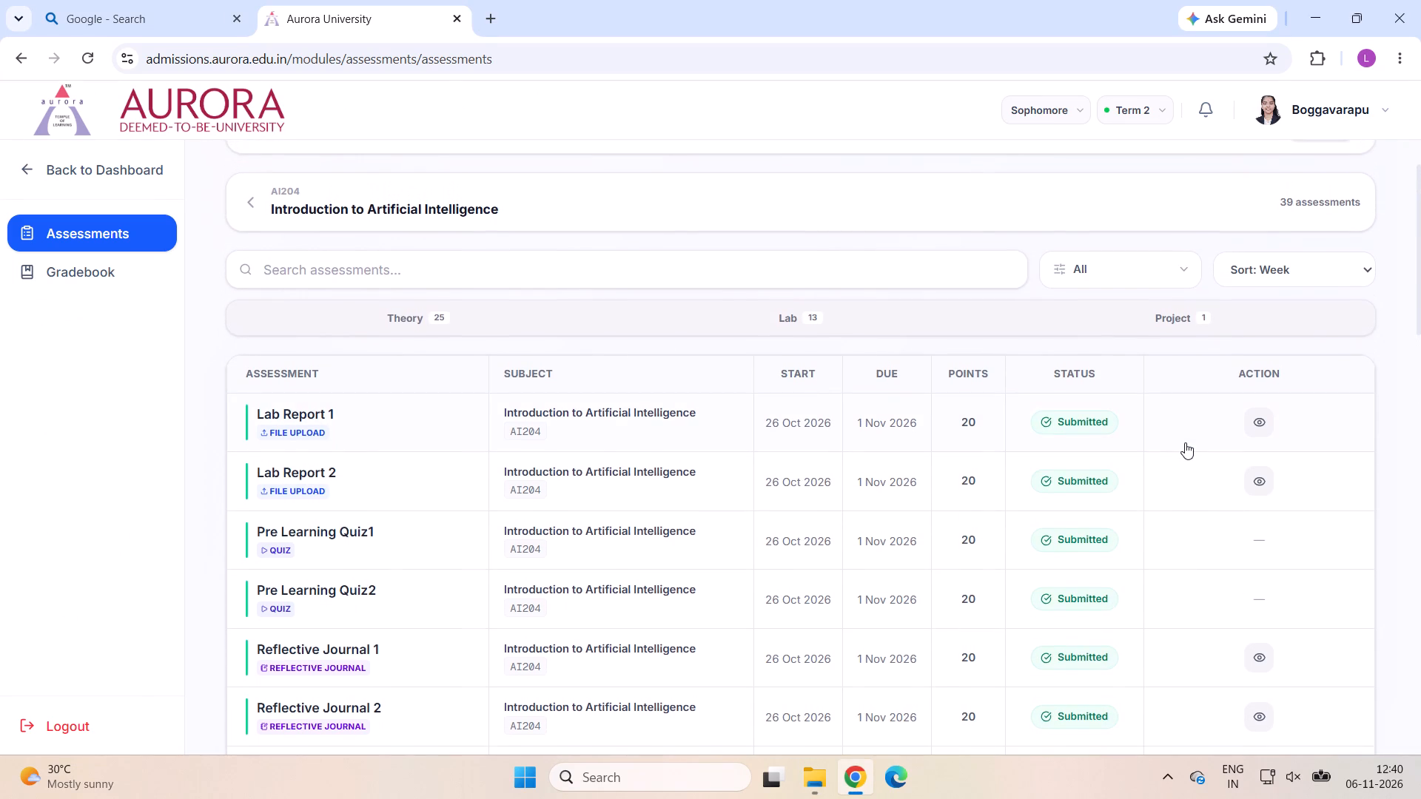
pyautogui.scroll(-5, 1185, 442)
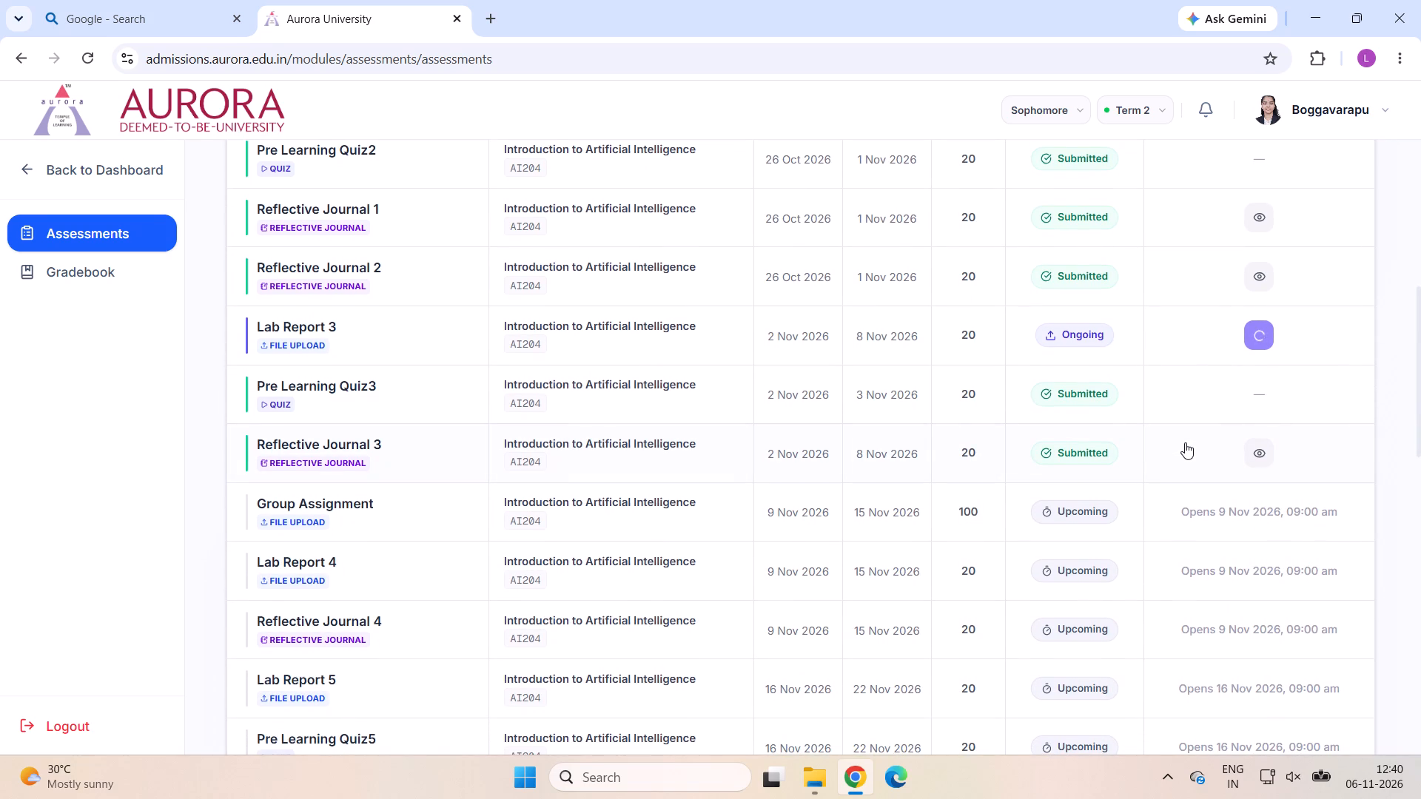
# Check the Wi-Fi connection and the available networks, then return to the assessments page.
pyautogui.click(1277, 775)
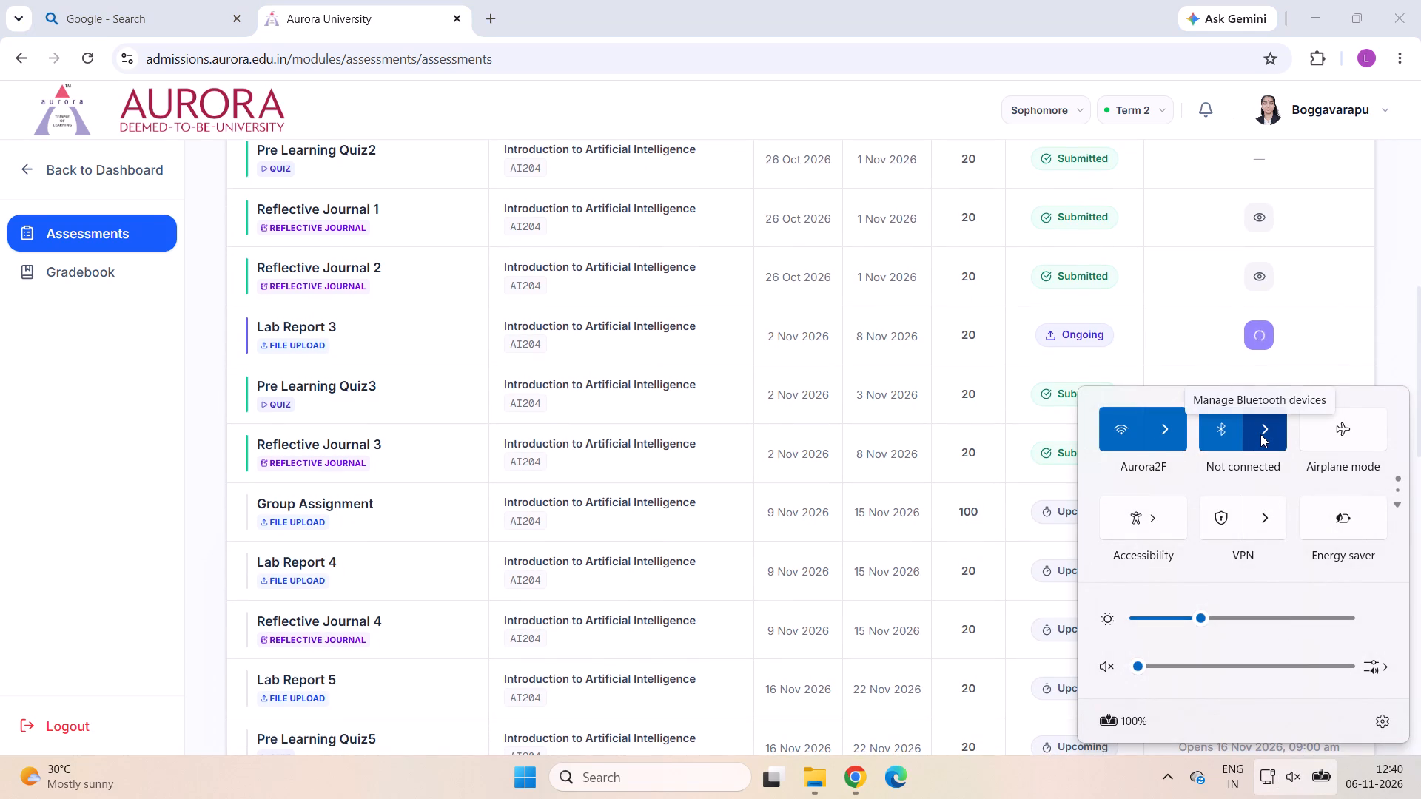
pyautogui.click(1343, 320)
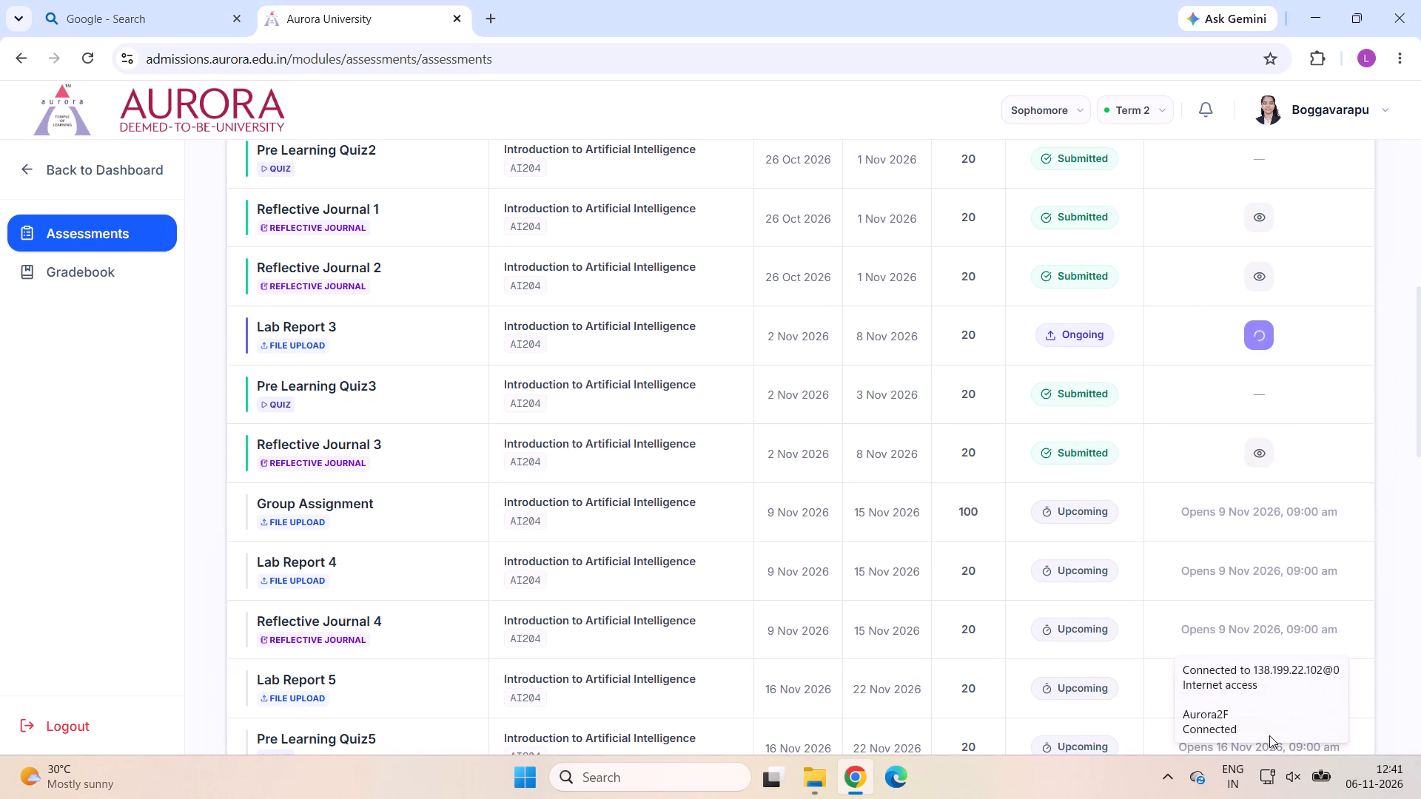
pyautogui.click(1264, 776)
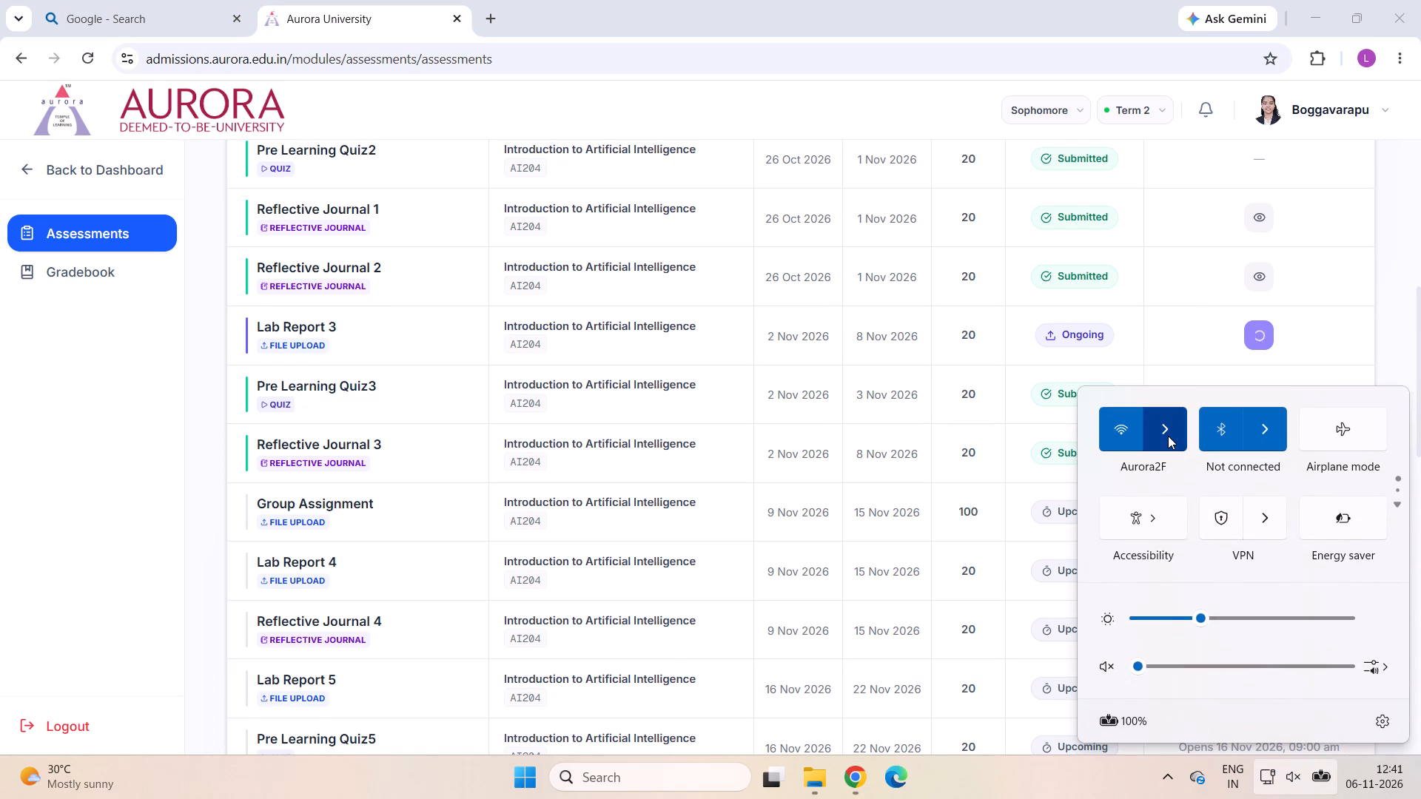
pyautogui.click(1168, 436)
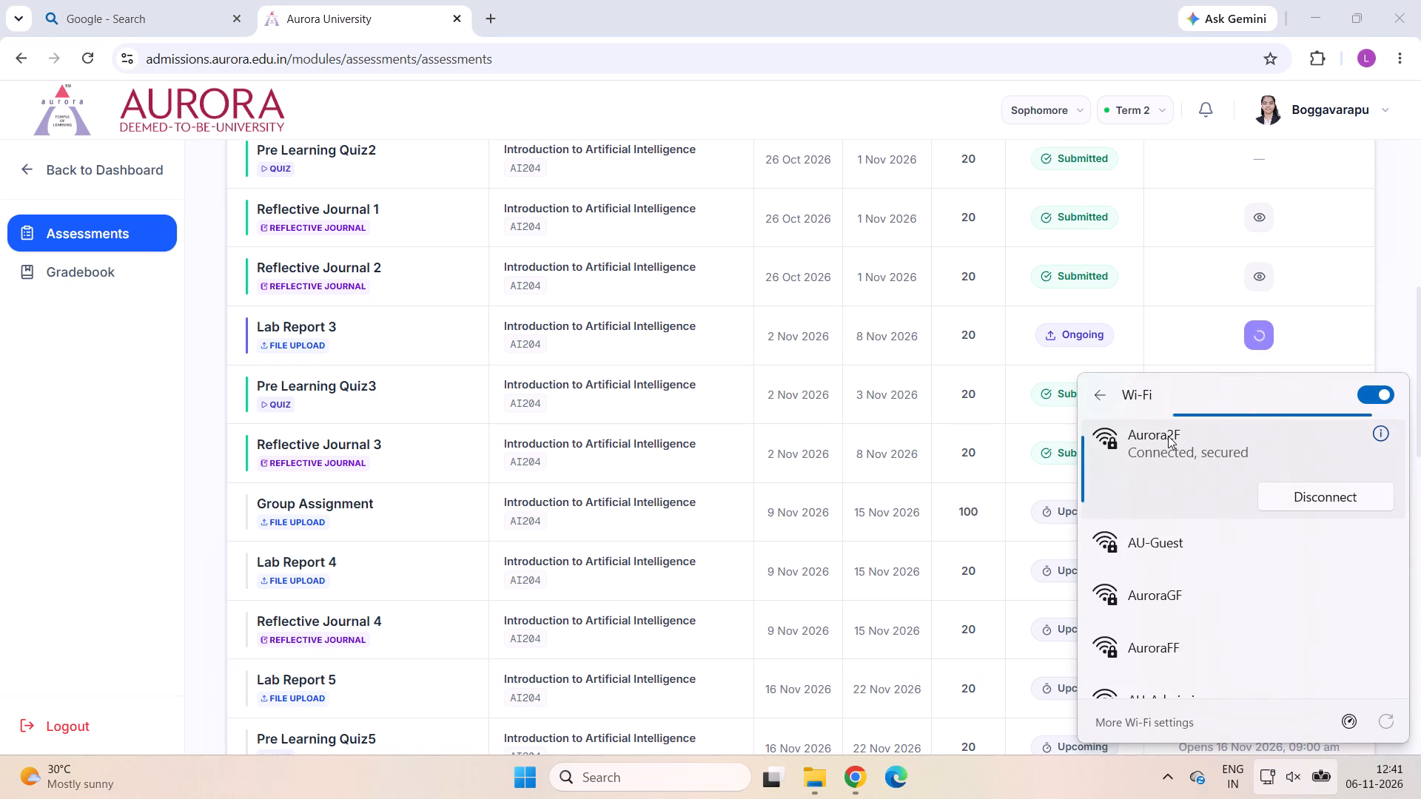
pyautogui.click(1159, 313)
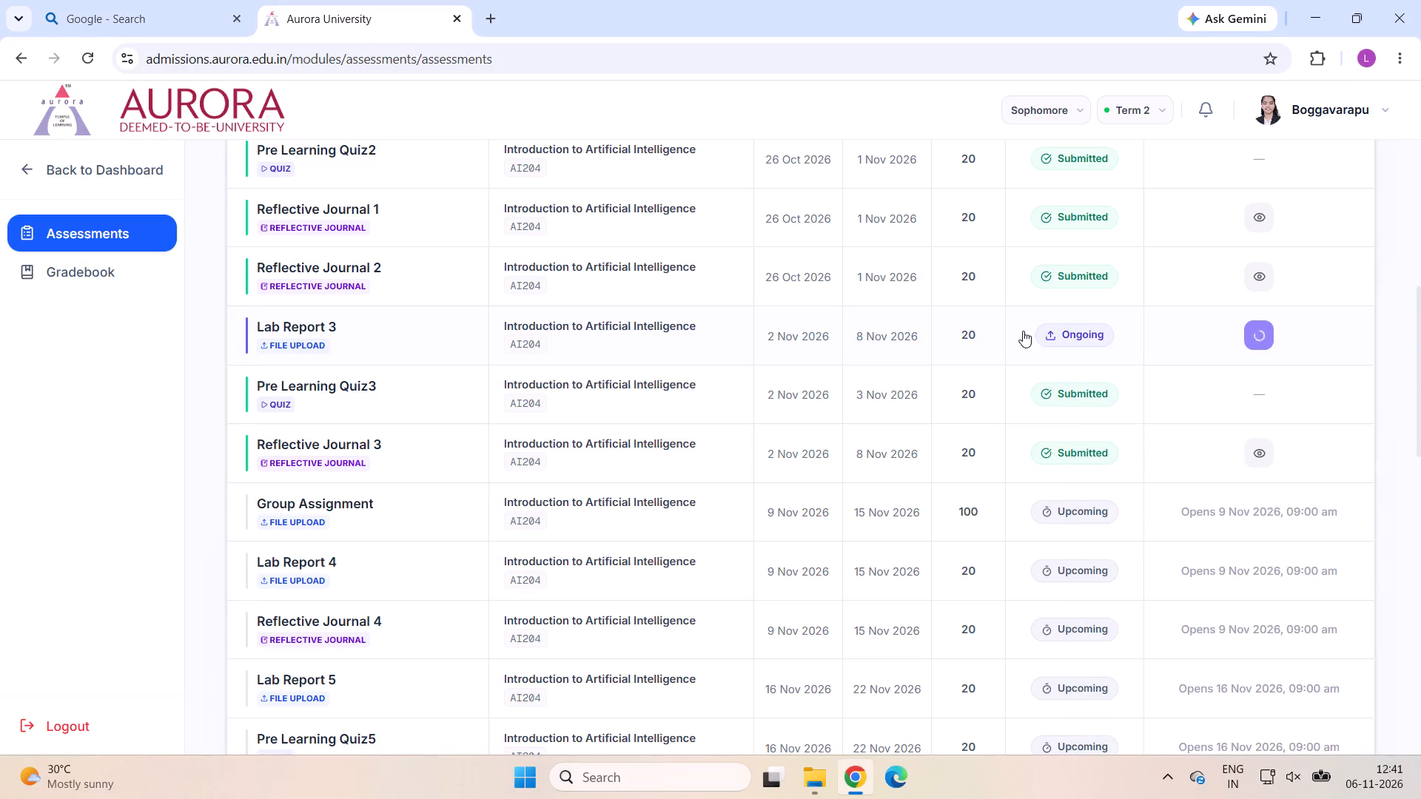
# Reload the assessments page and return to the Lab Report 3 entry for Introduction to Artificial Intelligence.
pyautogui.scroll(6, 1023, 331)
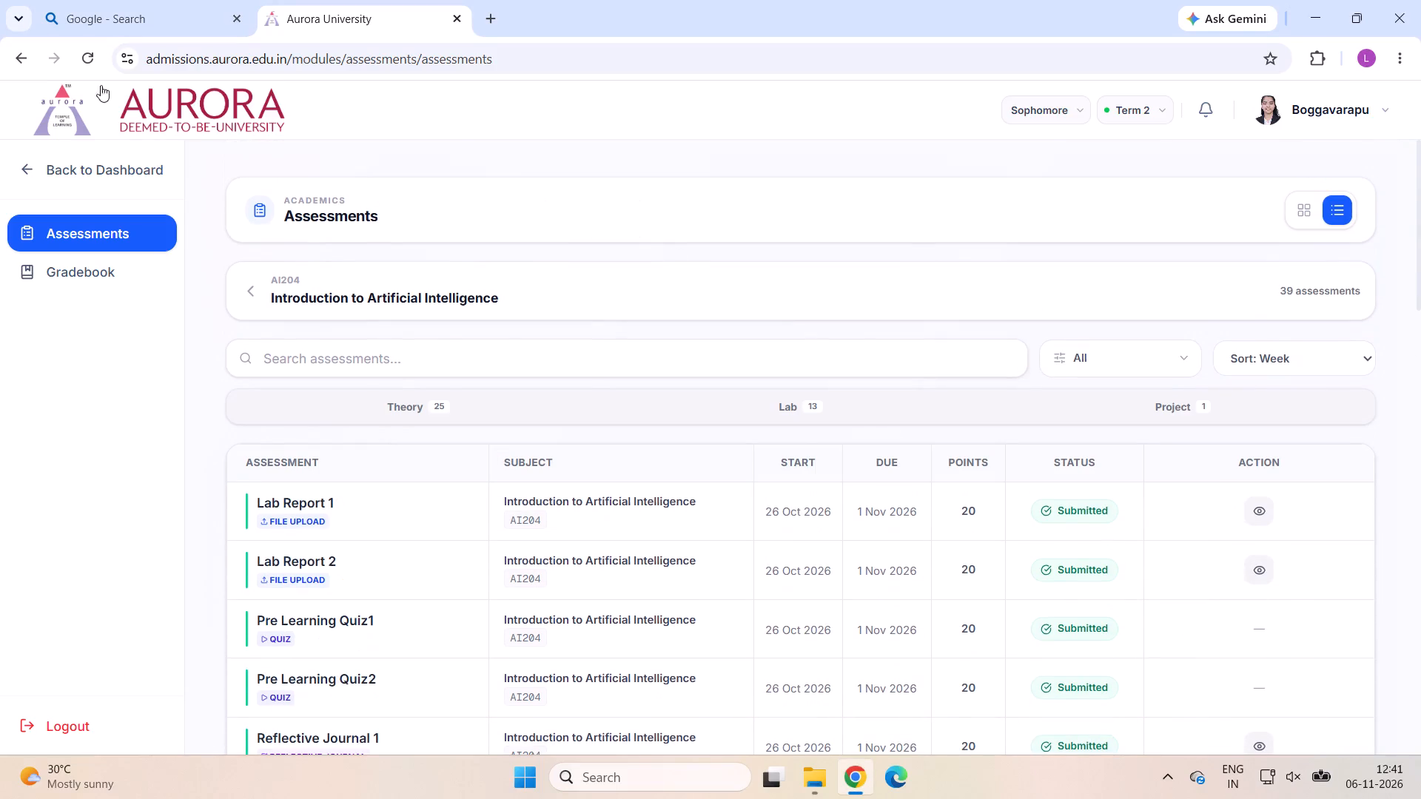
pyautogui.click(84, 65)
pyautogui.scroll(-3, 725, 371)
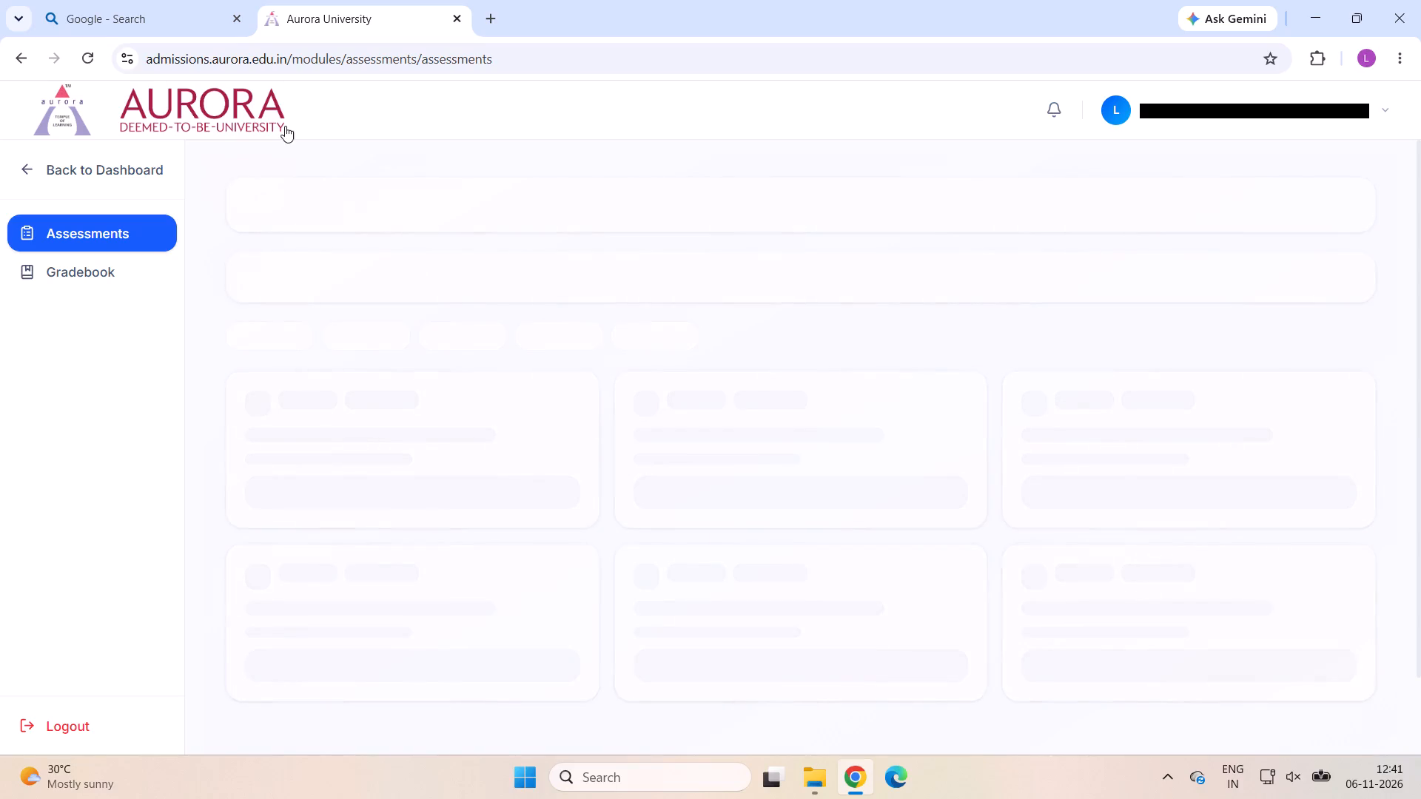
pyautogui.scroll(-5, 477, 345)
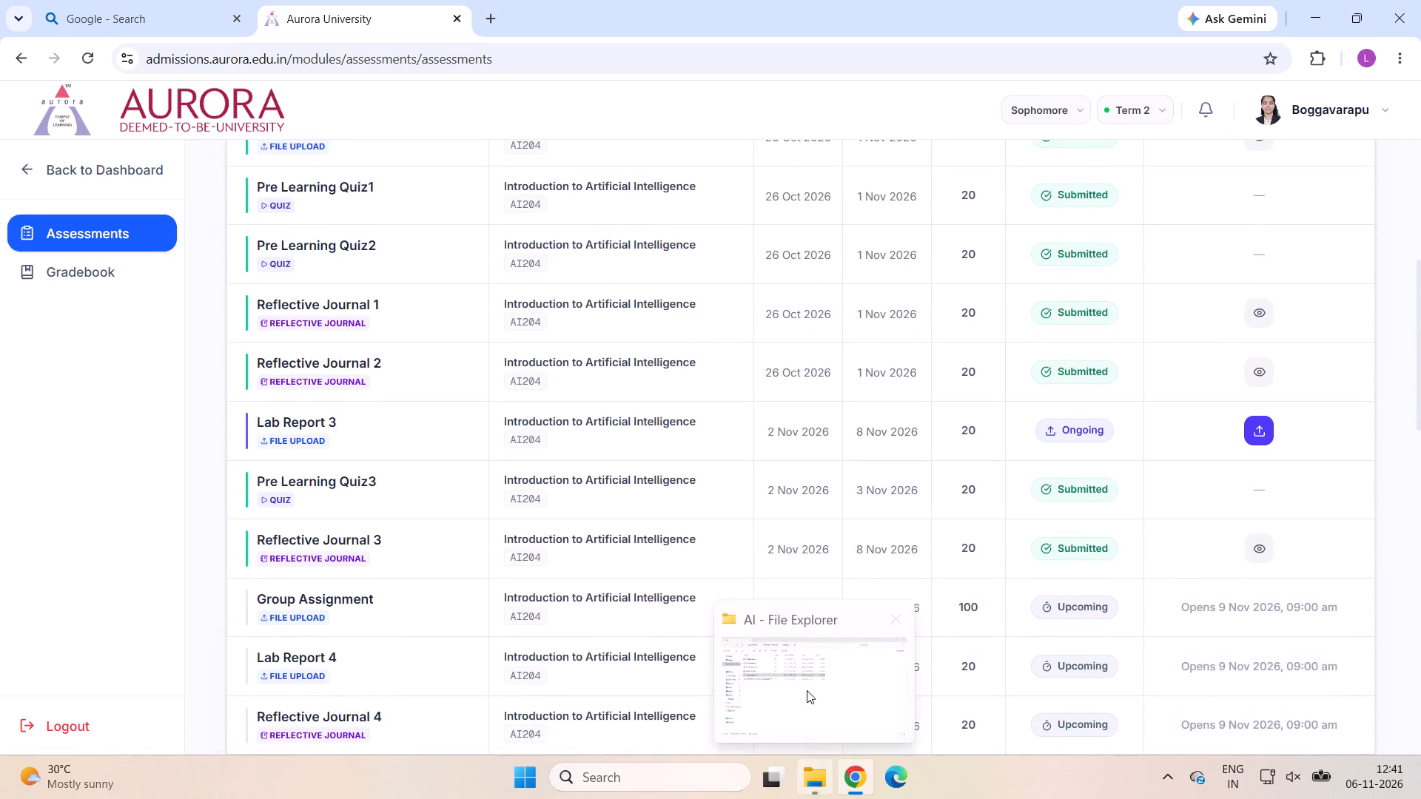
# Close the AI folder window in File Explorer.
pyautogui.click(807, 684)
pyautogui.click(1413, 4)
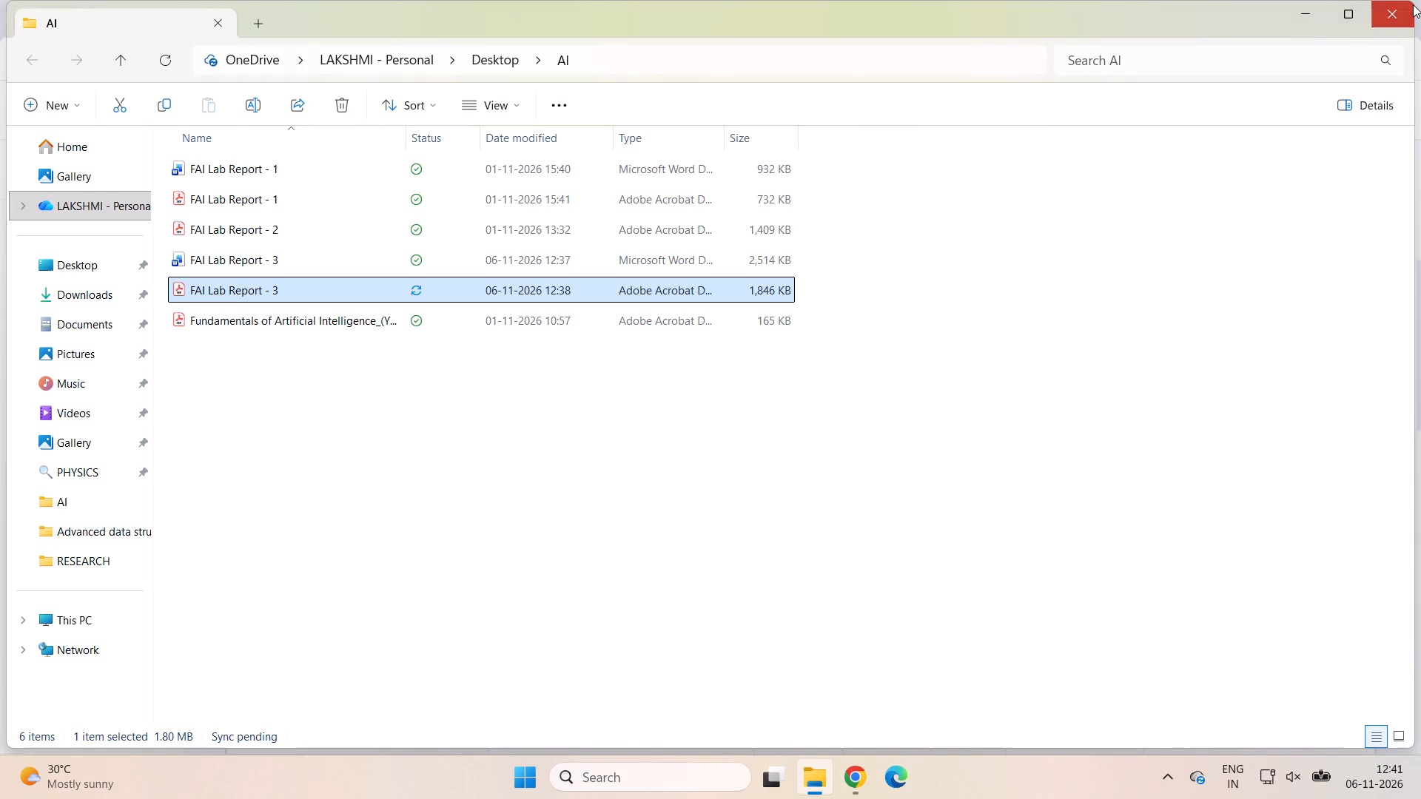
# Submit the FAI Lab Report - 3 PDF from Desktop > AI as the file upload for Lab Report 3.
pyautogui.click(1249, 436)
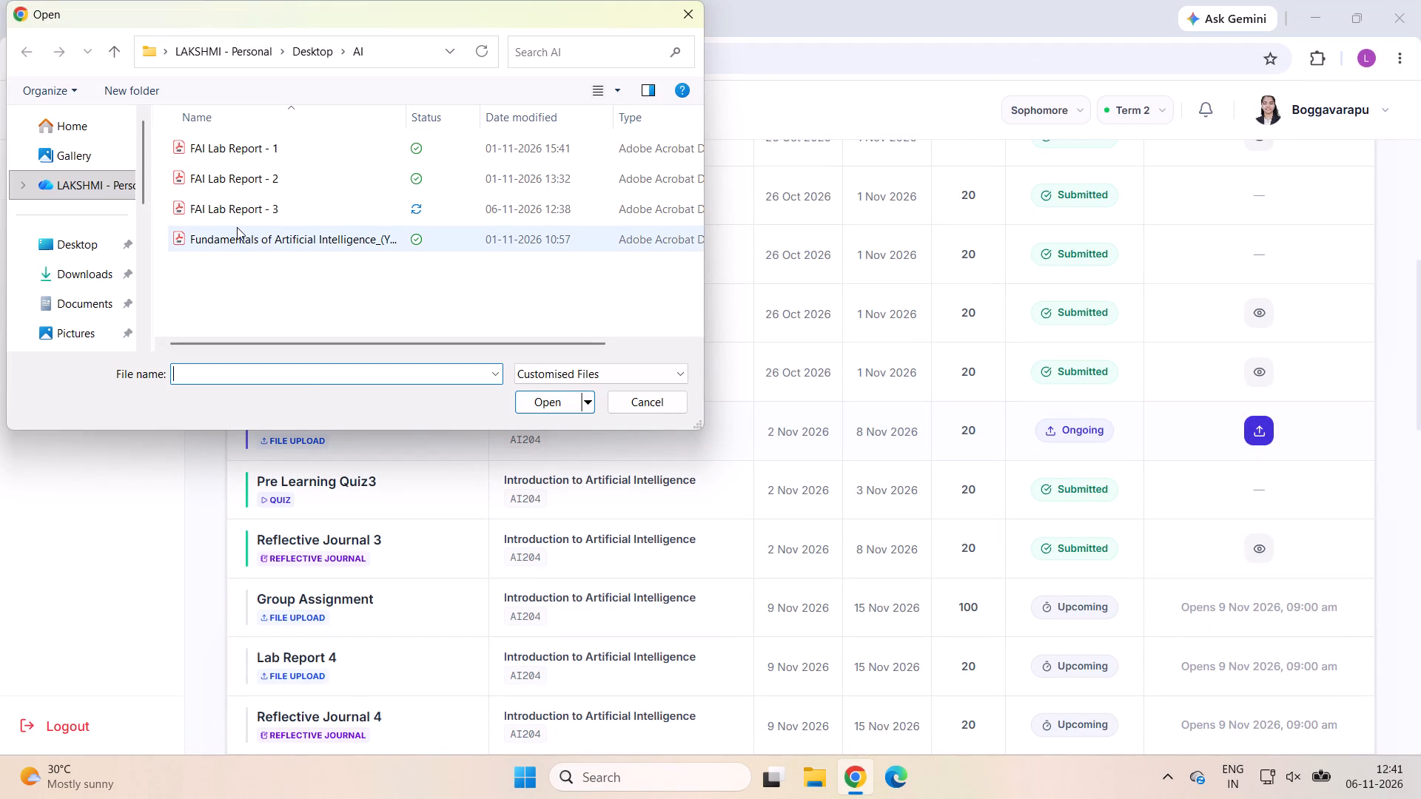
pyautogui.click(237, 212)
pyautogui.click(543, 407)
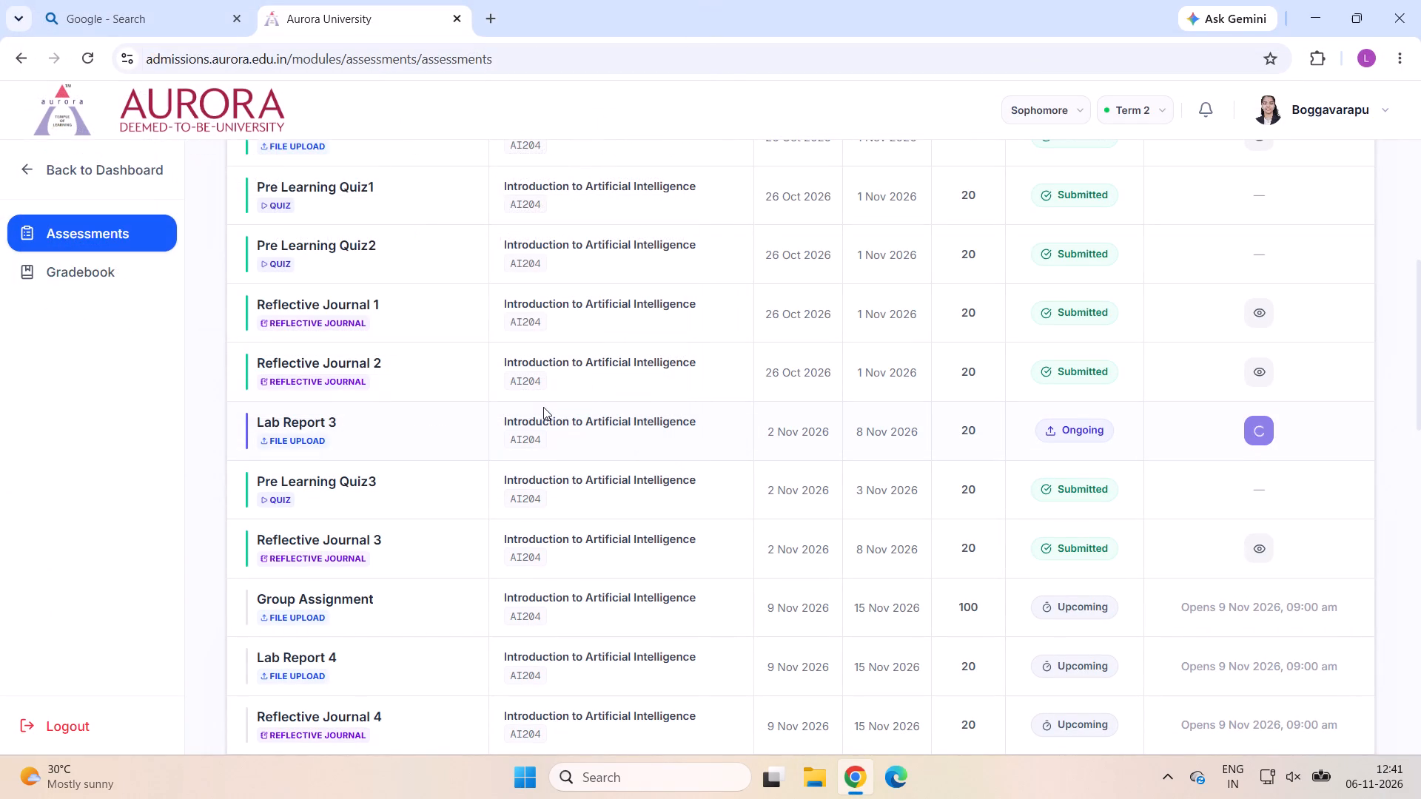